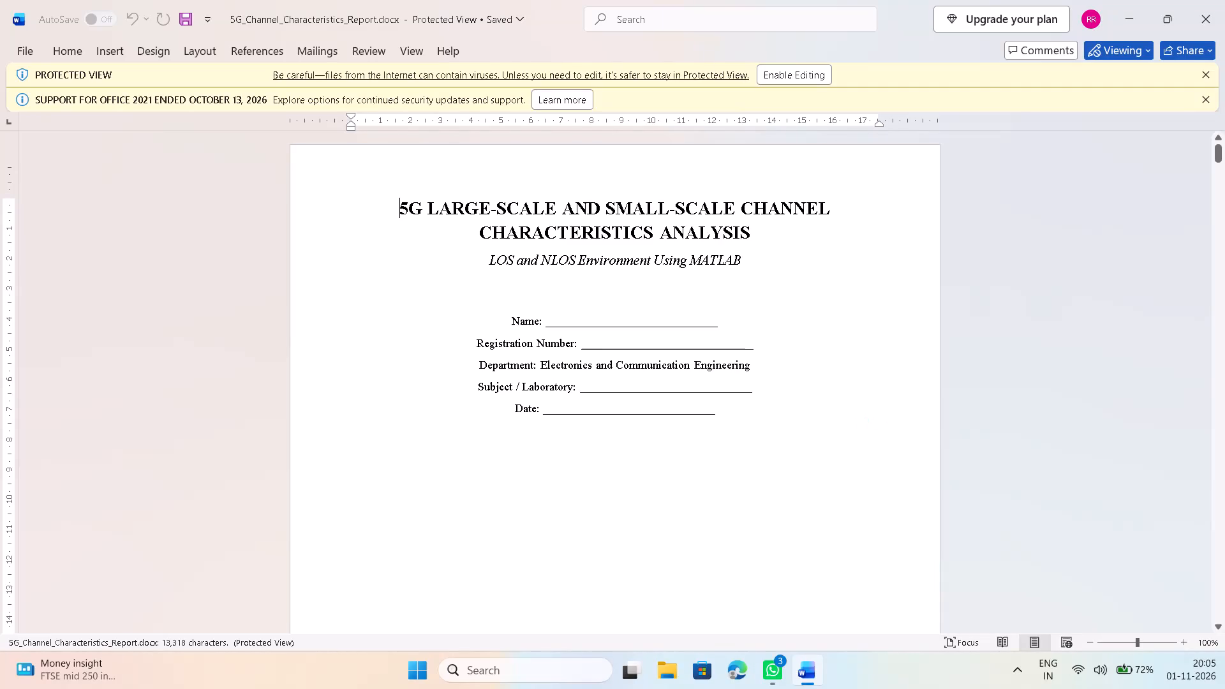
Enable editing for the protected 5G channel characteristics report.
{"action": "left_click", "coordinate": [806, 75]}
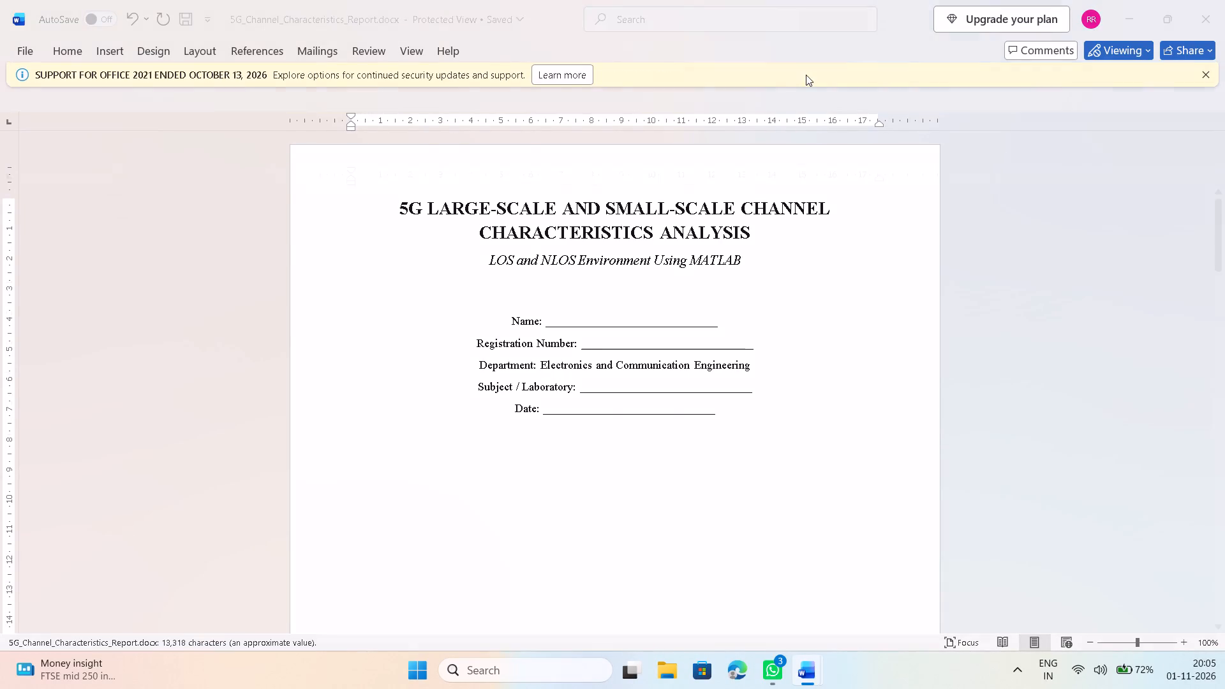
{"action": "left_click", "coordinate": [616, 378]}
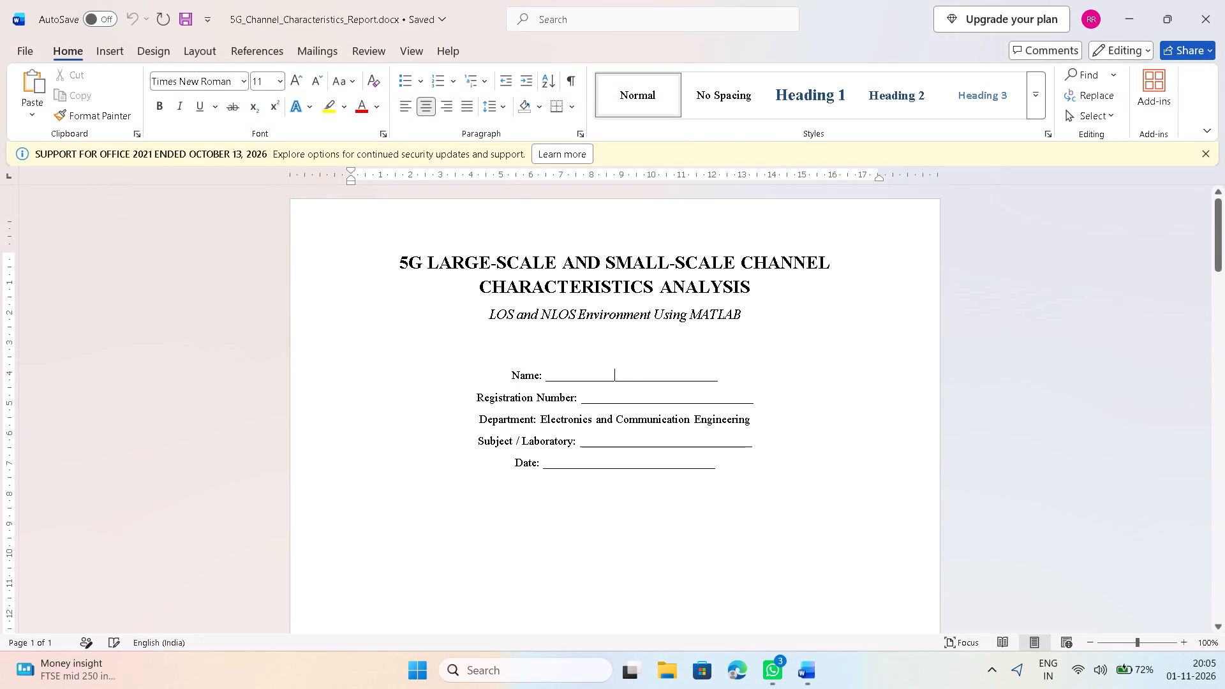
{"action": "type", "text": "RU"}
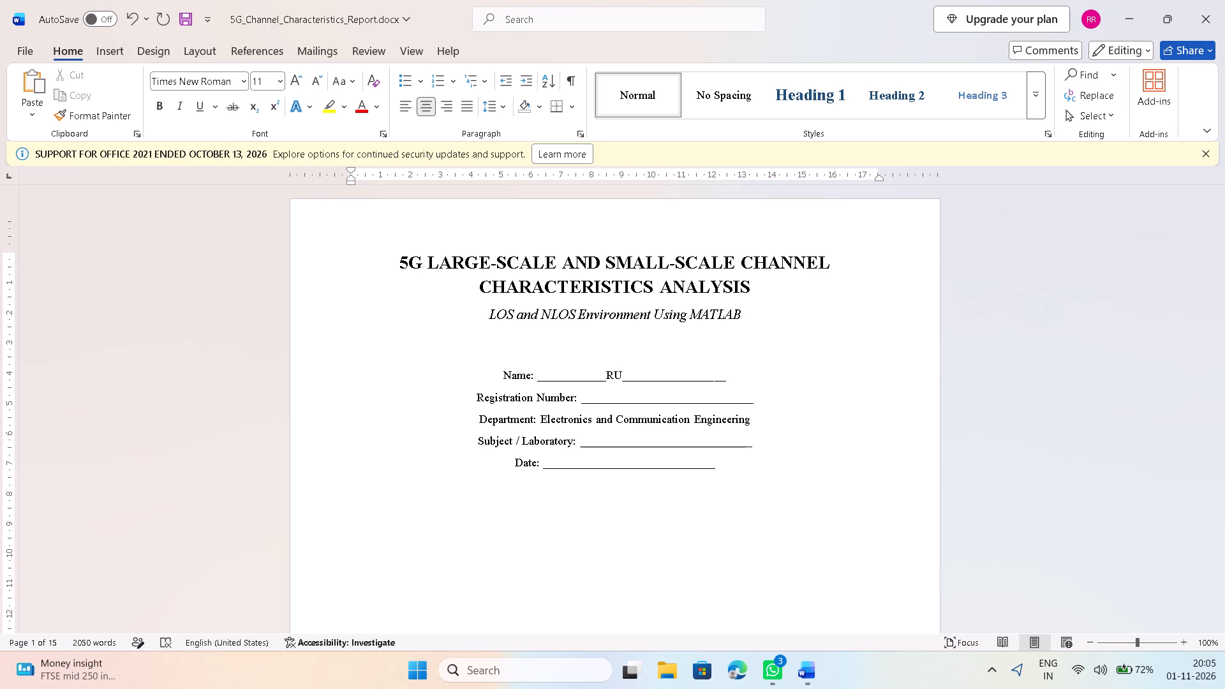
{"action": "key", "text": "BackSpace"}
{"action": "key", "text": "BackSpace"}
Delete the blank underline placeholder and the space after "Name:" on the cover page.
{"action": "left_click", "coordinate": [724, 377]}
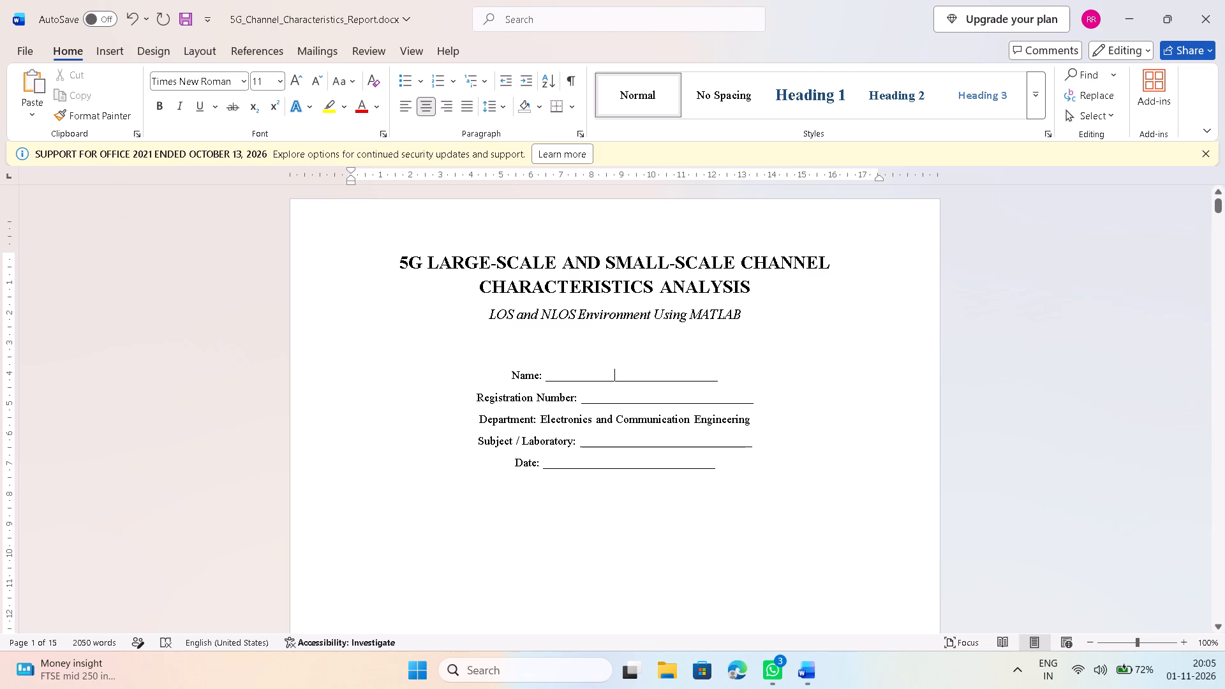
{"action": "key", "text": "BackSpace"}
{"action": "key", "text": "BackSpace"}
{"action": "key", "text": "BackSpace"}
{"action": "key", "text": "BackSpace"}
{"action": "key", "text": "BackSpace"}
{"action": "key", "text": "BackSpace"}
{"action": "key", "text": "BackSpace"}
{"action": "key", "text": "BackSpace"}
{"action": "key", "text": "BackSpace"}
{"action": "key", "text": "BackSpace"}
{"action": "key", "text": "BackSpace"}
{"action": "key", "text": "BackSpace"}
{"action": "key", "text": "BackSpace"}
{"action": "key", "text": "BackSpace"}
{"action": "key", "text": "BackSpace"}
{"action": "key", "text": "BackSpace"}
{"action": "key", "text": "BackSpace"}
{"action": "key", "text": "BackSpace"}
{"action": "key", "text": "BackSpace"}
{"action": "key", "text": "BackSpace"}
{"action": "key", "text": "BackSpace"}
{"action": "key", "text": "BackSpace"}
{"action": "key", "text": "BackSpace"}
{"action": "key", "text": "BackSpace"}
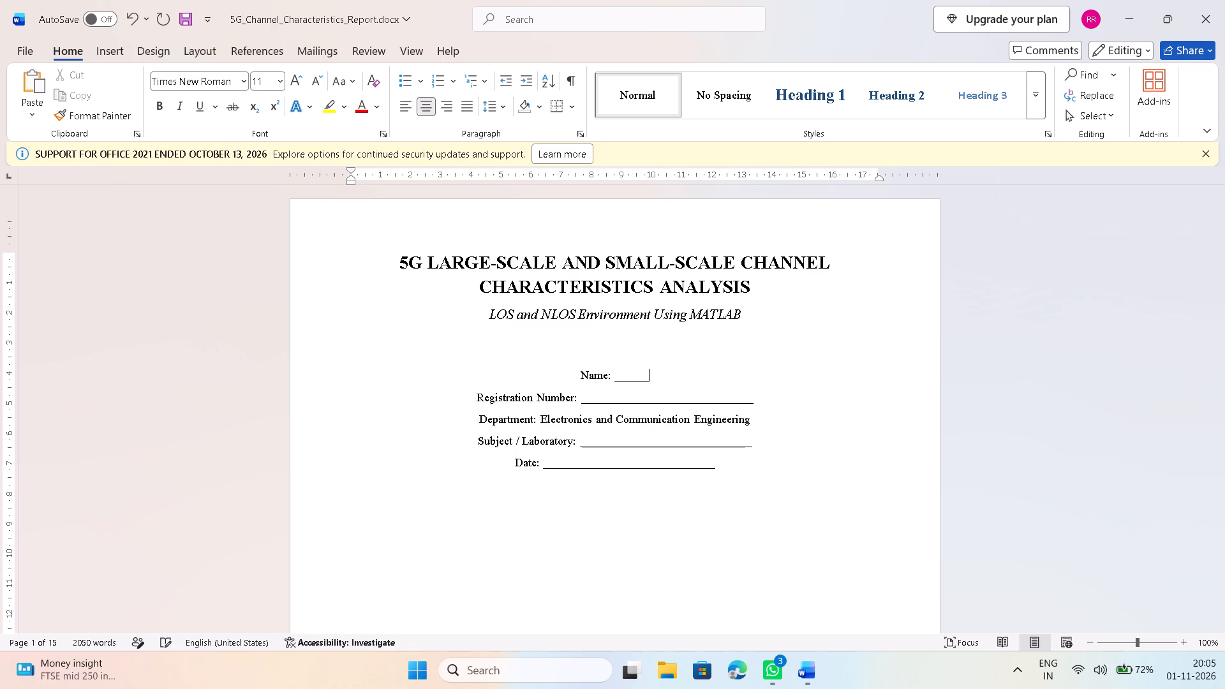
{"action": "key", "text": "BackSpace"}
{"action": "key", "text": "BackSpace"}
{"action": "key", "text": "BackSpace"}
{"action": "key", "text": "BackSpace"}
{"action": "key", "text": "BackSpace"}
{"action": "key", "text": "BackSpace"}
{"action": "key", "text": "BackSpace"}
Add a hyphen and the first student's name in capitals after "Name:", followed by a new line.
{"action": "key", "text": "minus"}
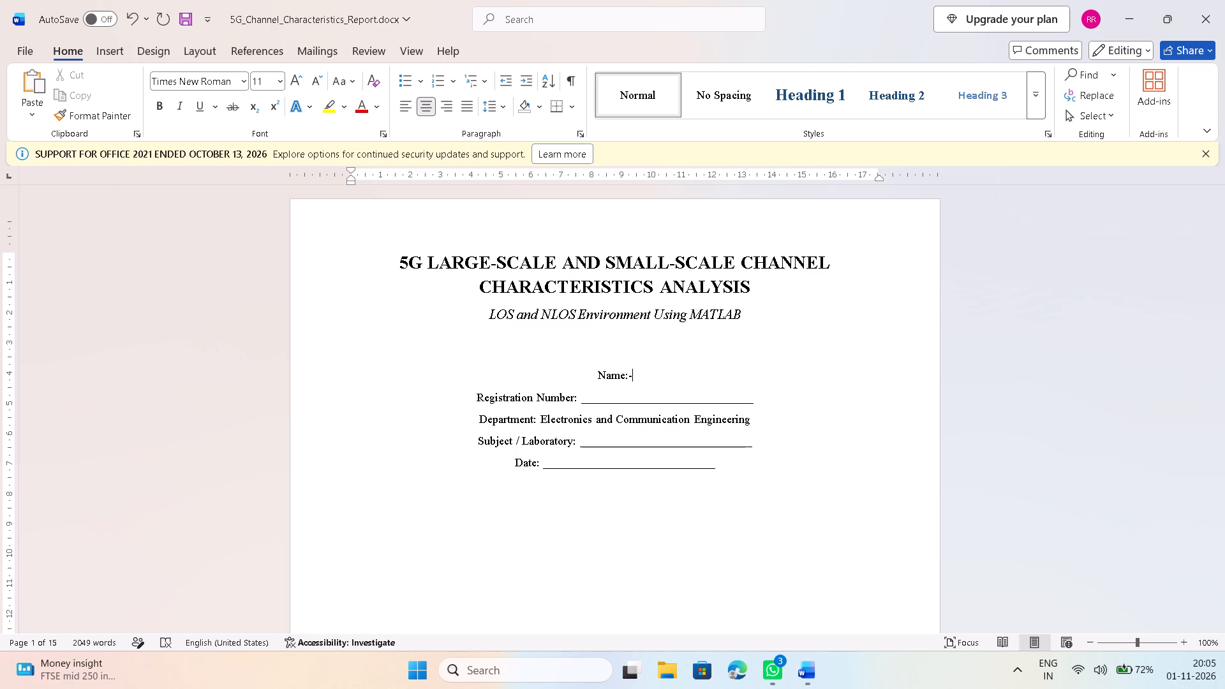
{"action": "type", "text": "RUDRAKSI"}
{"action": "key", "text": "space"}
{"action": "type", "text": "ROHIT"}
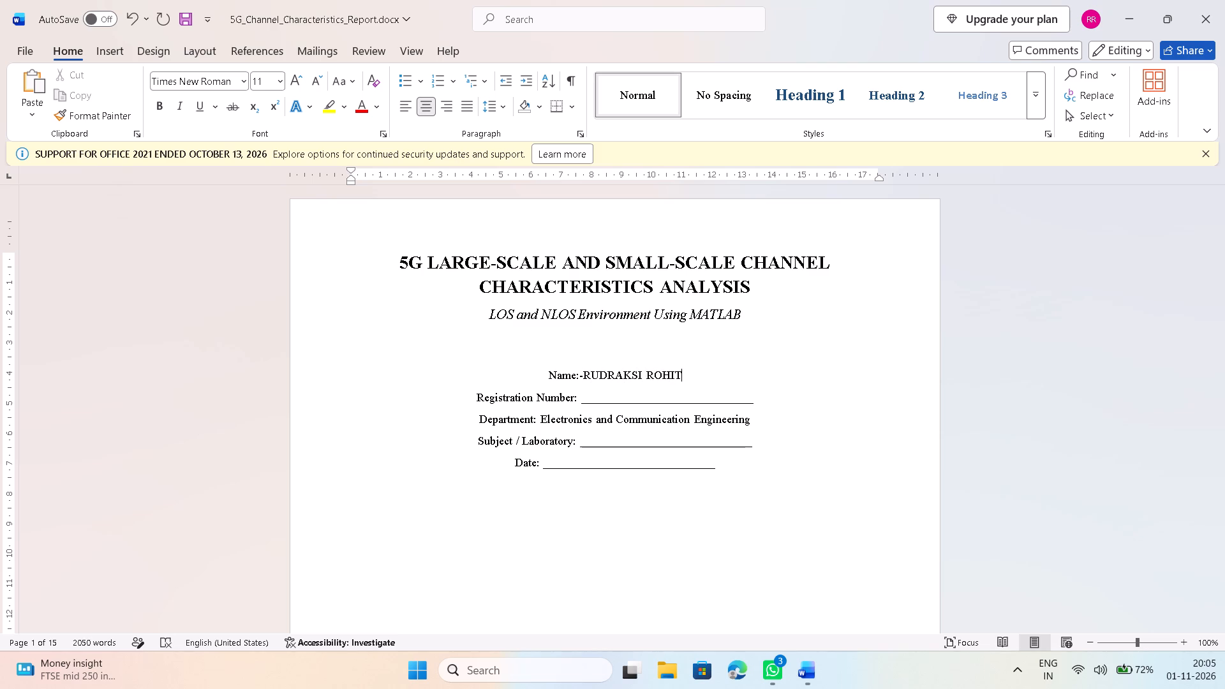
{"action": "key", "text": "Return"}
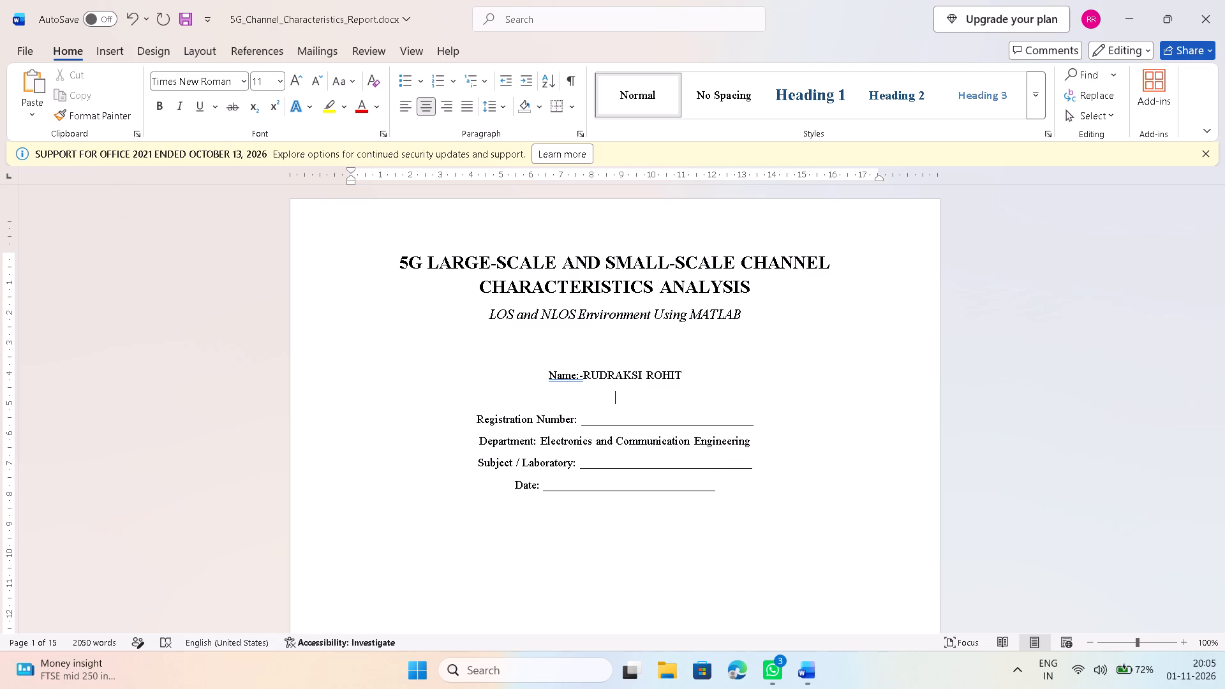
Add a space before and after the ":-" separator on the Name line.
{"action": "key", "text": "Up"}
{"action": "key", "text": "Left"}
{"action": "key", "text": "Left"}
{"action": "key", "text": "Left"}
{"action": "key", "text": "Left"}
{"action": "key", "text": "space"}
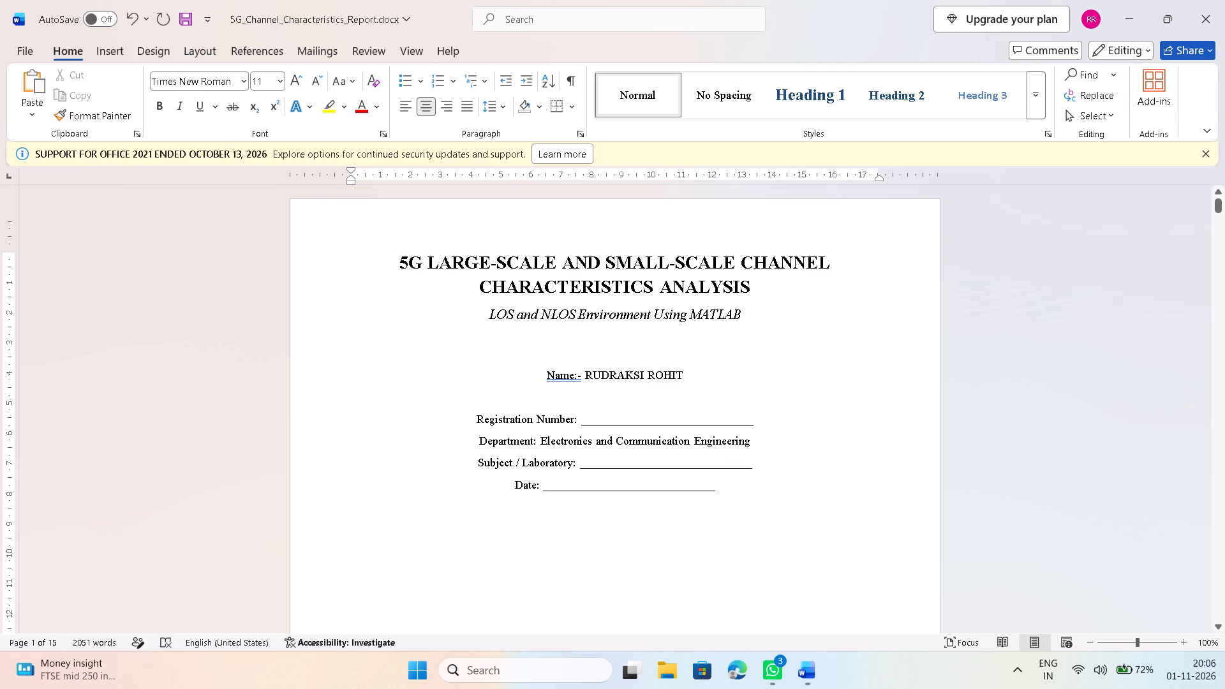
{"action": "left_click_drag", "start_coordinate": [572, 378], "coordinate": [611, 379]}
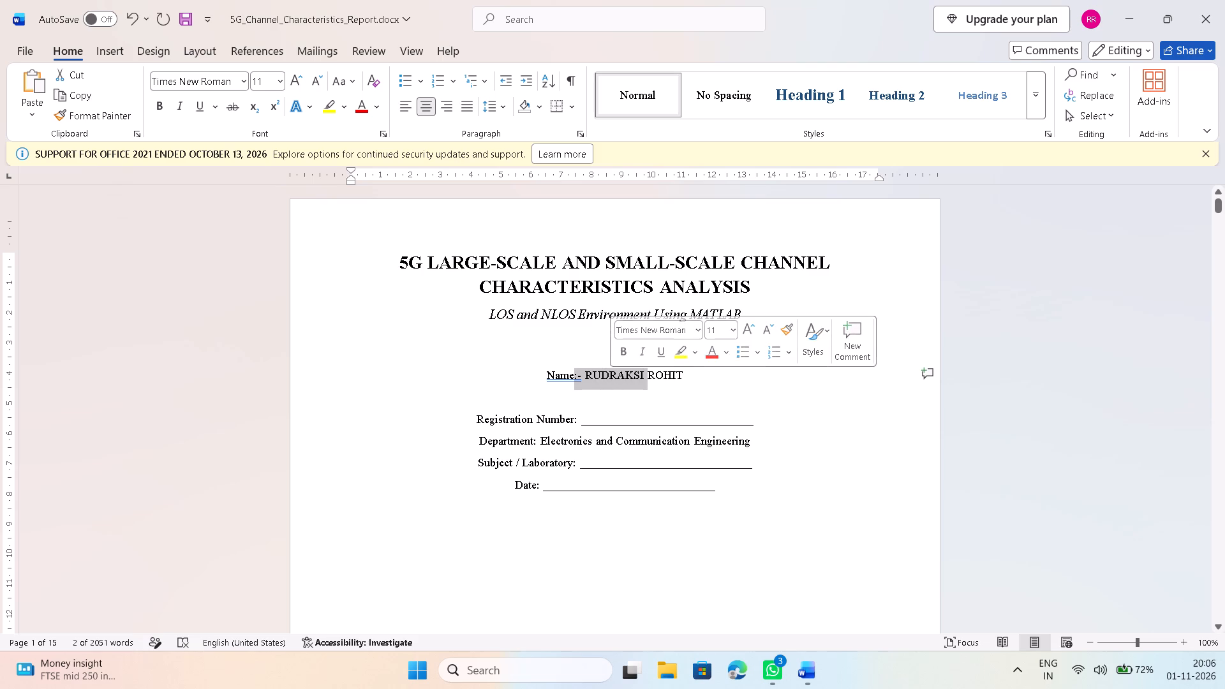
{"action": "left_click", "coordinate": [639, 396]}
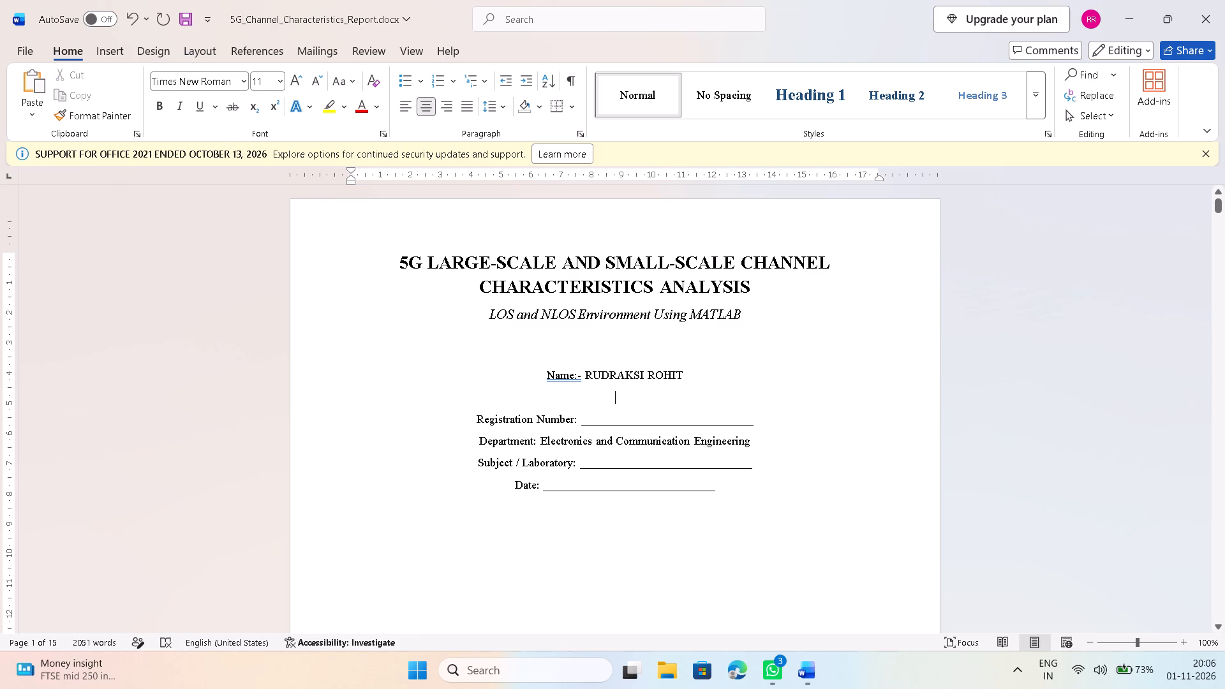
{"action": "left_click", "coordinate": [574, 373]}
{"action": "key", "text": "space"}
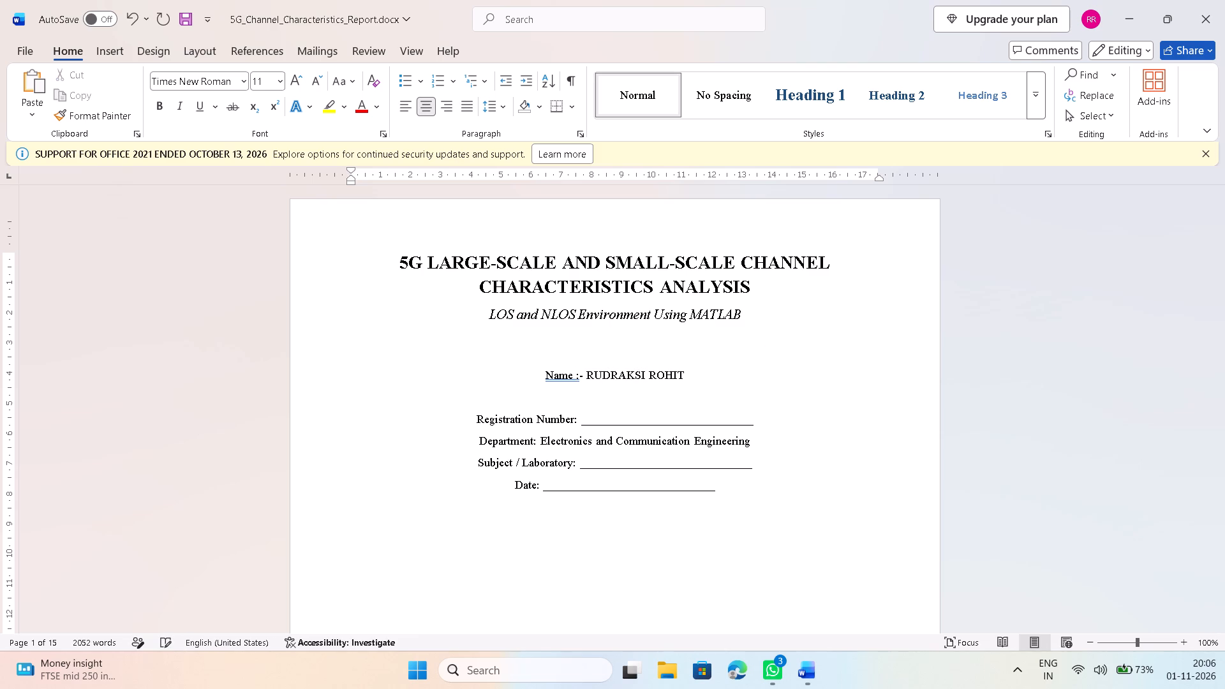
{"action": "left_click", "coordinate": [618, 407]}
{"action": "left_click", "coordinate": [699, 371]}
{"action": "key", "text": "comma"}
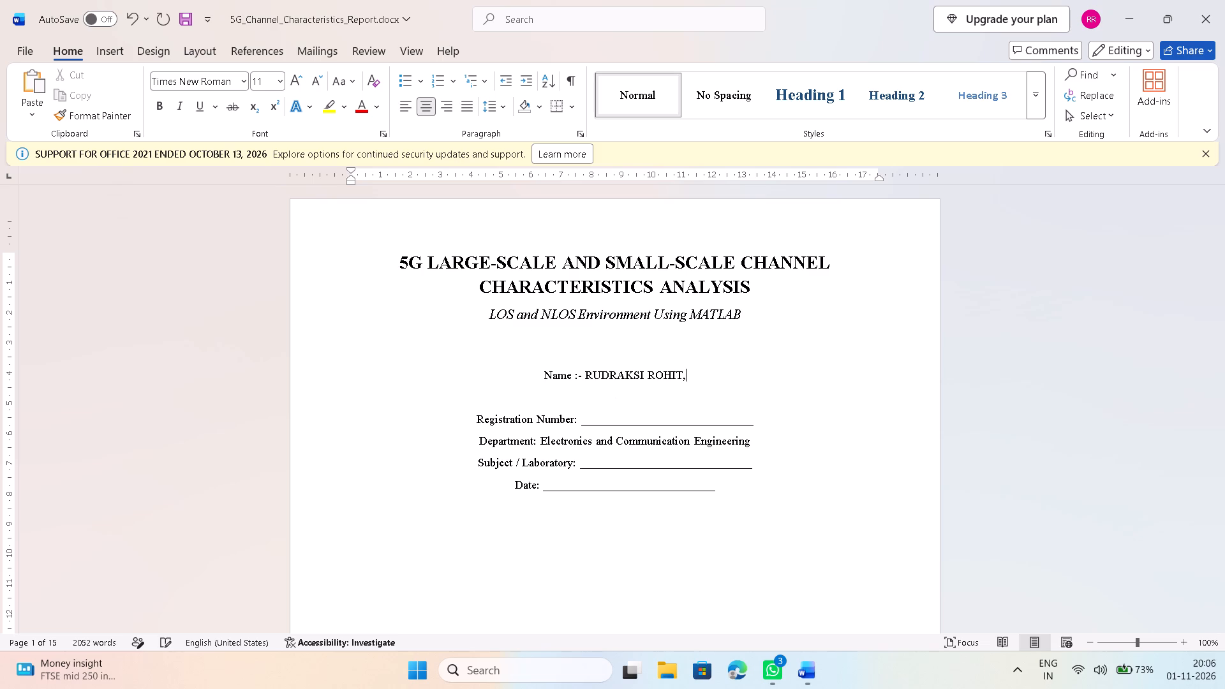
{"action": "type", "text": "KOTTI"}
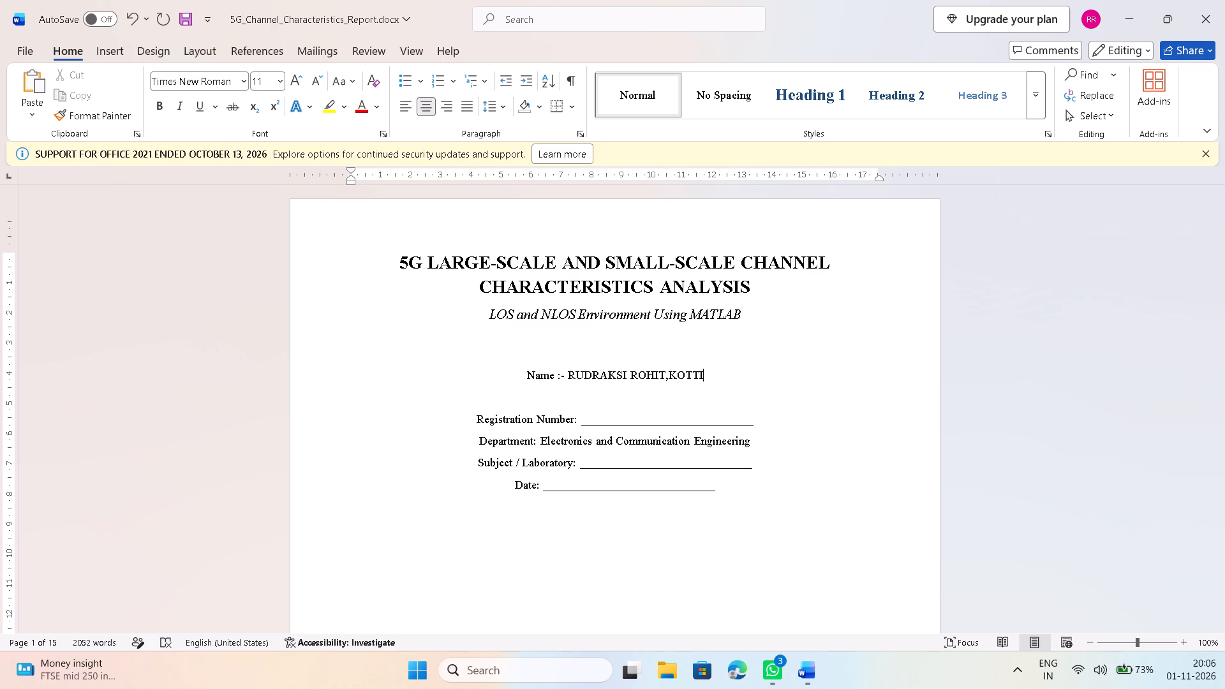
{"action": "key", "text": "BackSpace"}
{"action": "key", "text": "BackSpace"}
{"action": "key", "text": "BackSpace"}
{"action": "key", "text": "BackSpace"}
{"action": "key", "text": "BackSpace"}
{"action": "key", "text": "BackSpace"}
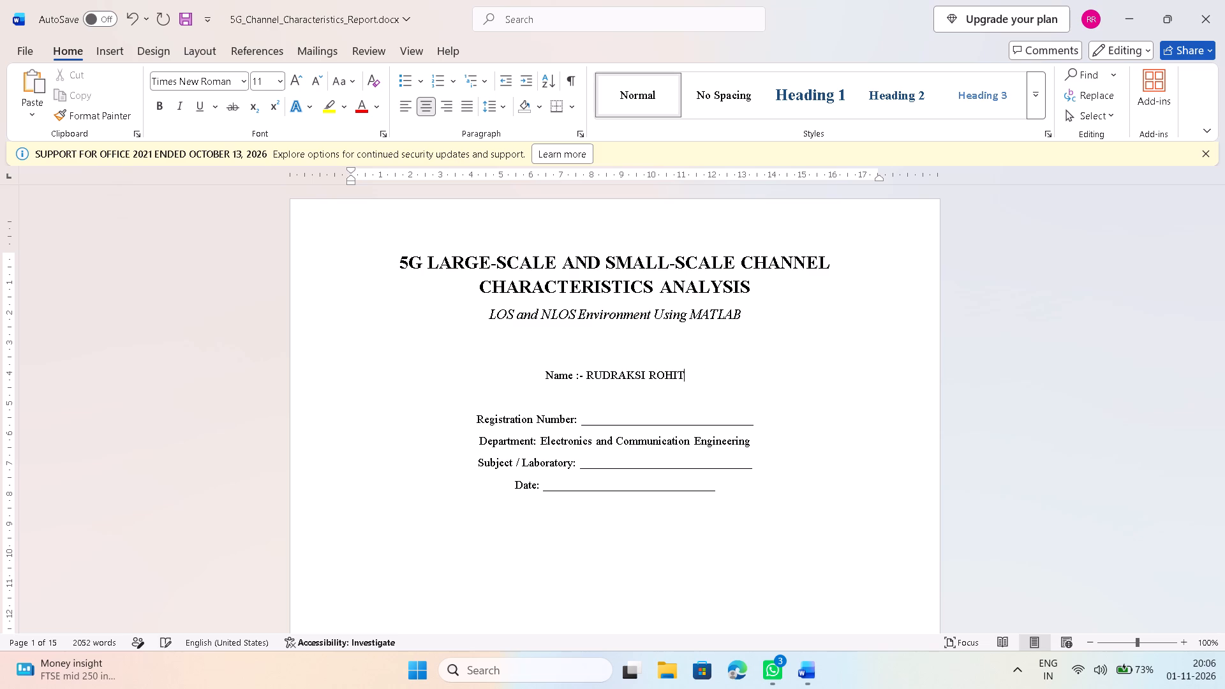
Insert another blank line between the Name line and the Registration Number line.
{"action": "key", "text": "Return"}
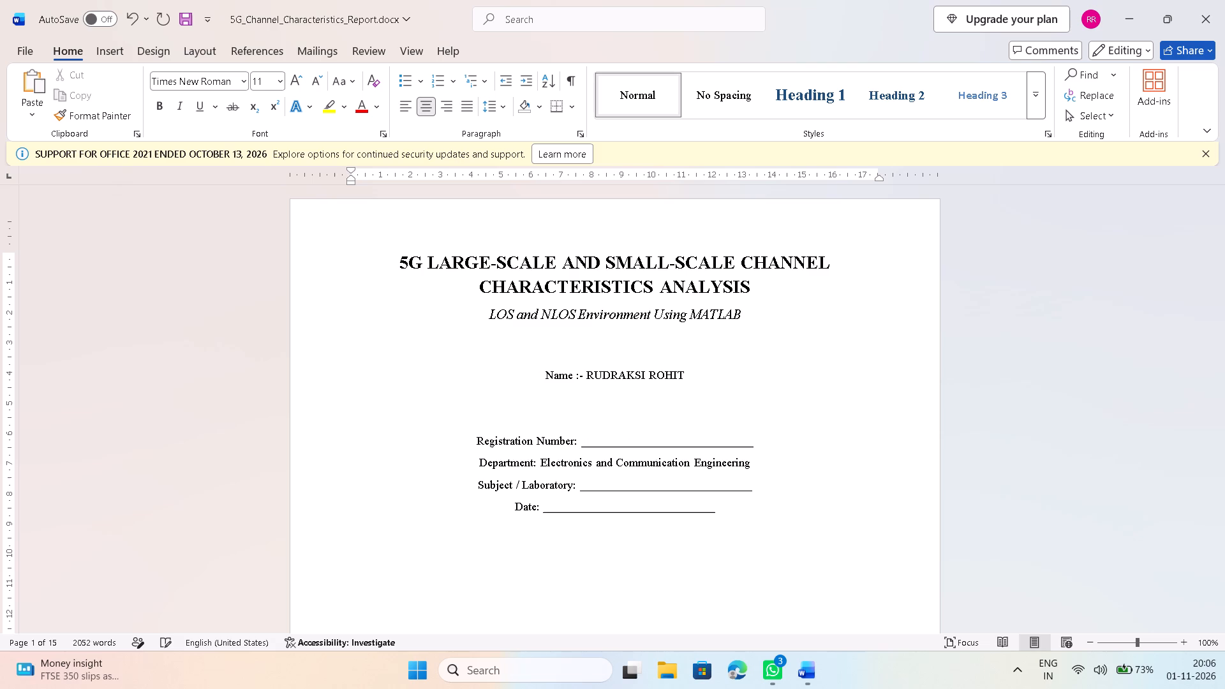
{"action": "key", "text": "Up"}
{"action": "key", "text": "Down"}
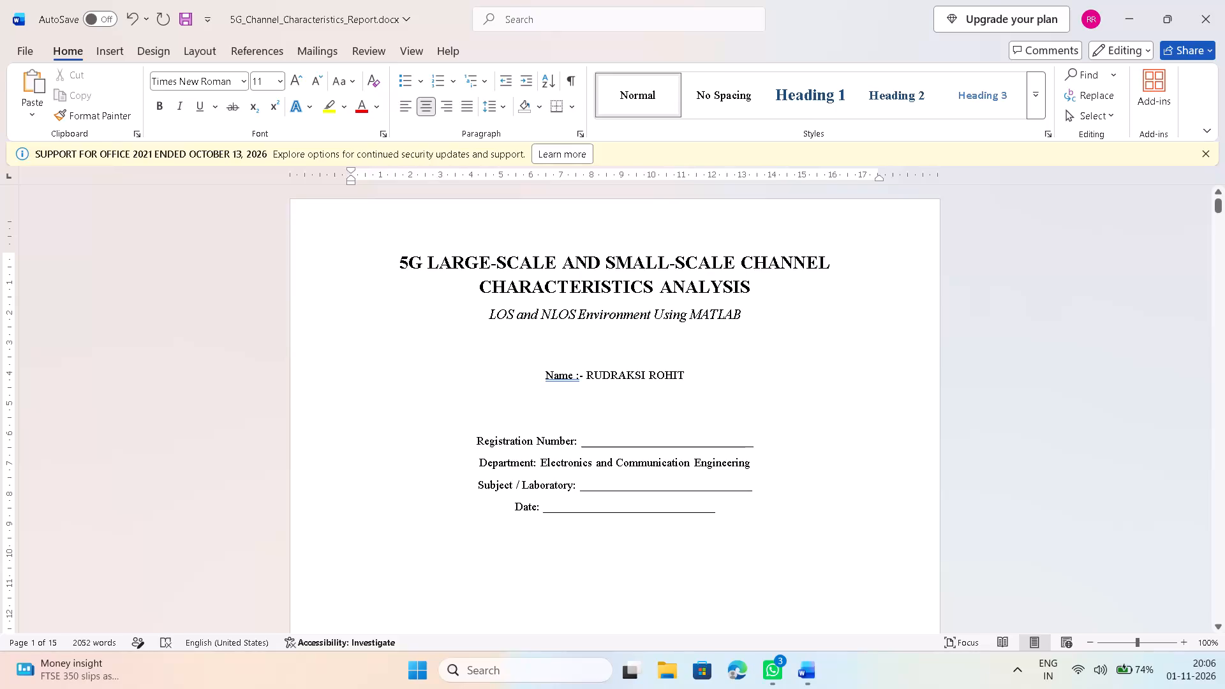
Append a comma and the second student's name in capitals to the Name line.
{"action": "left_click", "coordinate": [713, 367]}
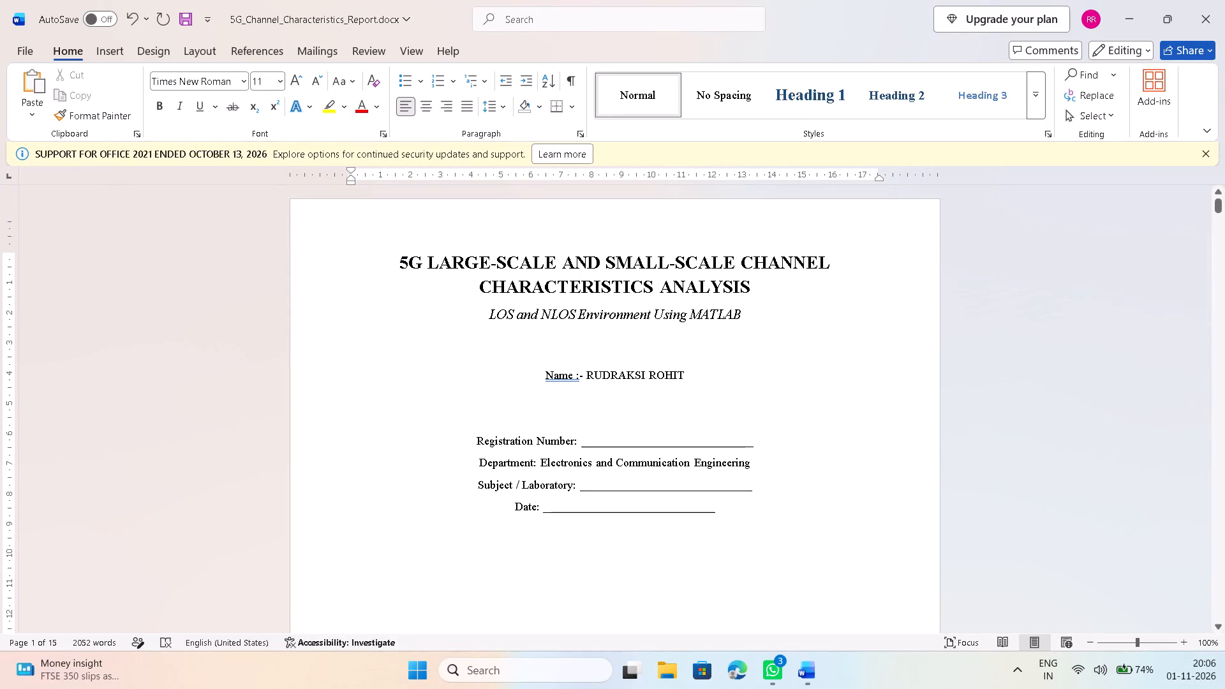
{"action": "left_click", "coordinate": [681, 371]}
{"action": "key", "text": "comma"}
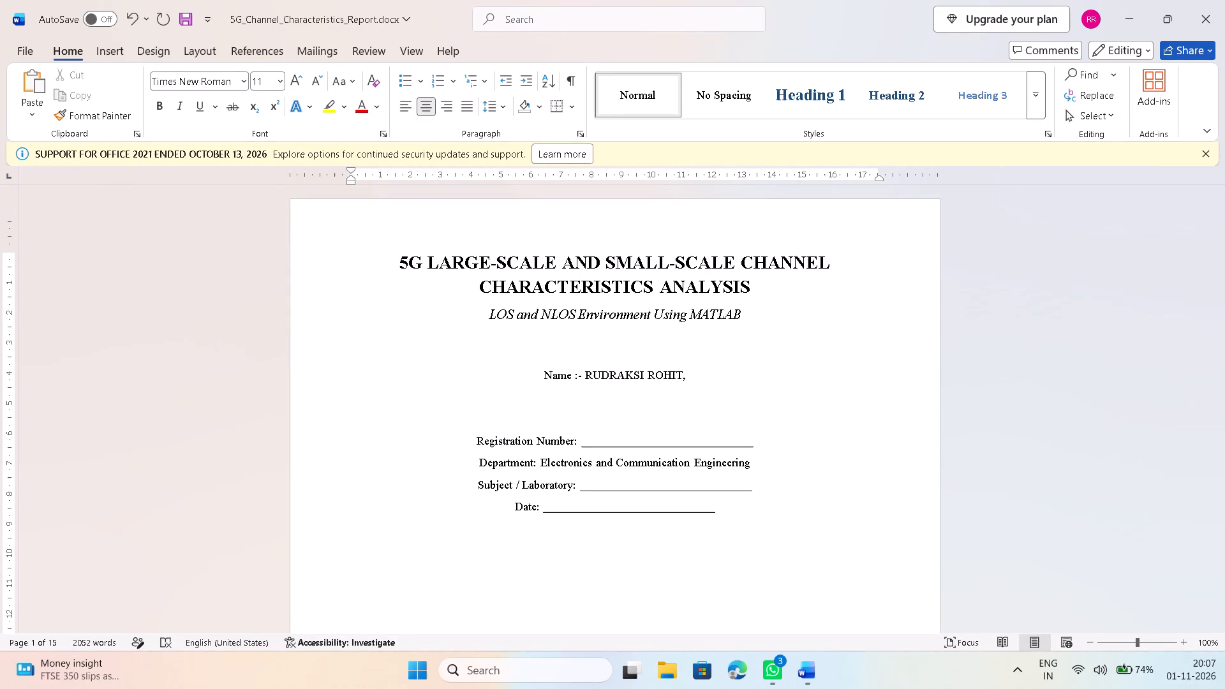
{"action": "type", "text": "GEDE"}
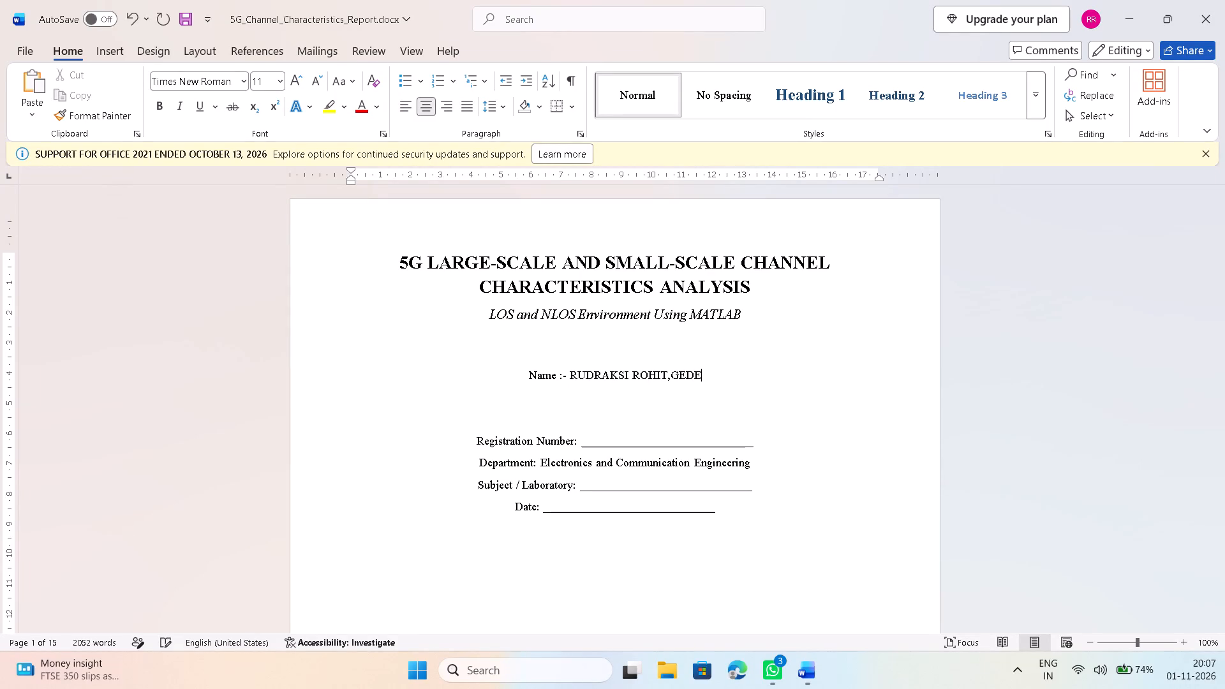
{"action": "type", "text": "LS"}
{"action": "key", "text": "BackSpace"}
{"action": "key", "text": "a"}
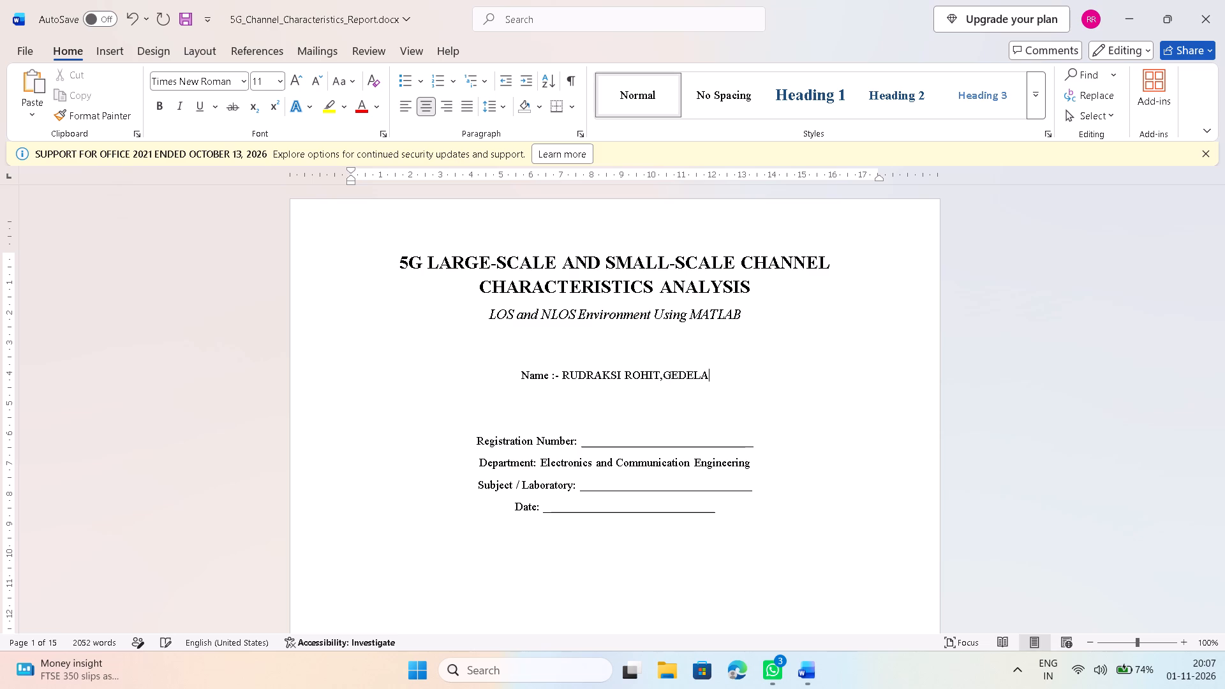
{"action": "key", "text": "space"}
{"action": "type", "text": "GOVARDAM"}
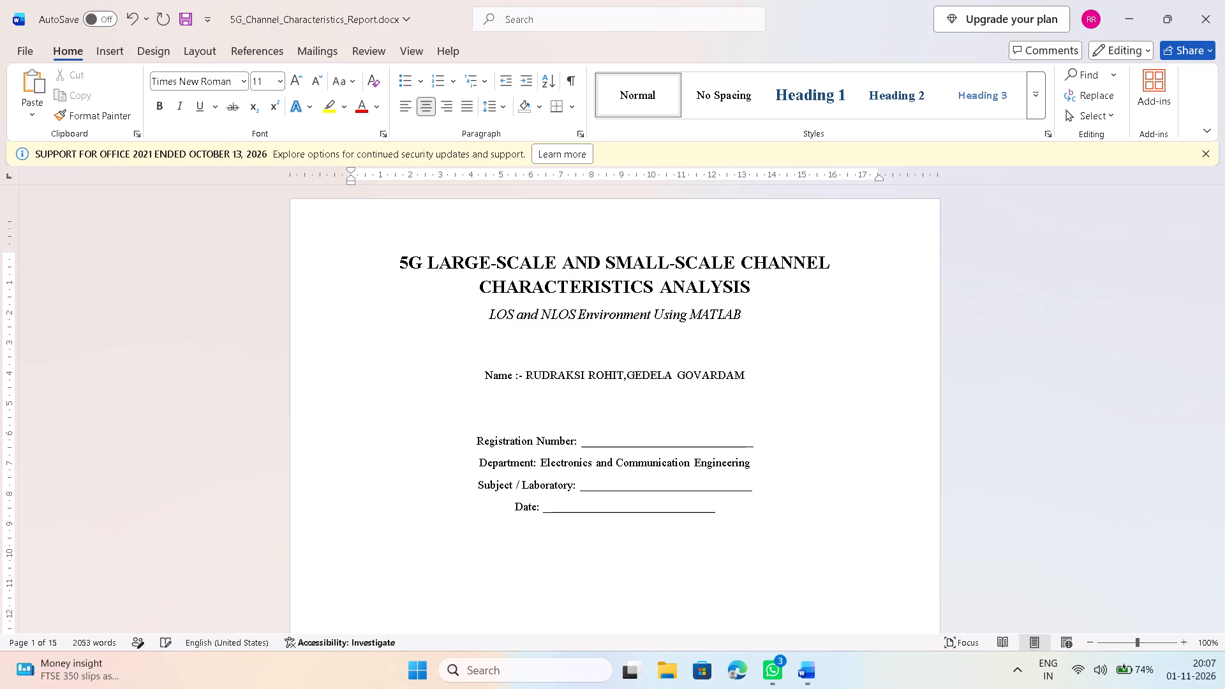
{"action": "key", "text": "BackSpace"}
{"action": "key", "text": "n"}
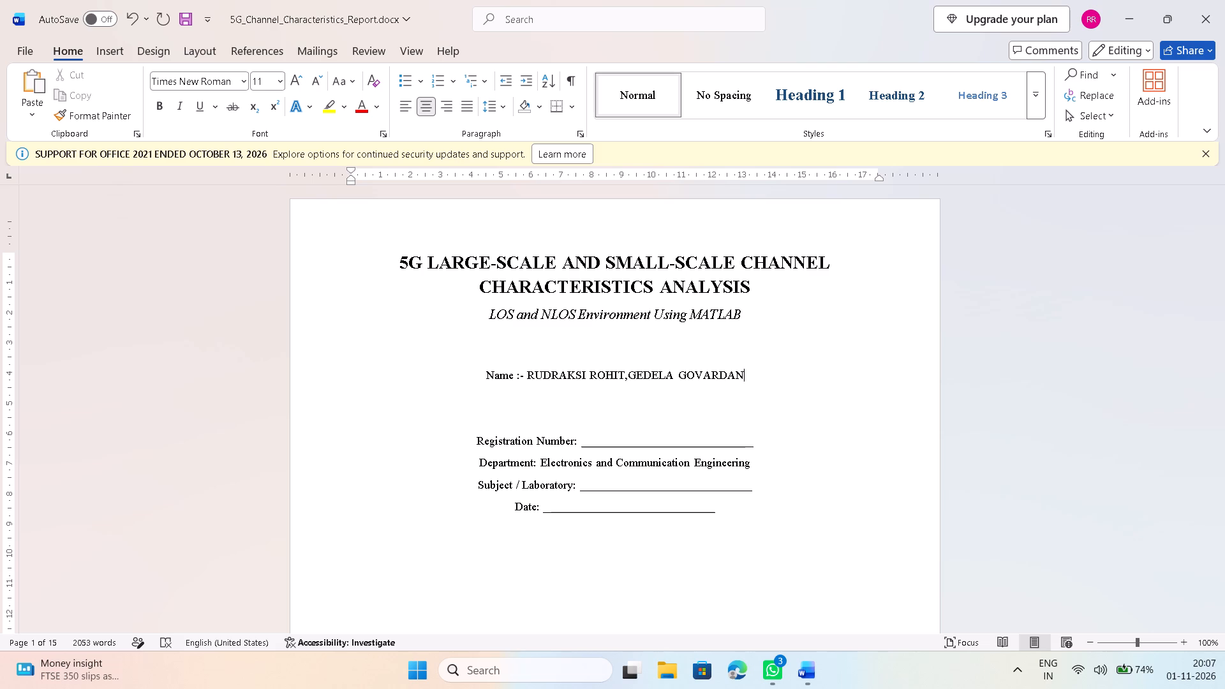
Append a comma and the third student's name in capitals to the Name line.
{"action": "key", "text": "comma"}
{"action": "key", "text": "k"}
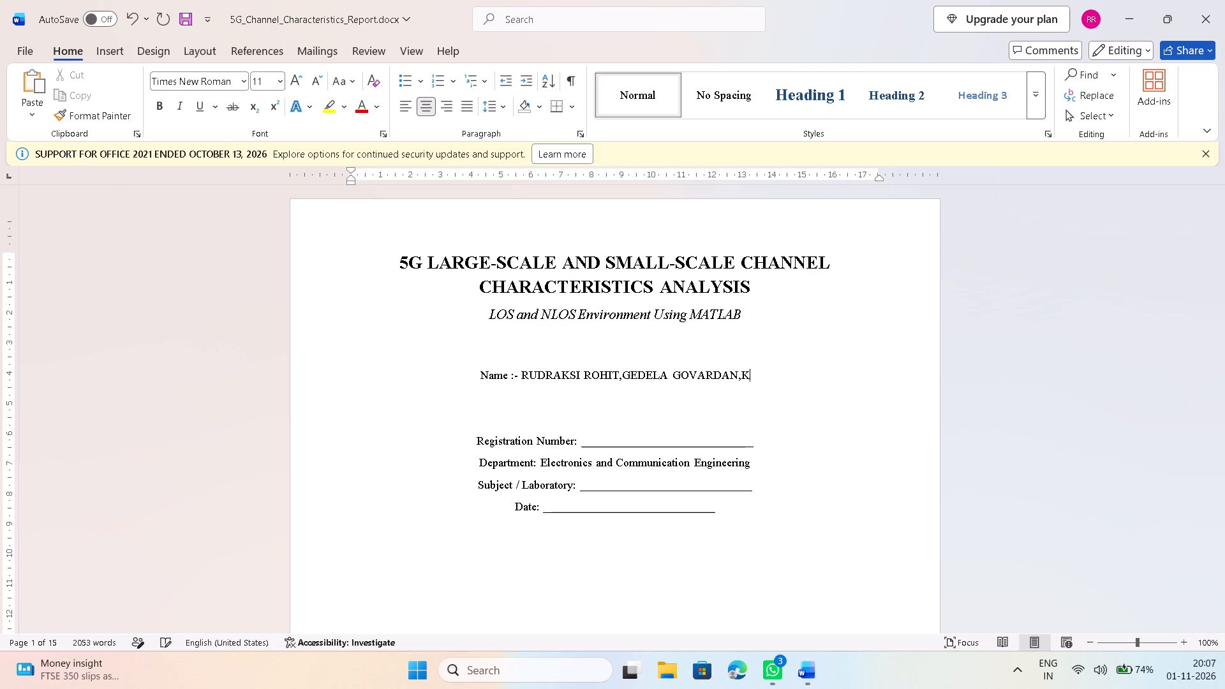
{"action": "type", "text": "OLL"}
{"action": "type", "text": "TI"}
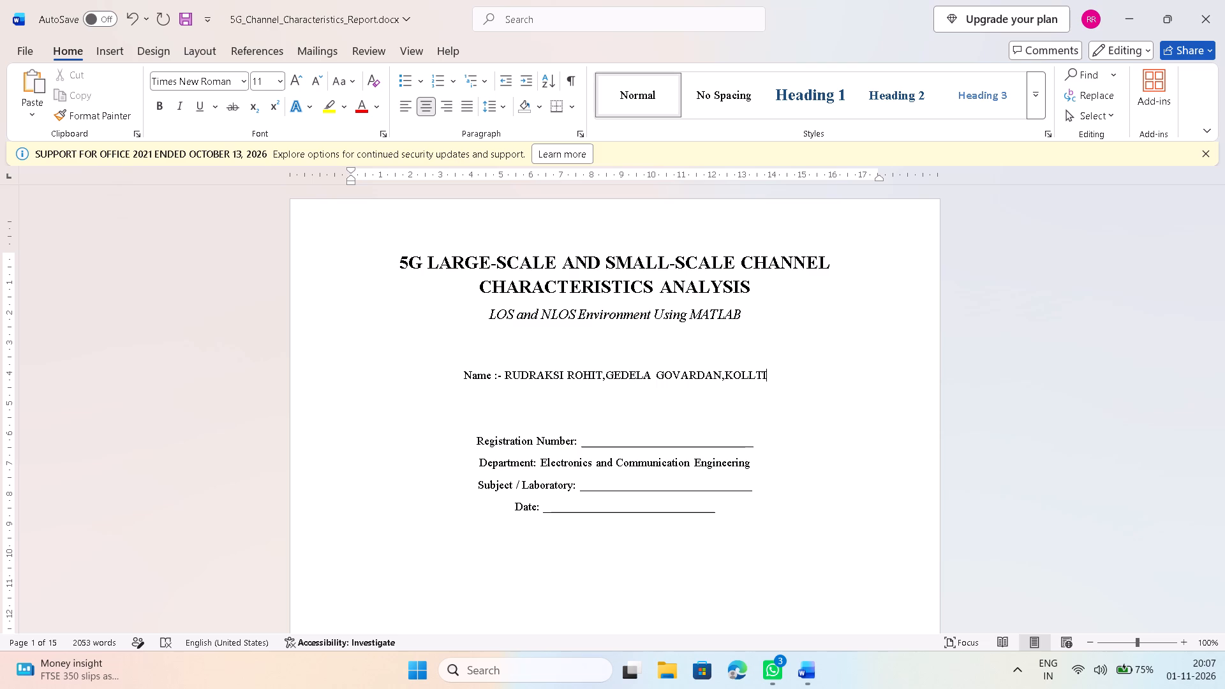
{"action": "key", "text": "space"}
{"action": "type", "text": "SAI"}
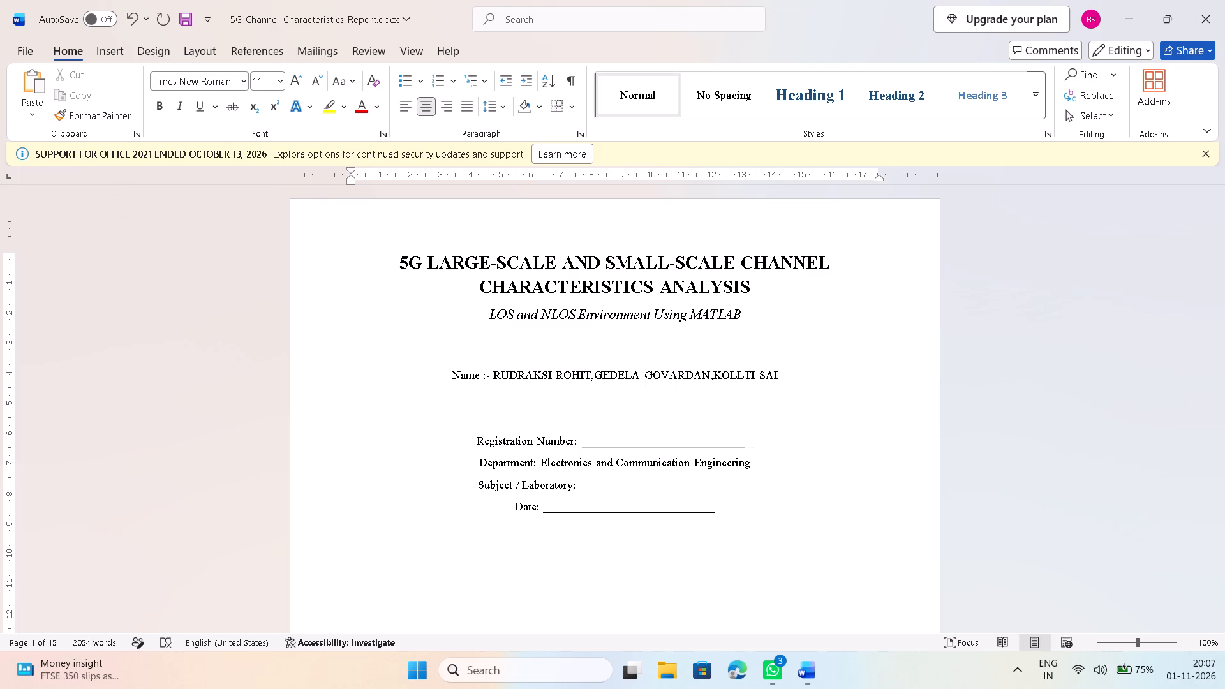
Put the second and third students' names on separate lines and remove the commas between the names.
{"action": "left_click", "coordinate": [594, 376]}
{"action": "key", "text": "Return"}
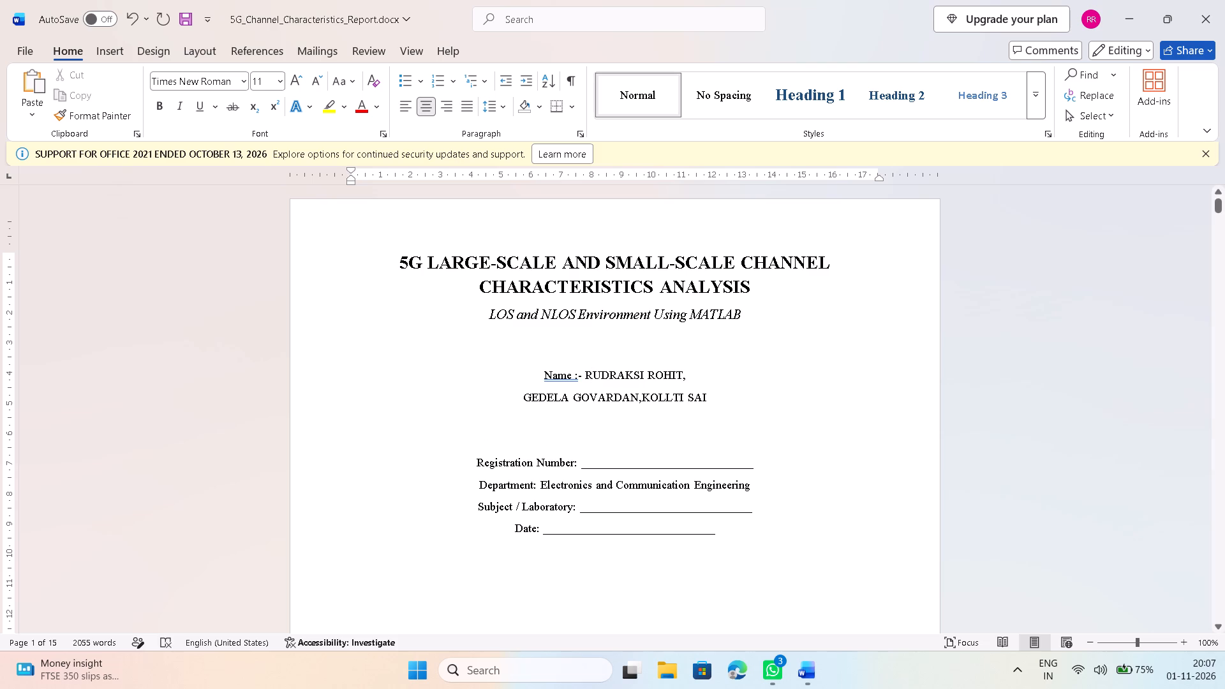
{"action": "left_click", "coordinate": [639, 402]}
{"action": "key", "text": "Return"}
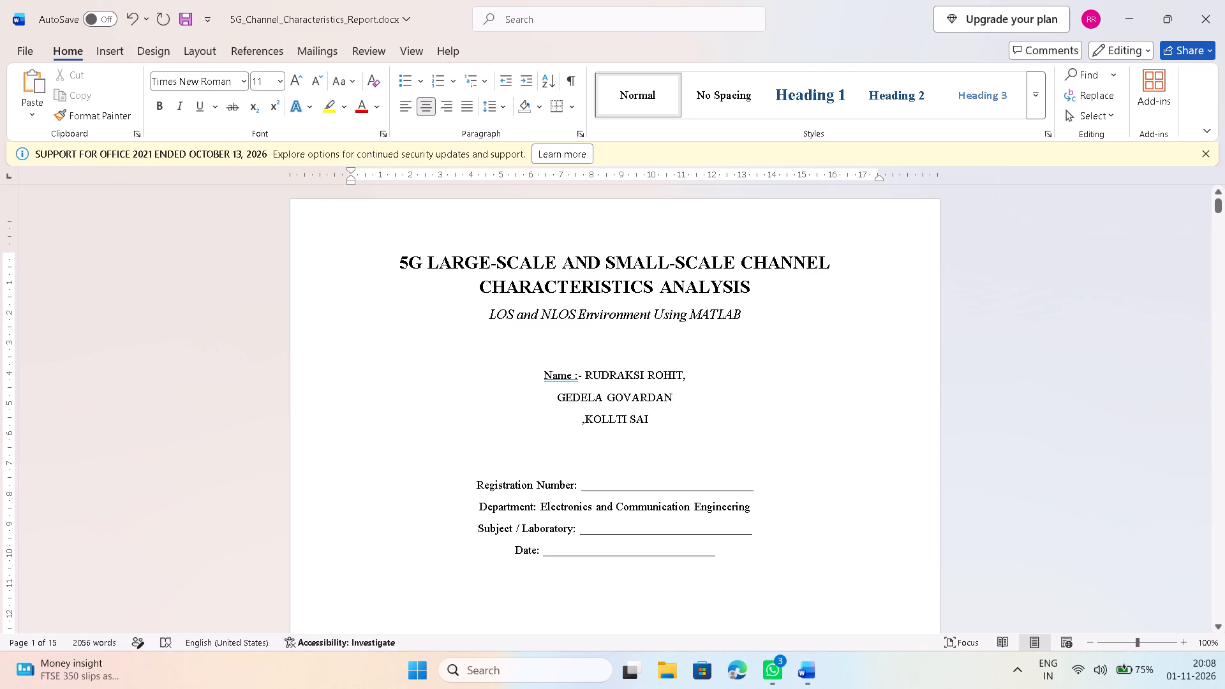
{"action": "key", "text": "Right"}
{"action": "key", "text": "BackSpace"}
{"action": "left_click", "coordinate": [697, 373]}
{"action": "key", "text": "BackSpace"}
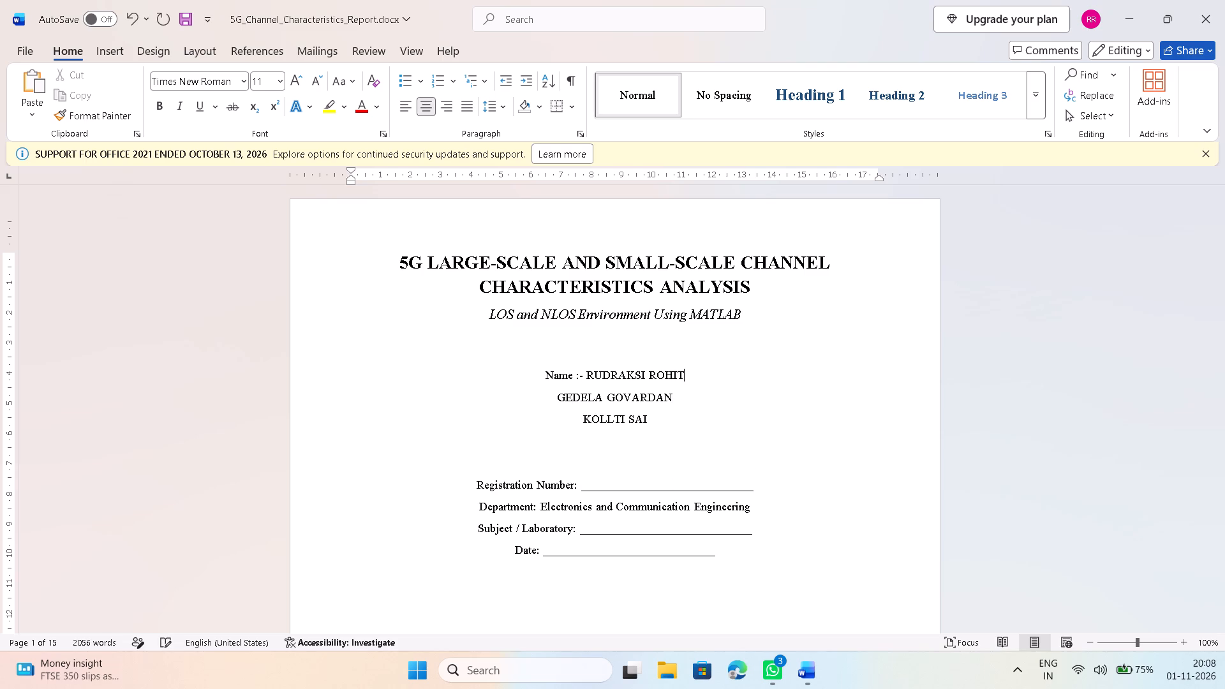
Indent the second student's name with leading spaces toward the start of the first student's name.
{"action": "left_click", "coordinate": [549, 398]}
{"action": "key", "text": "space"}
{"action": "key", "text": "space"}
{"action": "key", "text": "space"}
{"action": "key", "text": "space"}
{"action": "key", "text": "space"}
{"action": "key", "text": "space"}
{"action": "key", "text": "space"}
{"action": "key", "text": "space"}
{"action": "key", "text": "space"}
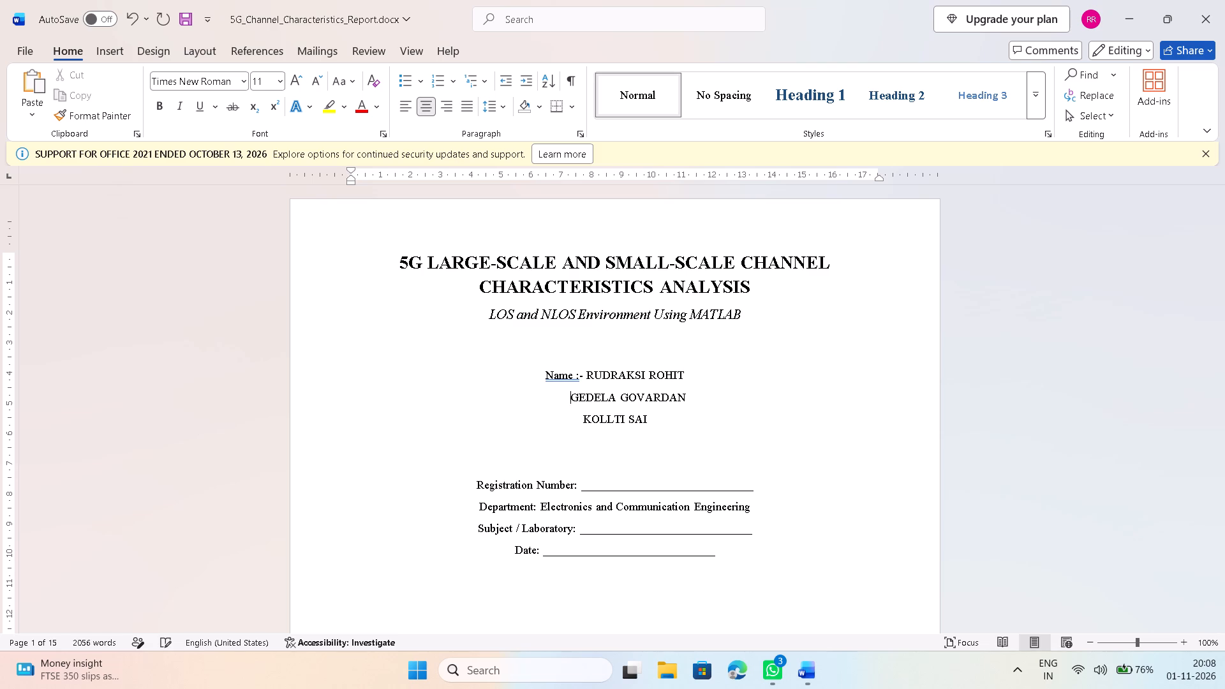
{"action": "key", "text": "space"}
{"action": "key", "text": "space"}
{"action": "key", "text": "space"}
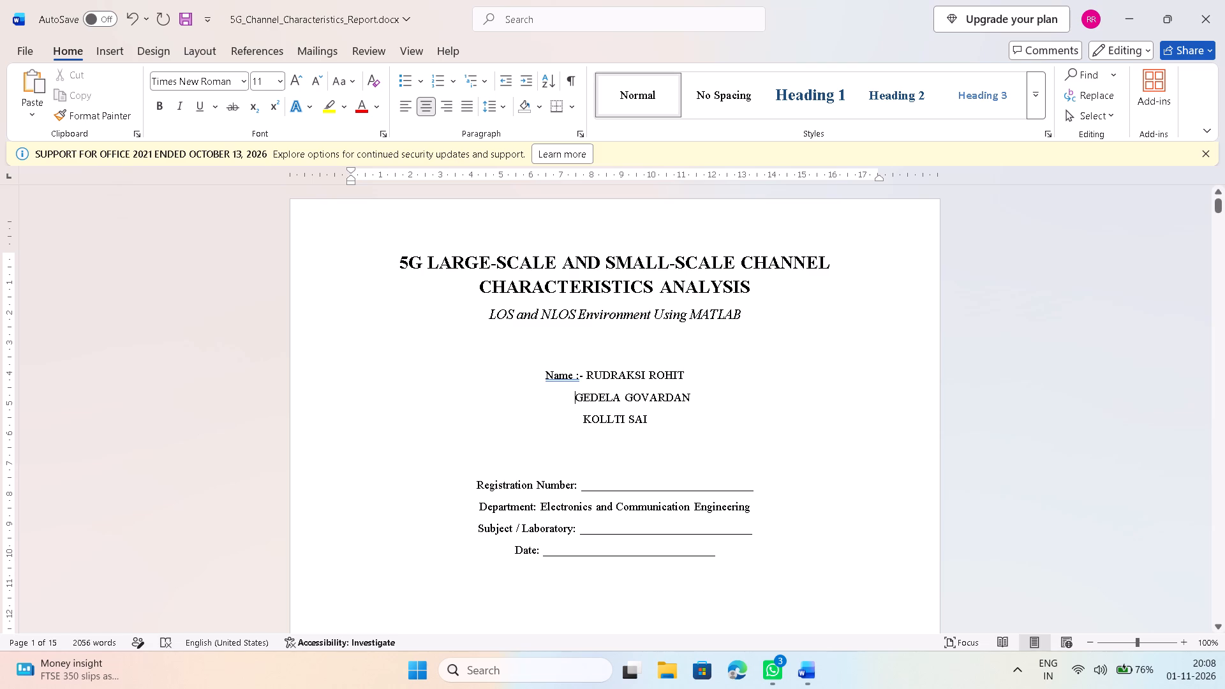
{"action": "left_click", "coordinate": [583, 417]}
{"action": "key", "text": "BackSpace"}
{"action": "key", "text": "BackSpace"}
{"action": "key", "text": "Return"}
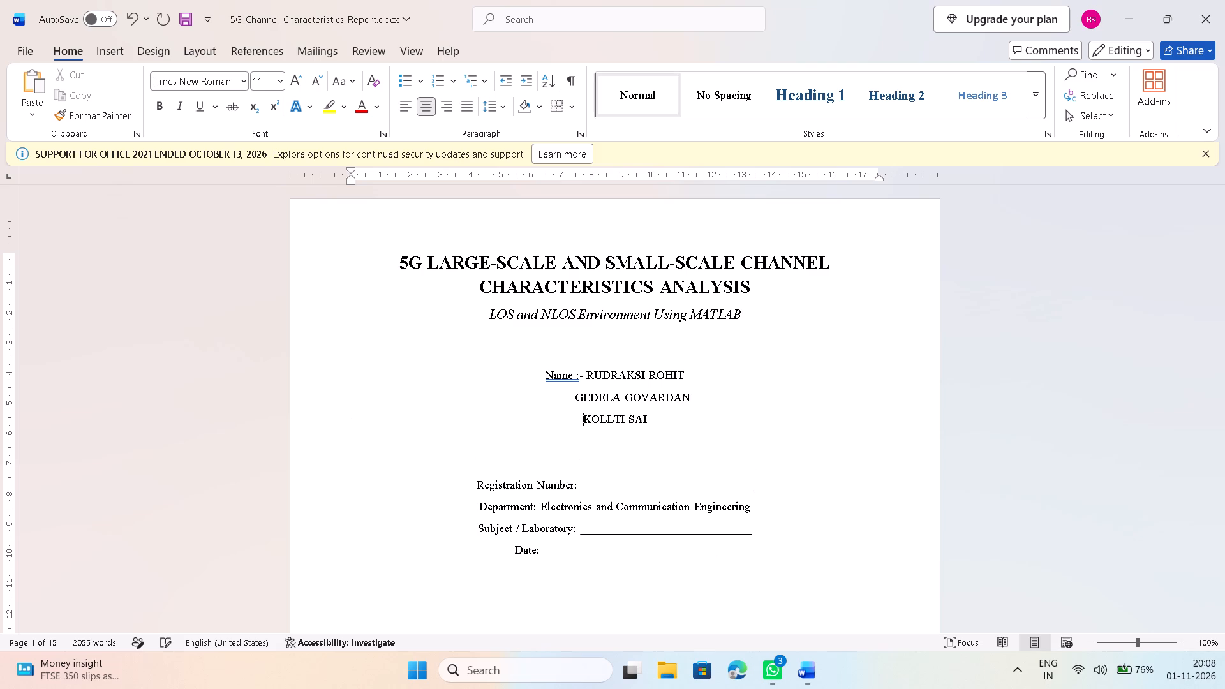
Adjust the leading spaces before the second student's name so it lines up under the first student's name.
{"action": "left_click", "coordinate": [568, 394]}
{"action": "key", "text": "BackSpace"}
{"action": "key", "text": "BackSpace"}
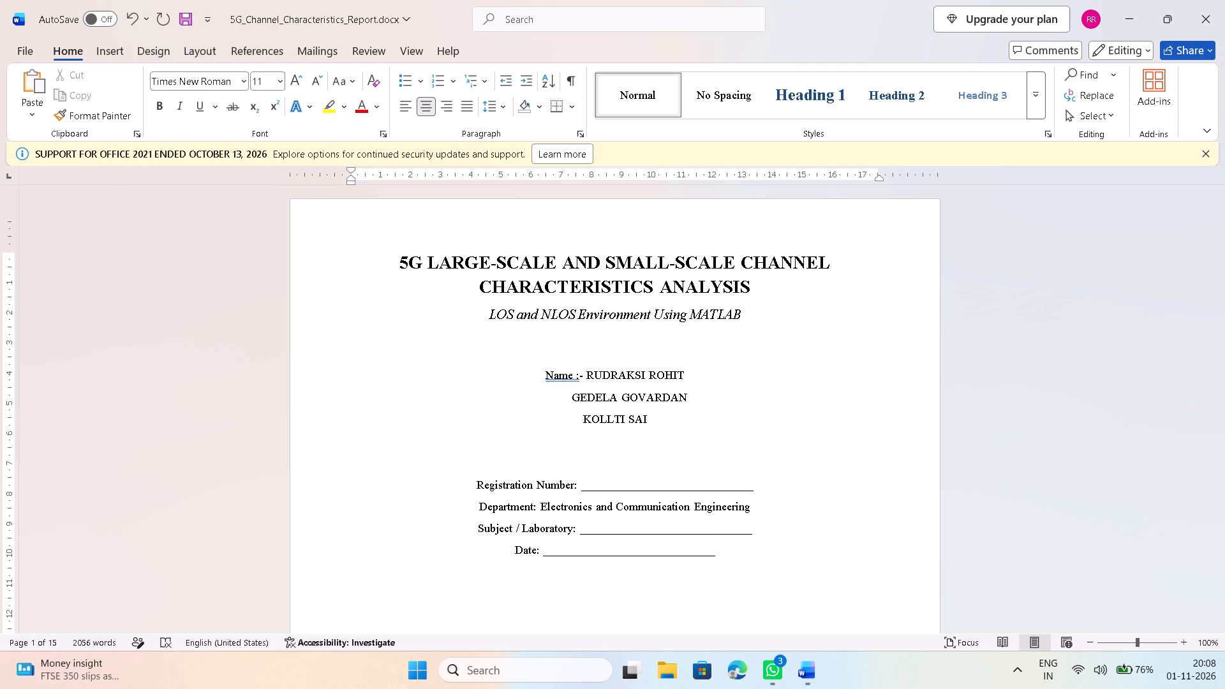
{"action": "key", "text": "Return"}
{"action": "key", "text": "BackSpace"}
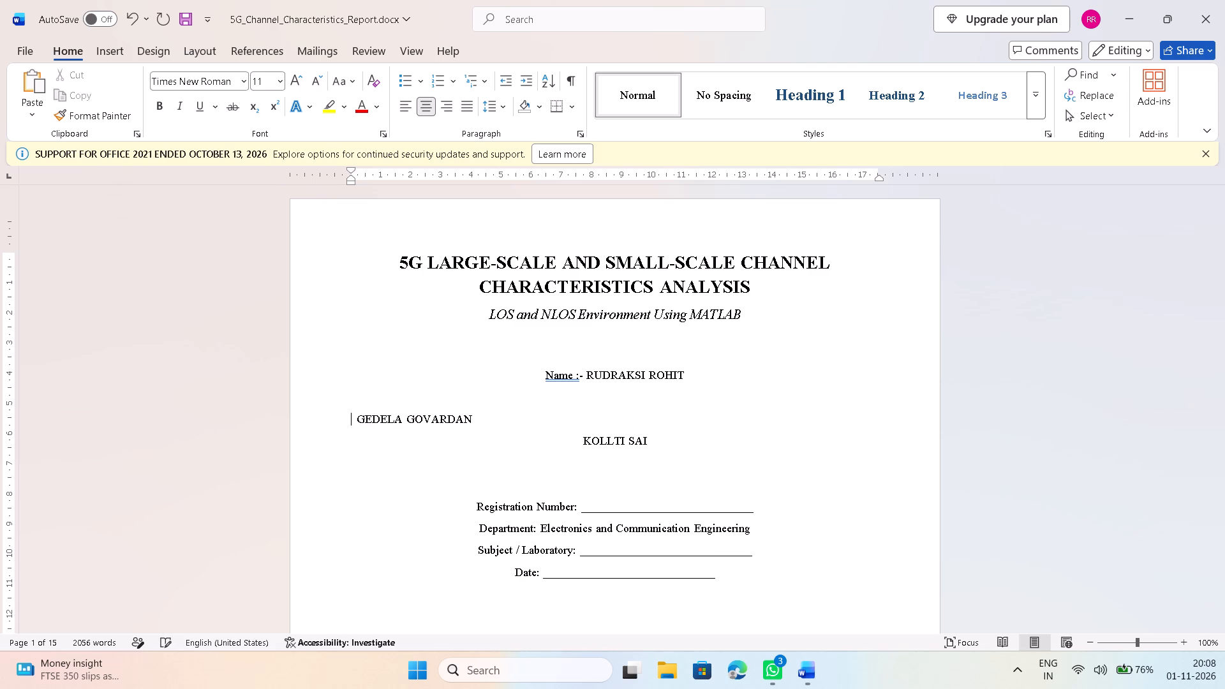
{"action": "key", "text": "BackSpace"}
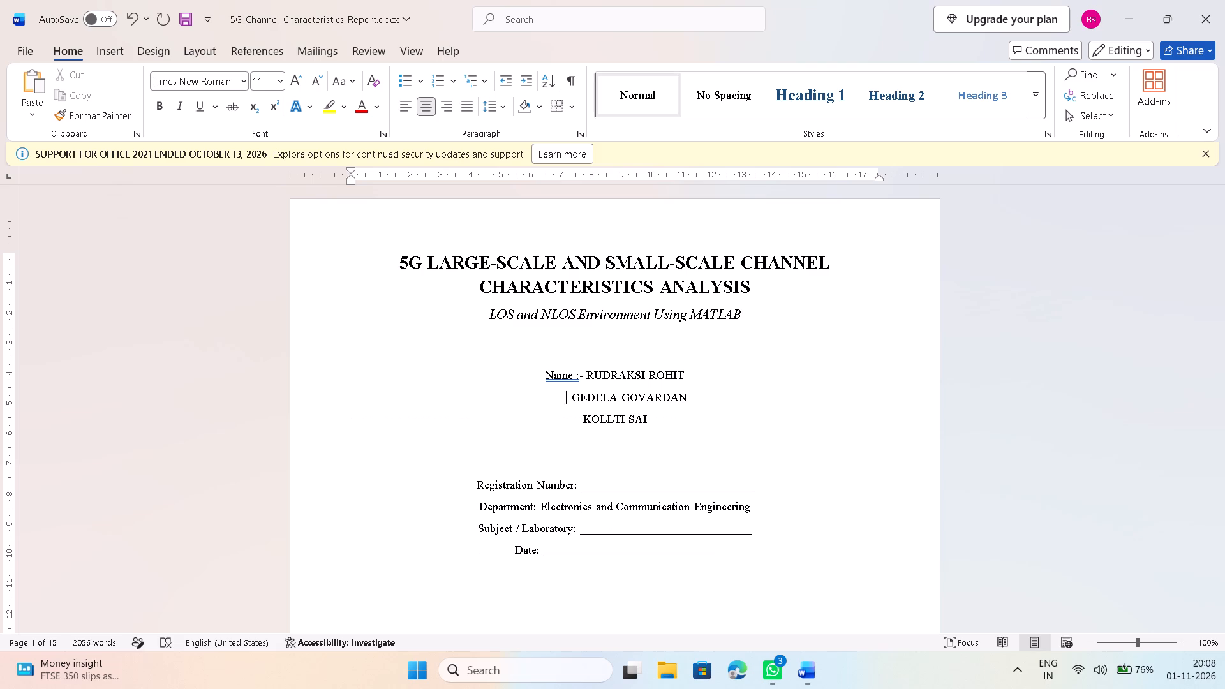
{"action": "key", "text": "Right"}
{"action": "key", "text": "Right"}
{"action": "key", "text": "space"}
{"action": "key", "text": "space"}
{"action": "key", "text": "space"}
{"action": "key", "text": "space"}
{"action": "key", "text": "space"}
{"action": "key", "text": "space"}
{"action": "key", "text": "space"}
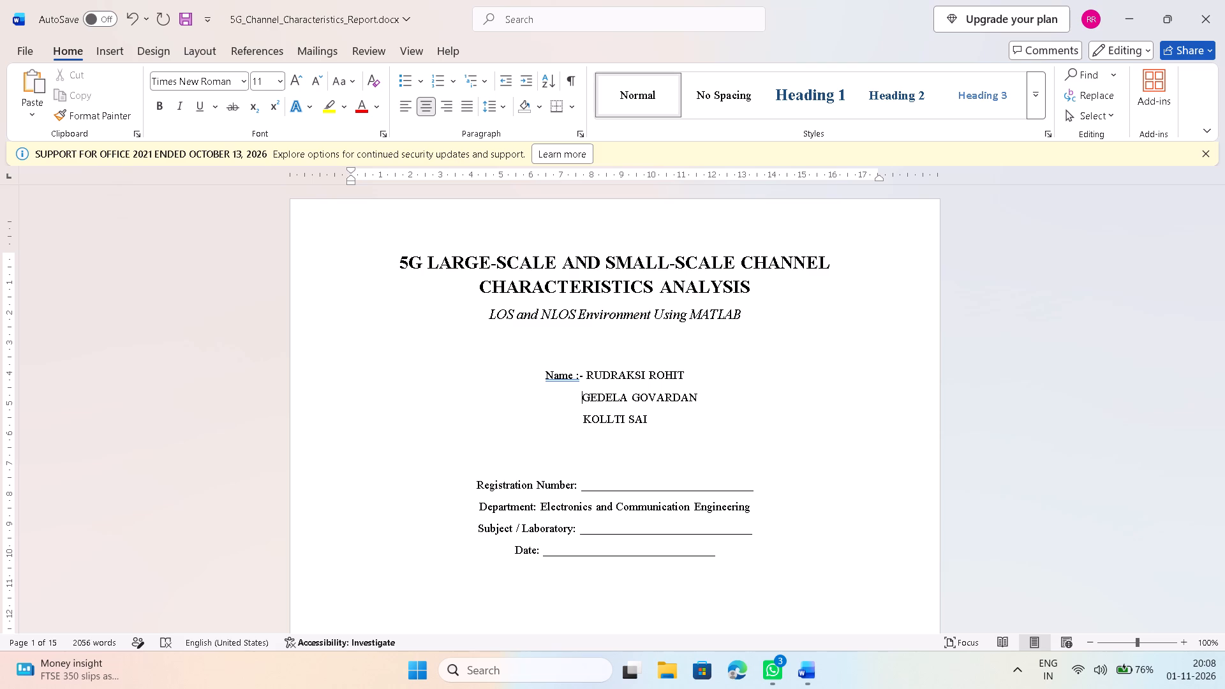
Delete the blank lines between the third student's name and the Registration Number line.
{"action": "left_click", "coordinate": [614, 489]}
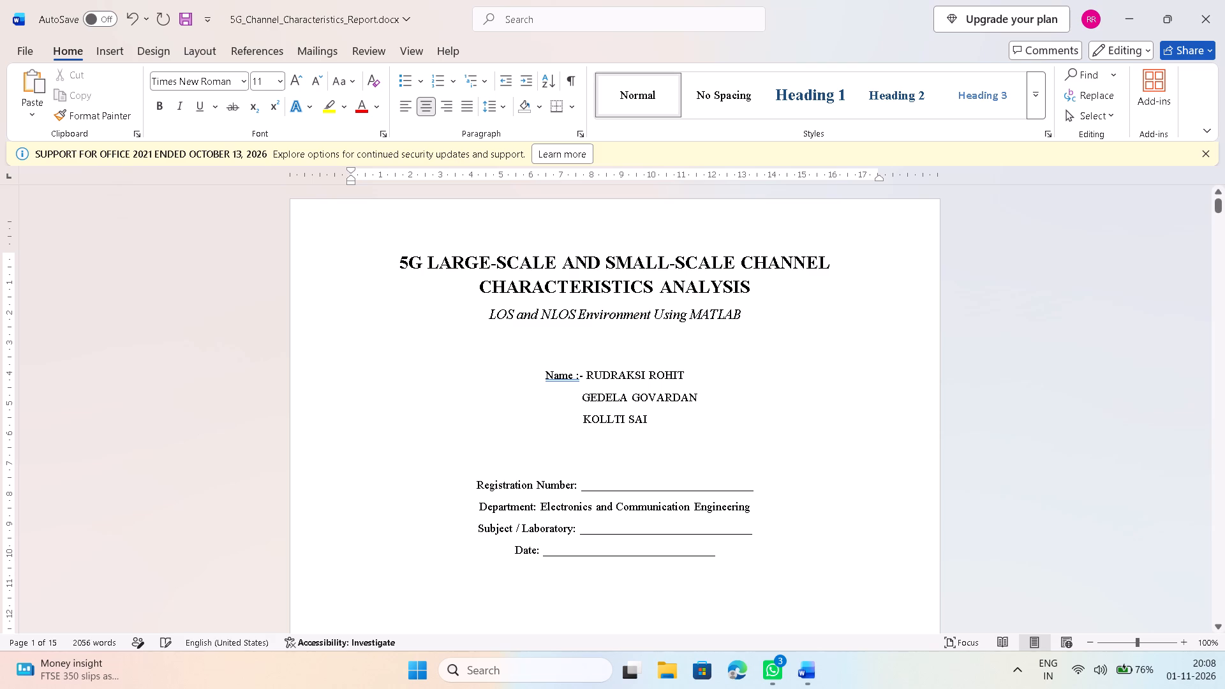
{"action": "left_click", "coordinate": [628, 445]}
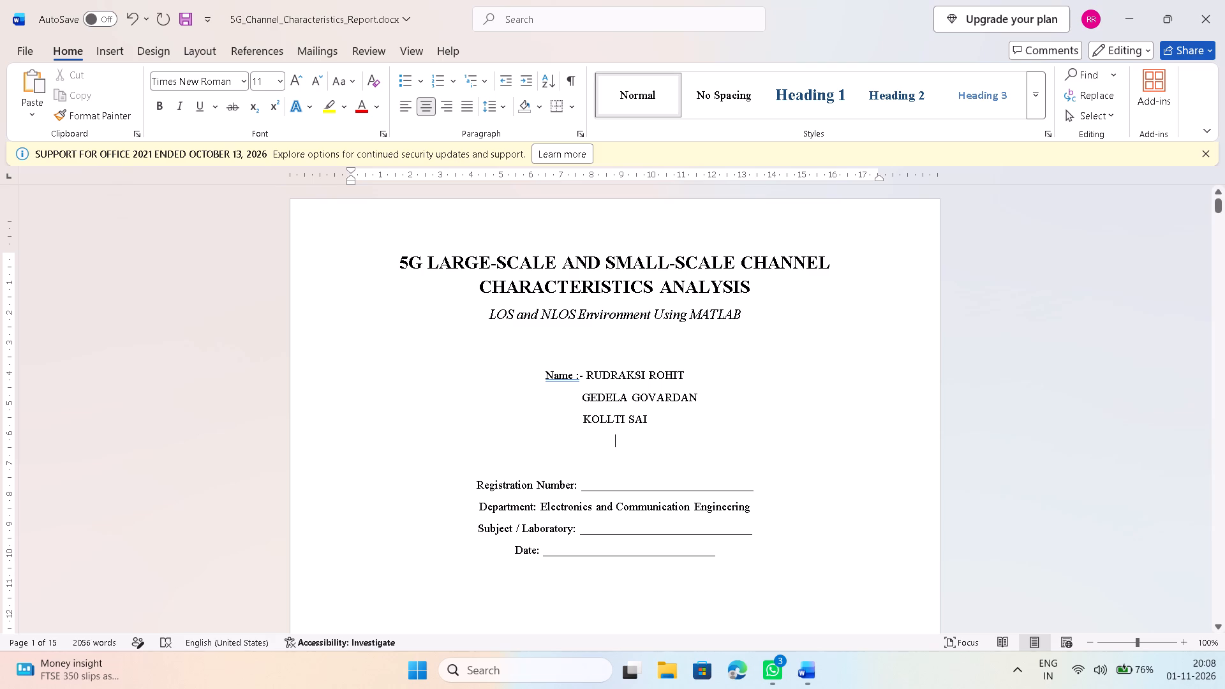
{"action": "left_click", "coordinate": [577, 472]}
{"action": "key", "text": "BackSpace"}
{"action": "key", "text": "BackSpace"}
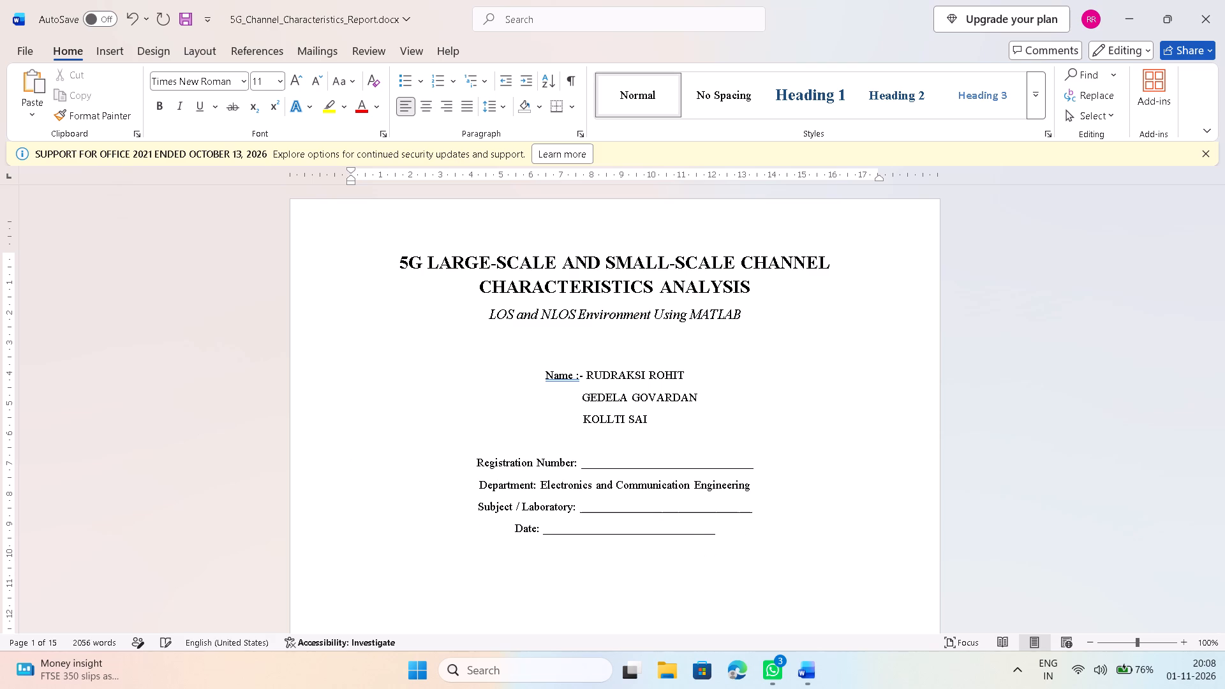
{"action": "key", "text": "BackSpace"}
{"action": "key", "text": "Down"}
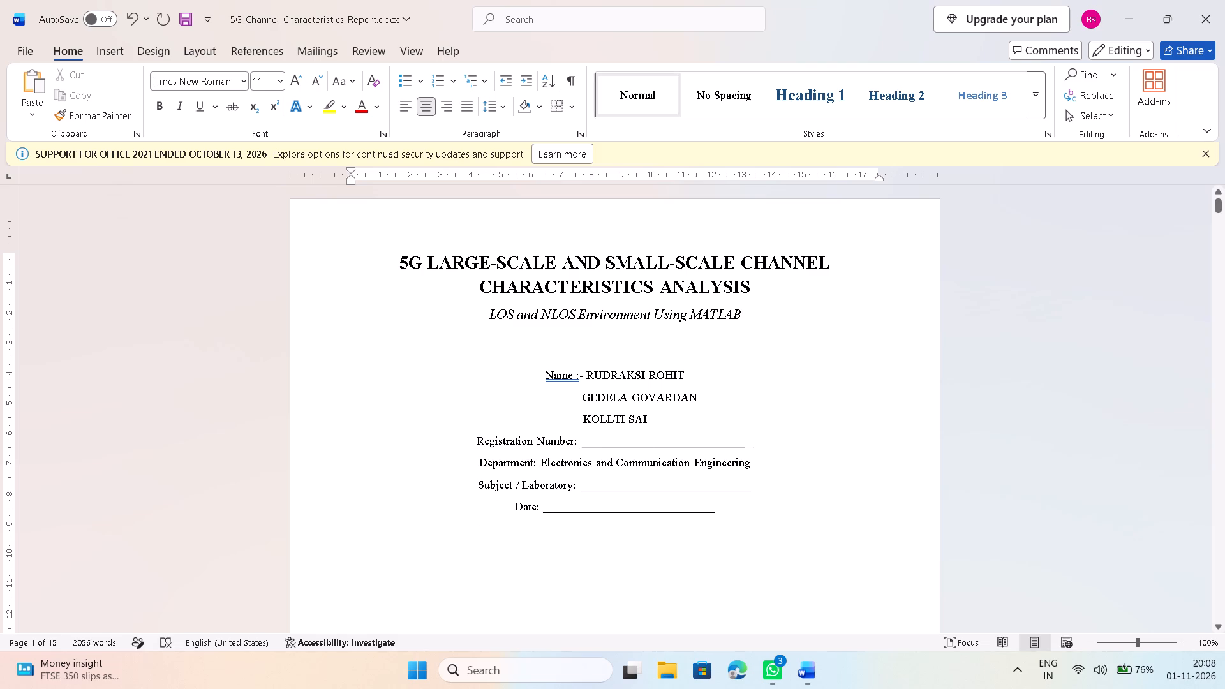
Replace the blank underline after "Registration Number:" with the first student's registration number.
{"action": "left_click", "coordinate": [765, 447]}
{"action": "key", "text": "BackSpace"}
{"action": "key", "text": "BackSpace"}
{"action": "key", "text": "BackSpace"}
{"action": "key", "text": "BackSpace"}
{"action": "key", "text": "BackSpace"}
{"action": "key", "text": "BackSpace"}
{"action": "key", "text": "BackSpace"}
{"action": "key", "text": "BackSpace"}
{"action": "key", "text": "BackSpace"}
{"action": "key", "text": "BackSpace"}
{"action": "key", "text": "BackSpace"}
{"action": "key", "text": "BackSpace"}
{"action": "key", "text": "BackSpace"}
{"action": "key", "text": "BackSpace"}
{"action": "key", "text": "BackSpace"}
{"action": "key", "text": "BackSpace"}
{"action": "key", "text": "BackSpace"}
{"action": "key", "text": "BackSpace"}
{"action": "key", "text": "BackSpace"}
{"action": "key", "text": "BackSpace"}
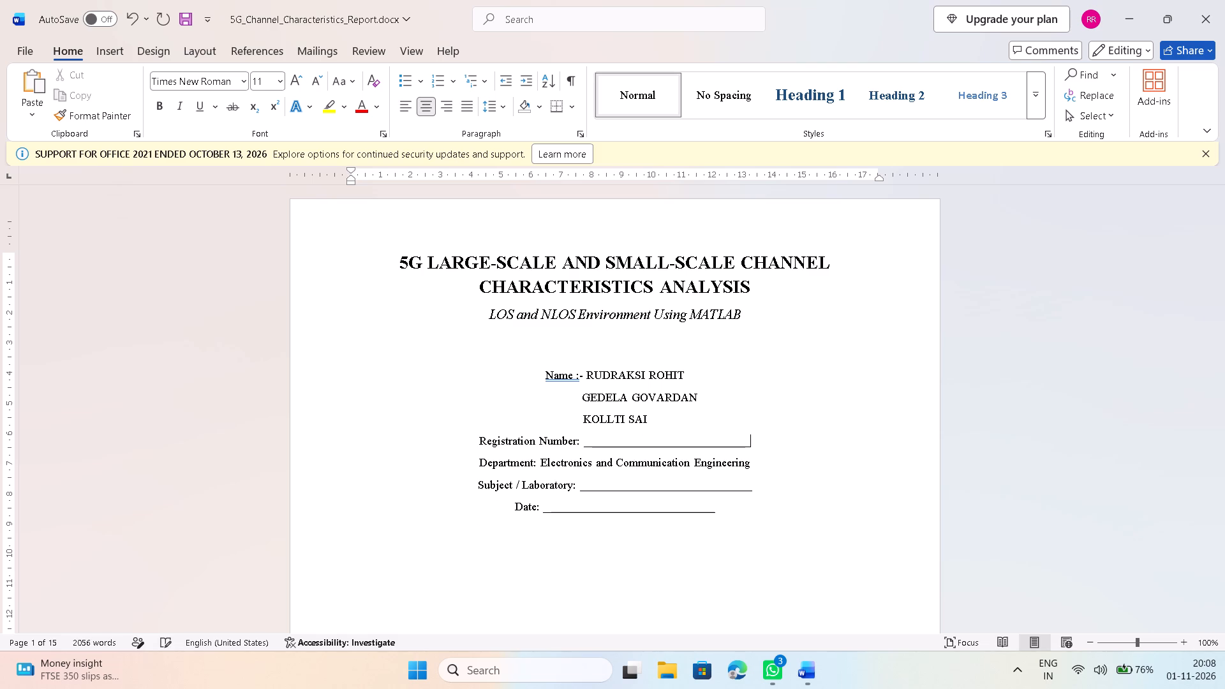
{"action": "key", "text": "BackSpace"}
{"action": "key", "text": "BackSpace"}
{"action": "key", "text": "BackSpace"}
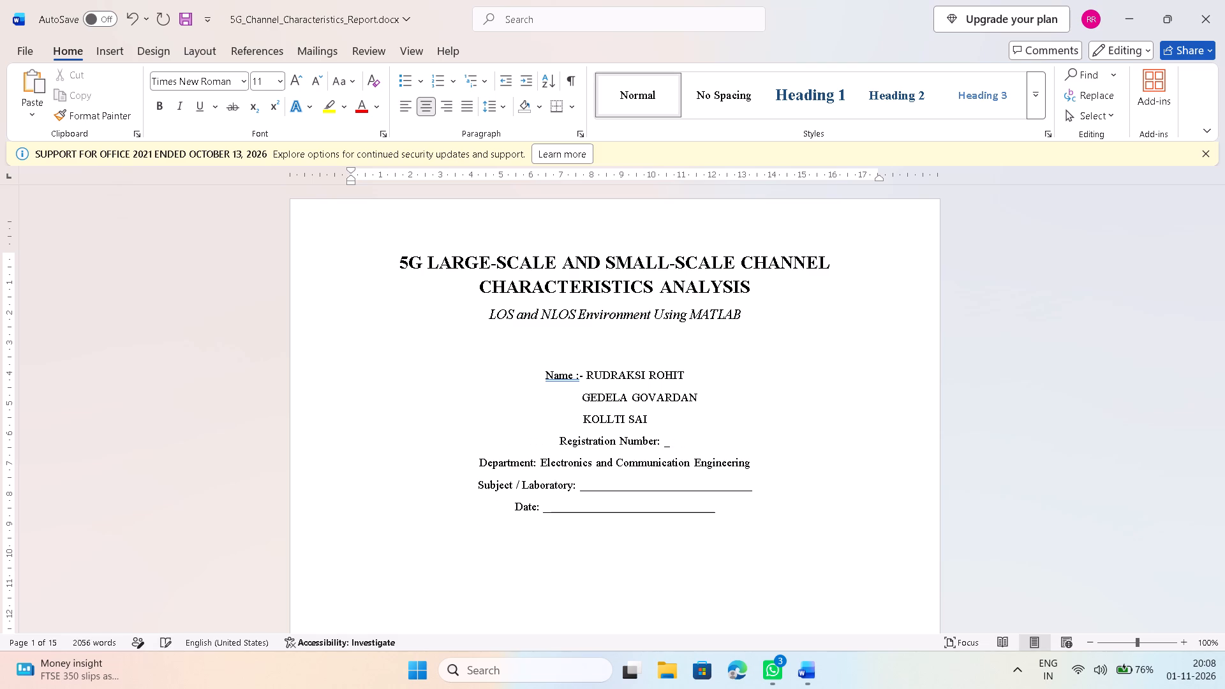
{"action": "key", "text": "BackSpace"}
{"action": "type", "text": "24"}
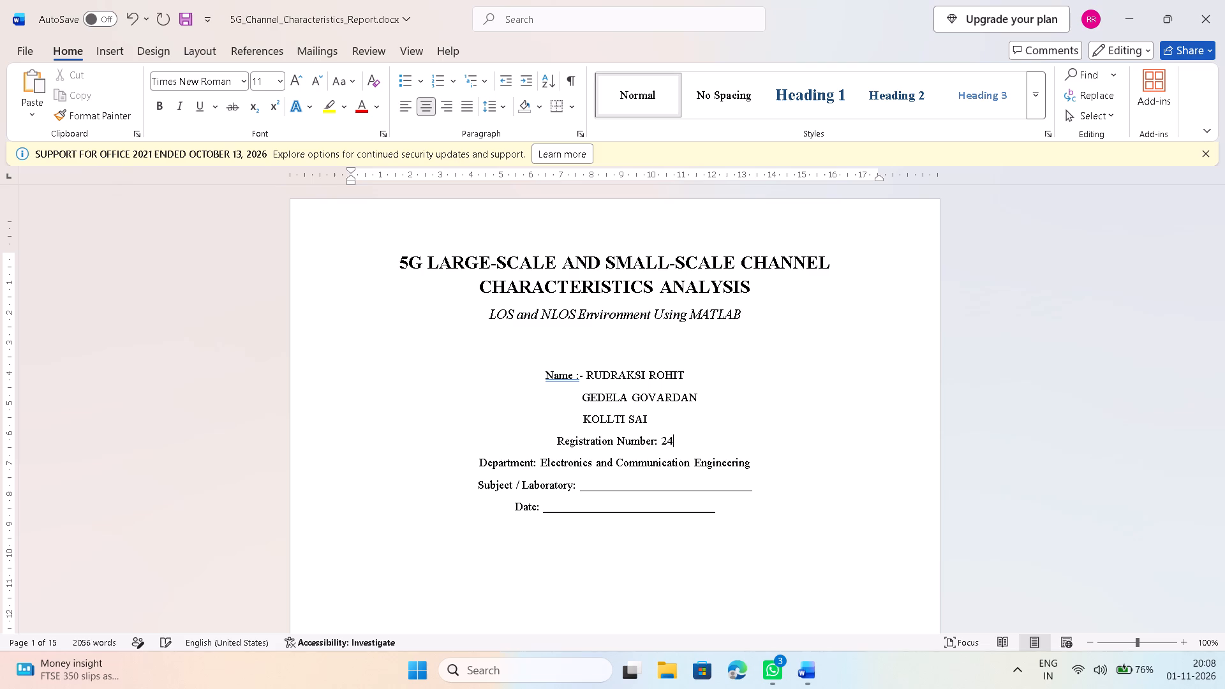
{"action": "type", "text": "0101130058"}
Add the second and third students' registration numbers on separate lines below the first one.
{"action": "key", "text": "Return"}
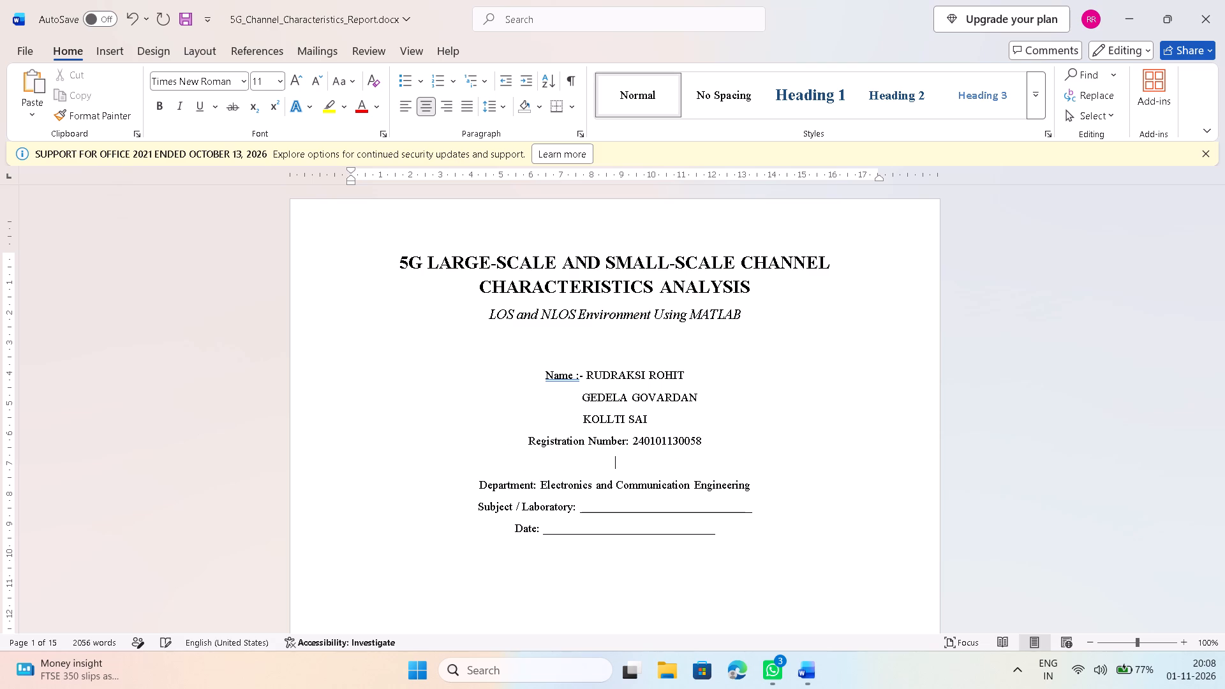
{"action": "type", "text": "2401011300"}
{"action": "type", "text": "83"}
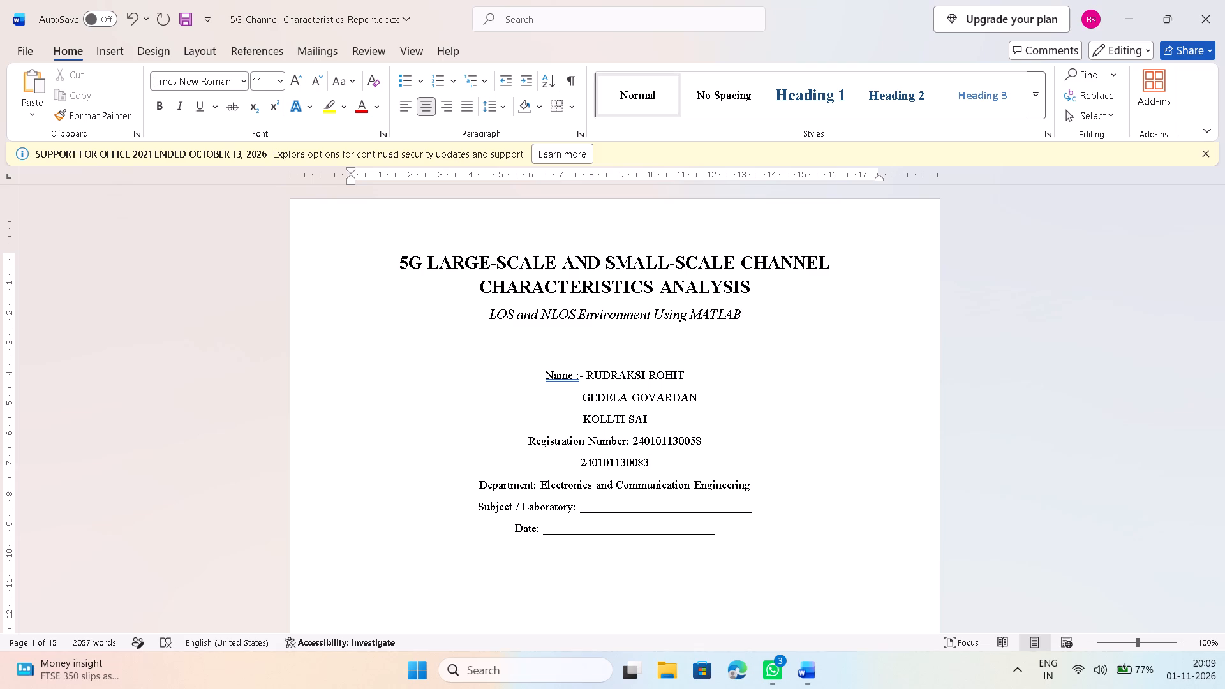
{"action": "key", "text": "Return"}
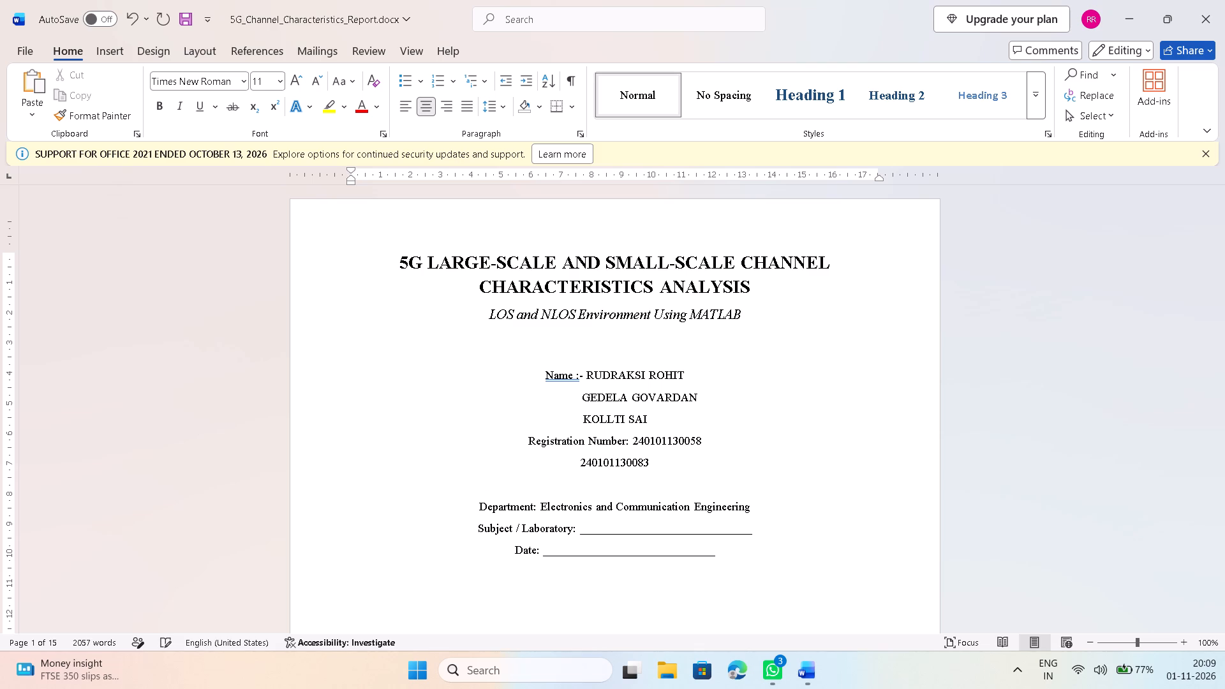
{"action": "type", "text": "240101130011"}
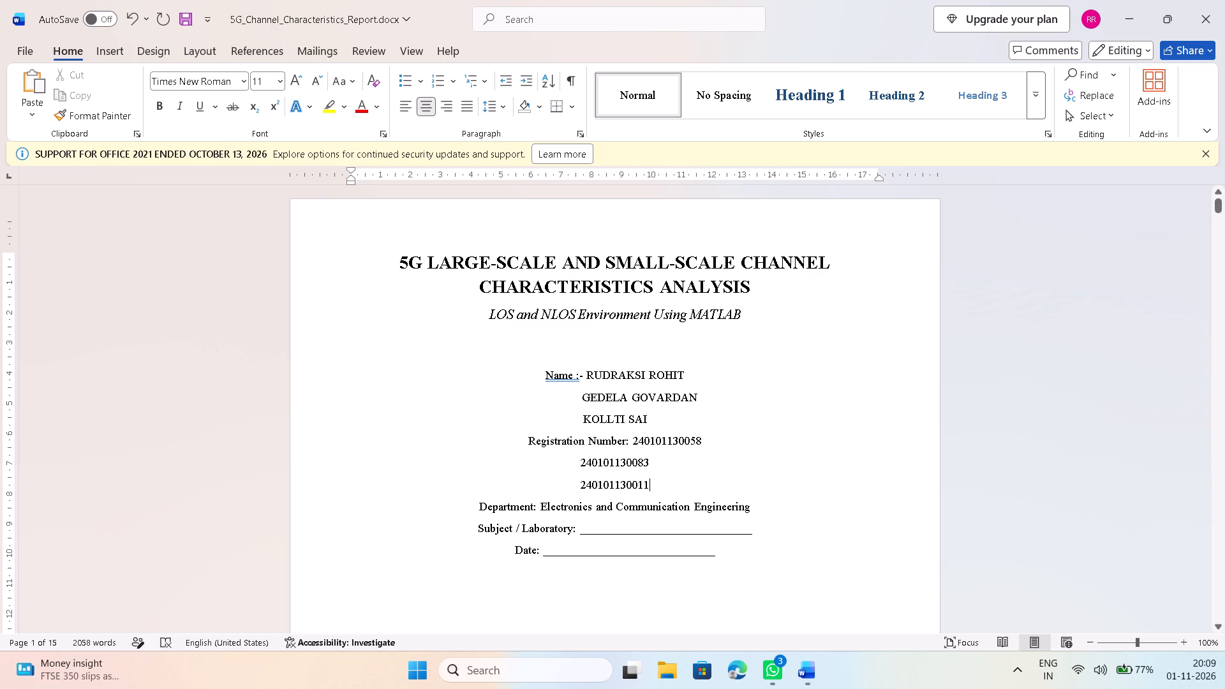
Insert a hyphen directly after "Registration Number:" to match the Name line's separator.
{"action": "left_click_drag", "start_coordinate": [627, 440], "coordinate": [708, 434]}
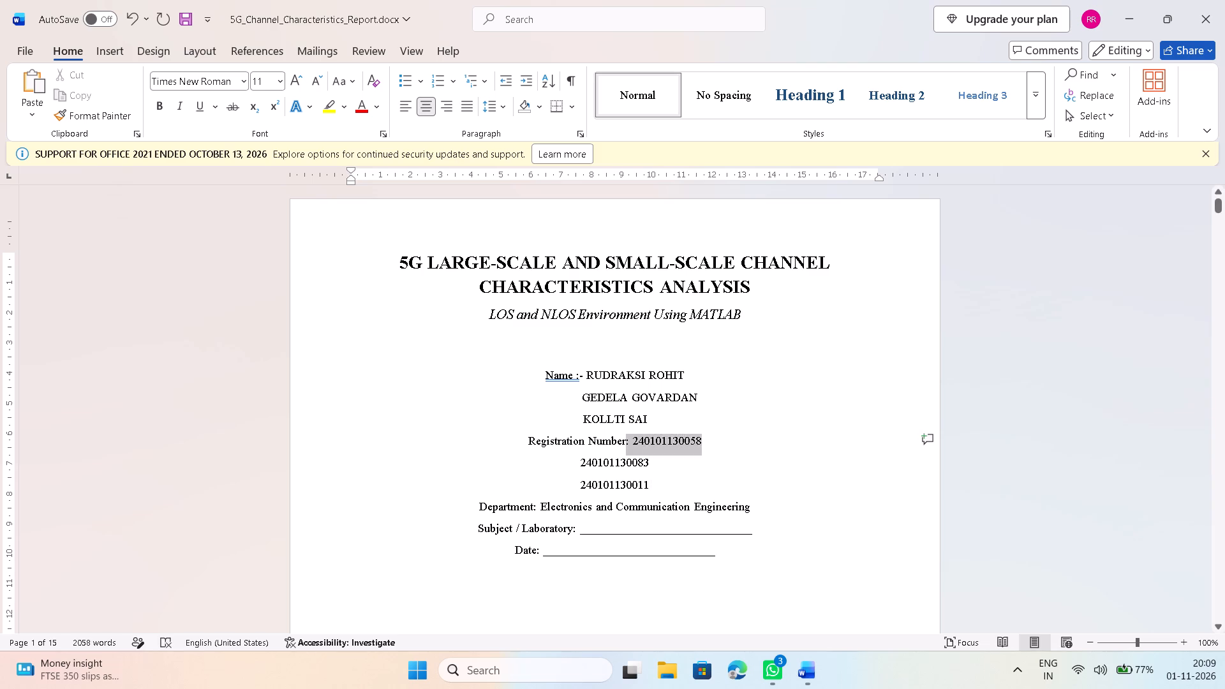
{"action": "left_click_drag", "start_coordinate": [708, 434], "coordinate": [743, 431]}
{"action": "left_click", "coordinate": [743, 431]}
{"action": "left_click", "coordinate": [630, 444]}
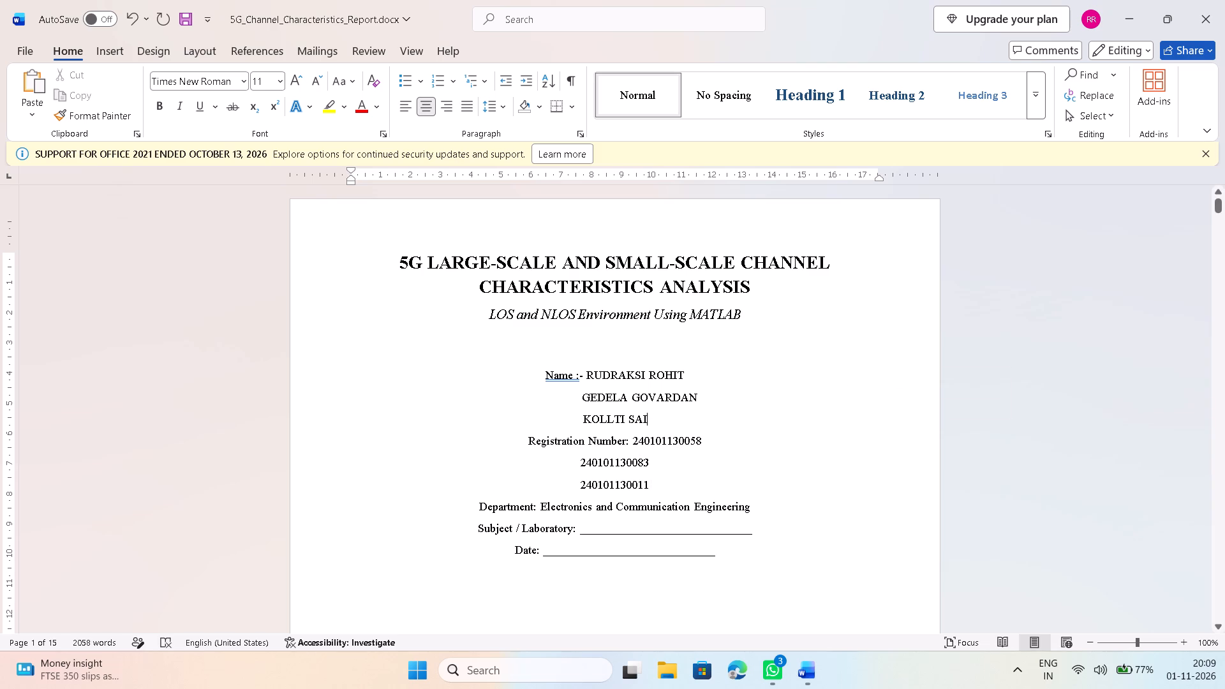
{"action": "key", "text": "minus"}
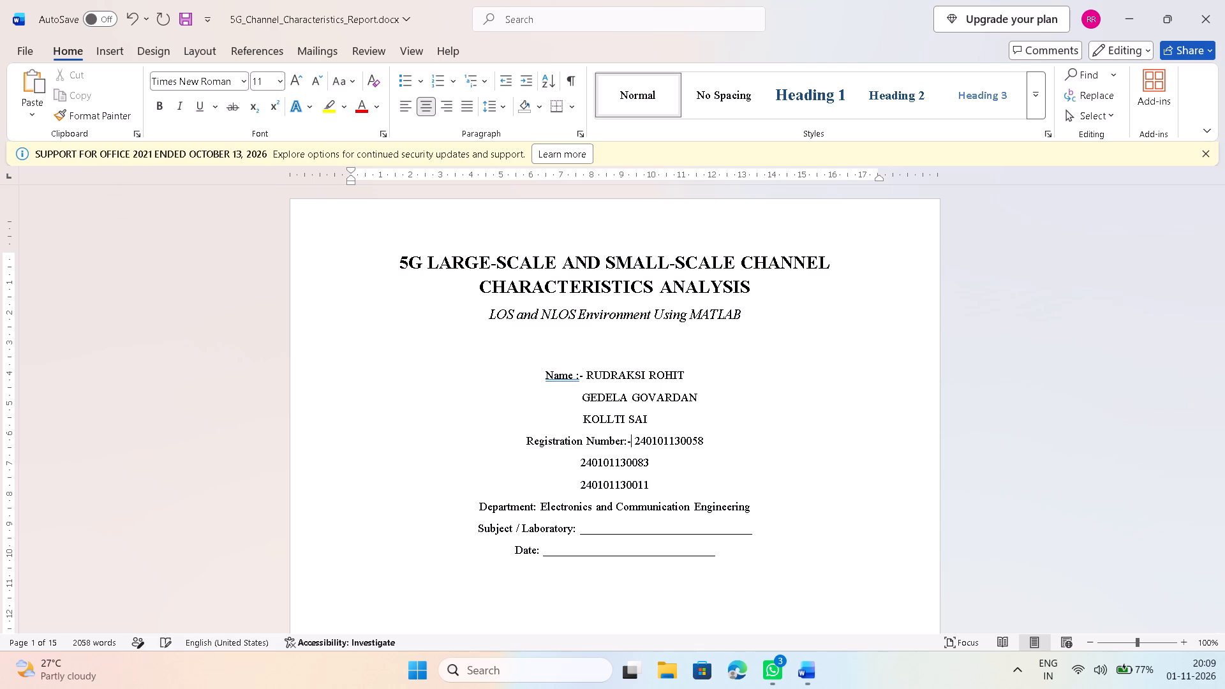
Indent the second student's registration number with leading spaces so it lines up beneath the first registration number.
{"action": "left_click", "coordinate": [574, 464]}
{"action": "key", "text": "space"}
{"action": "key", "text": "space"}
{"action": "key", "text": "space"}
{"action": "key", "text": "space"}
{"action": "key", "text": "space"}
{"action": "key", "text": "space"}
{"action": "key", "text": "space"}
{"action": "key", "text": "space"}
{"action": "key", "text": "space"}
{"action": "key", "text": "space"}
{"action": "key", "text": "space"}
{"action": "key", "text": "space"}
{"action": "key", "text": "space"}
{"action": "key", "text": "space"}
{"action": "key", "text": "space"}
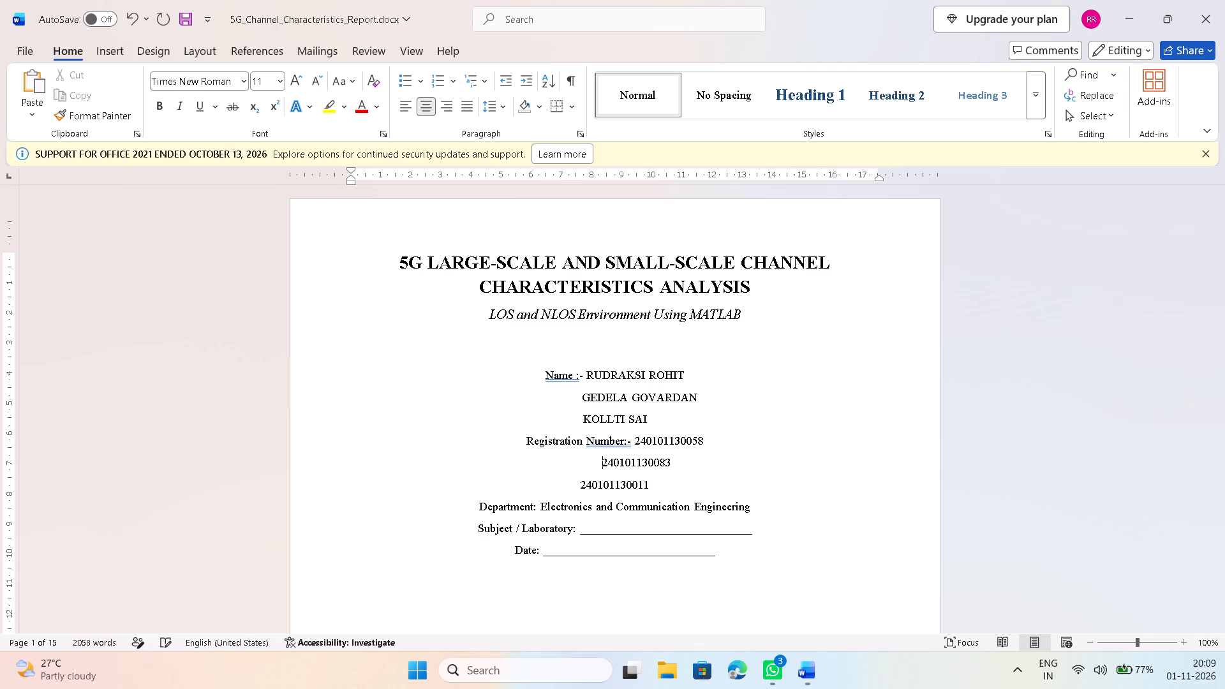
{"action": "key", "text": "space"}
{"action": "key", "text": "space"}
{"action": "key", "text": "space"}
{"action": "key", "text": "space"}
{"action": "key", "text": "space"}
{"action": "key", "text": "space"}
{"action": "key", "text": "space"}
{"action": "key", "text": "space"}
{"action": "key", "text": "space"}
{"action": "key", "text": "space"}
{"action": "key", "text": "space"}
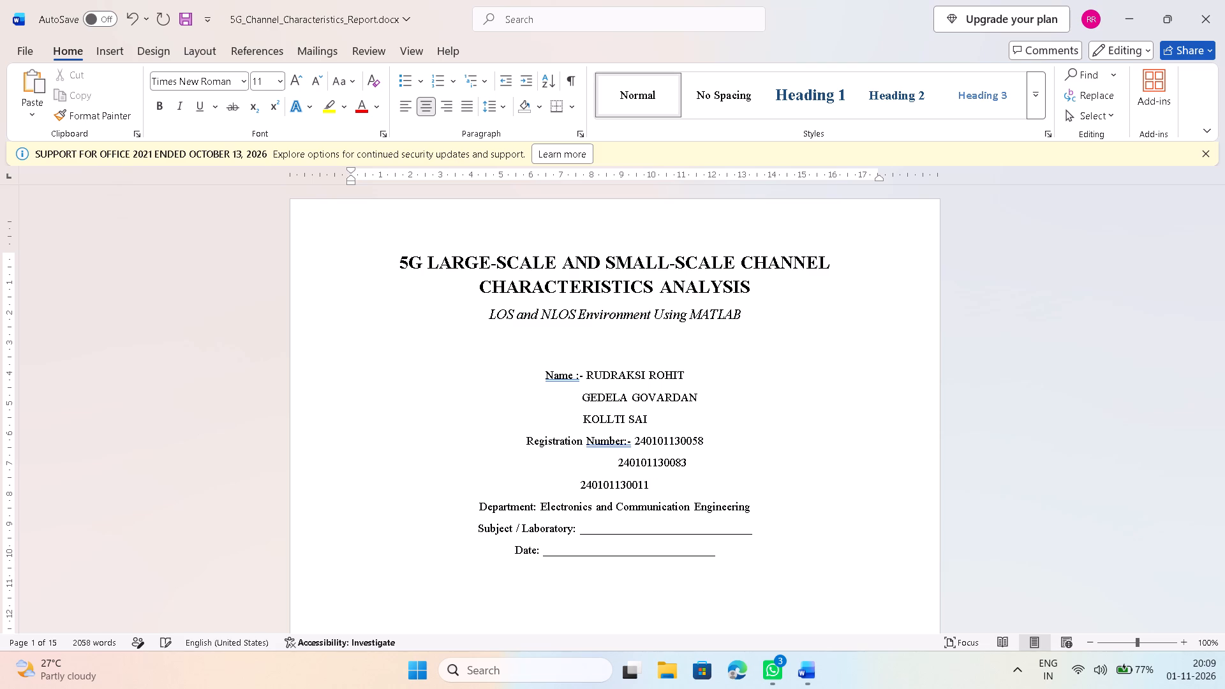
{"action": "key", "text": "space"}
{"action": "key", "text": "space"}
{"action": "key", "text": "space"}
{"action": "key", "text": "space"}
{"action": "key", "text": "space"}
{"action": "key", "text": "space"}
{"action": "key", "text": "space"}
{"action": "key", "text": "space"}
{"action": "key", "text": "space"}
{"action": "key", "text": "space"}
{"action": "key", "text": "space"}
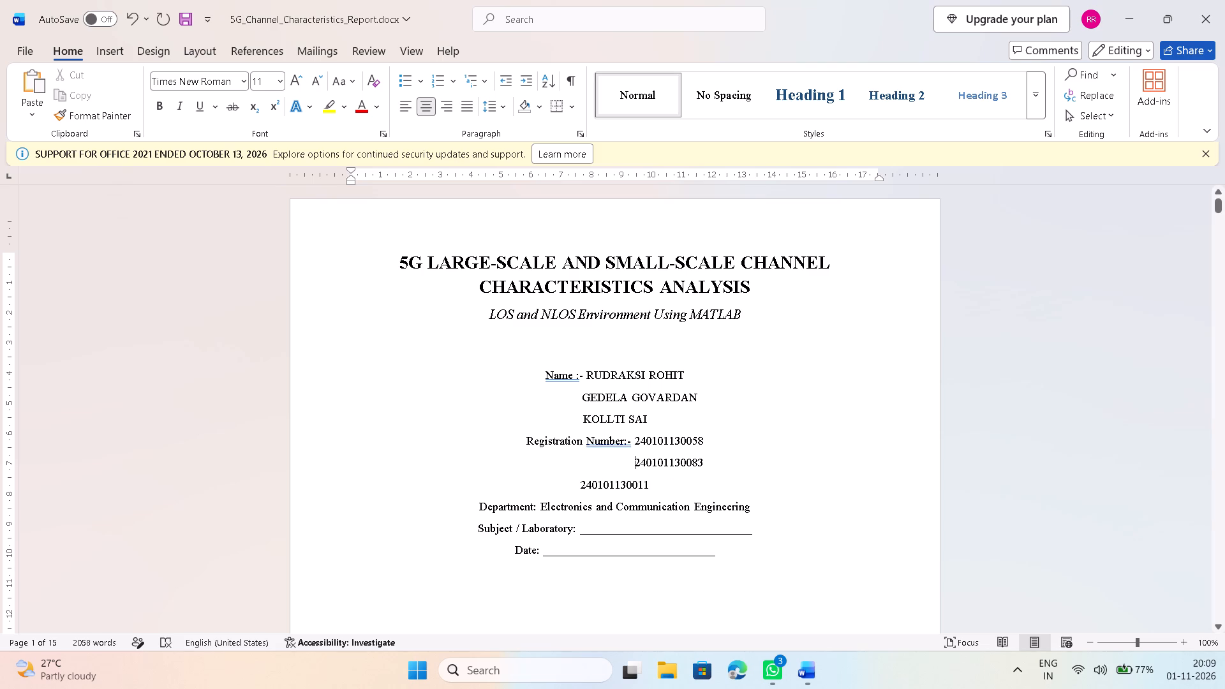
Indent the third student's registration number with leading spaces so it lines up beneath the two numbers above.
{"action": "left_click", "coordinate": [571, 480]}
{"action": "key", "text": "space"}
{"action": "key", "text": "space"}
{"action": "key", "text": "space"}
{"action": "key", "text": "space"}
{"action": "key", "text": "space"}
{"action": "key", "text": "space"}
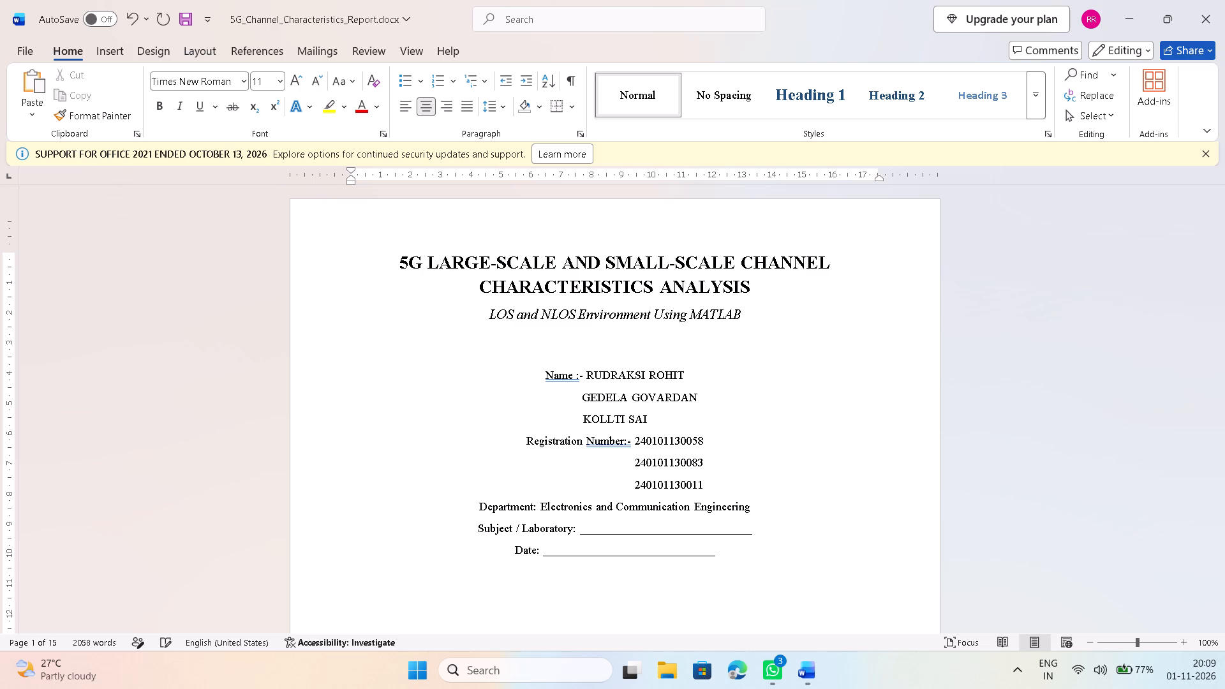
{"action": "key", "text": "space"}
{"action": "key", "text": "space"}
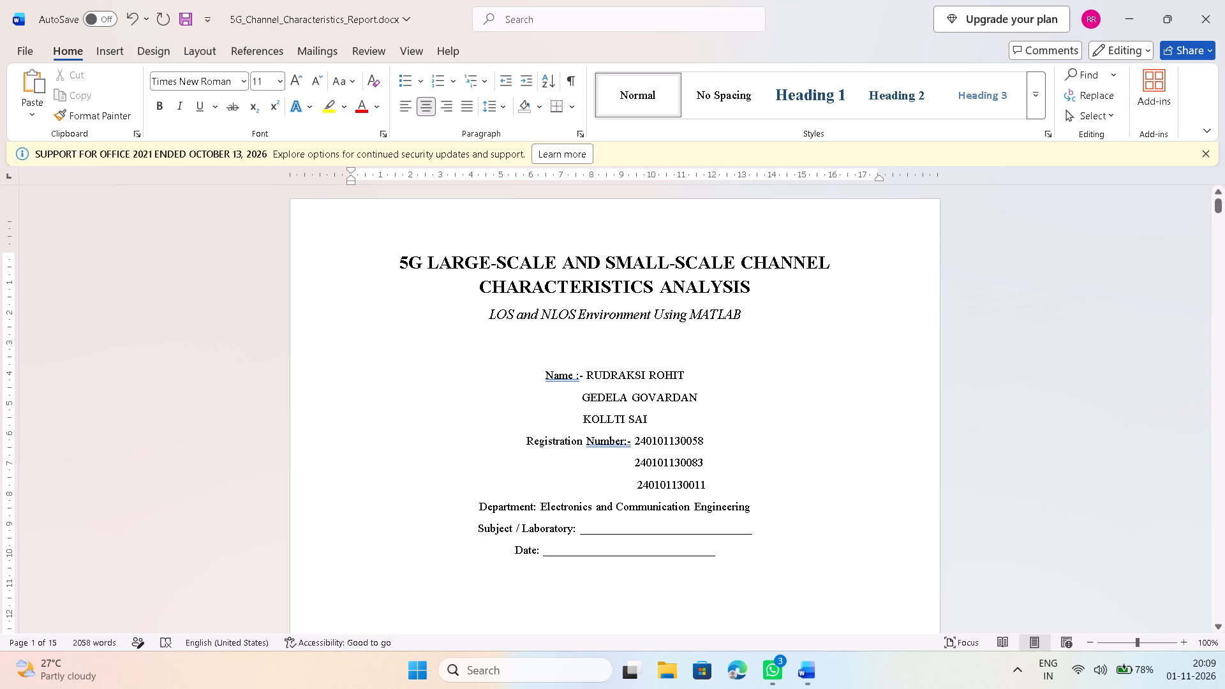
Insert a space before the colon in "Registration Number:-" to match the Name line's separator.
{"action": "left_click", "coordinate": [625, 440]}
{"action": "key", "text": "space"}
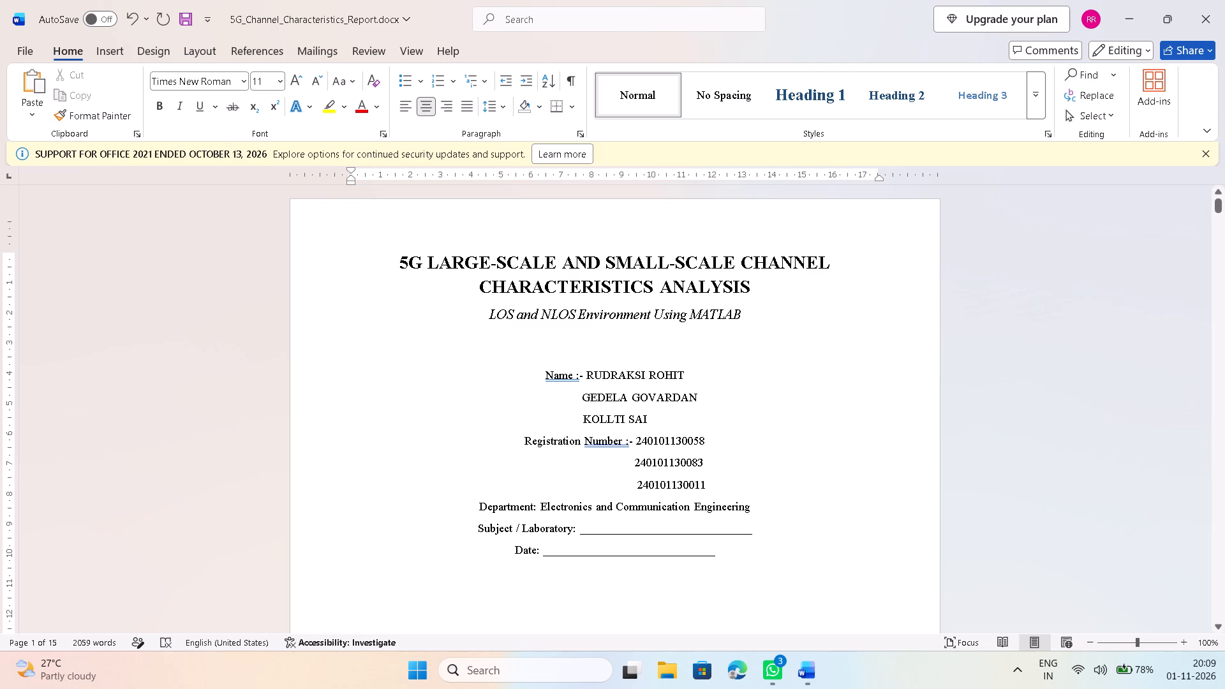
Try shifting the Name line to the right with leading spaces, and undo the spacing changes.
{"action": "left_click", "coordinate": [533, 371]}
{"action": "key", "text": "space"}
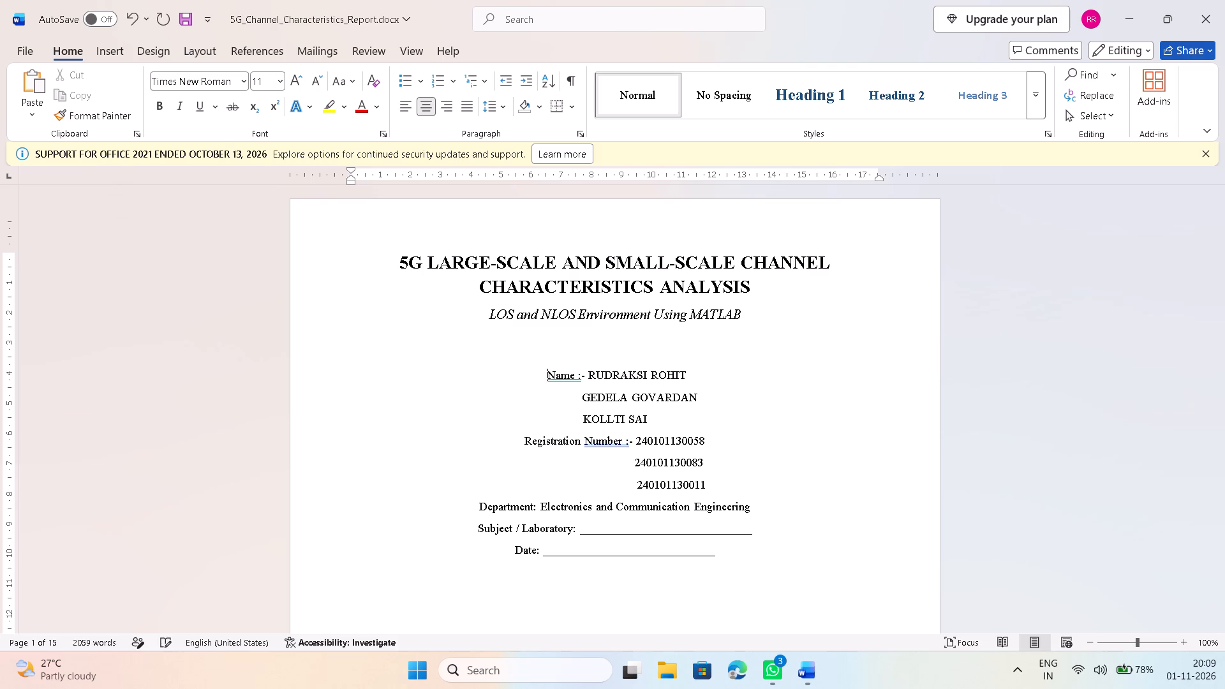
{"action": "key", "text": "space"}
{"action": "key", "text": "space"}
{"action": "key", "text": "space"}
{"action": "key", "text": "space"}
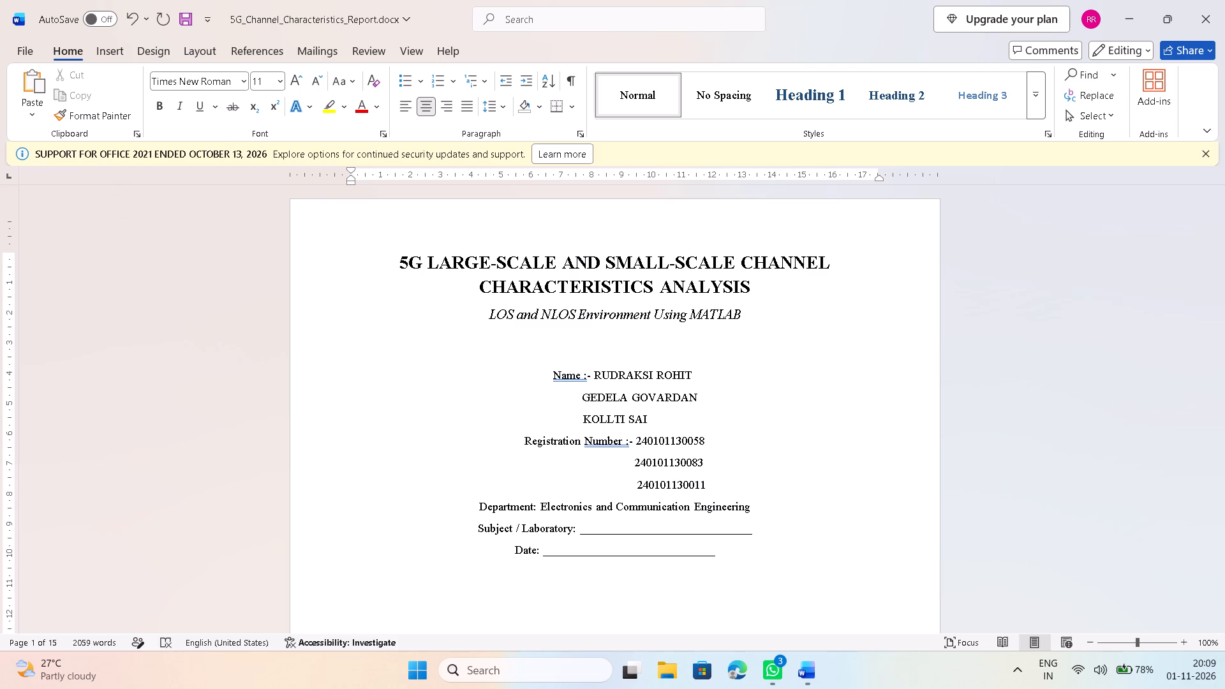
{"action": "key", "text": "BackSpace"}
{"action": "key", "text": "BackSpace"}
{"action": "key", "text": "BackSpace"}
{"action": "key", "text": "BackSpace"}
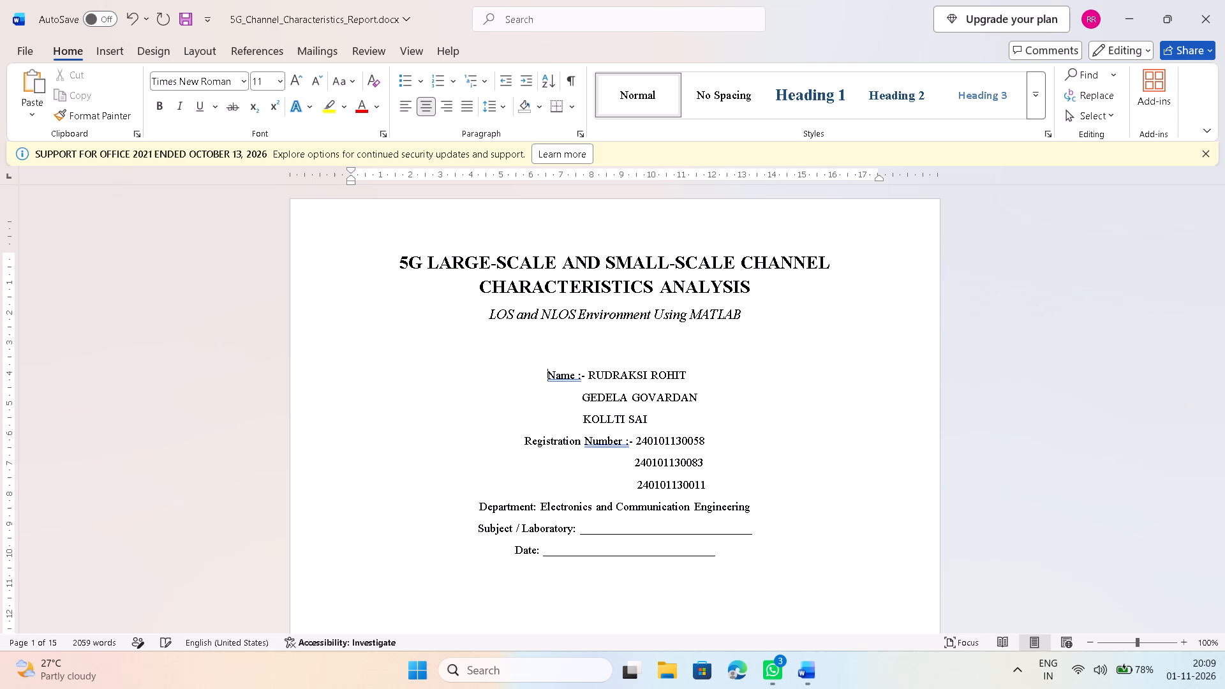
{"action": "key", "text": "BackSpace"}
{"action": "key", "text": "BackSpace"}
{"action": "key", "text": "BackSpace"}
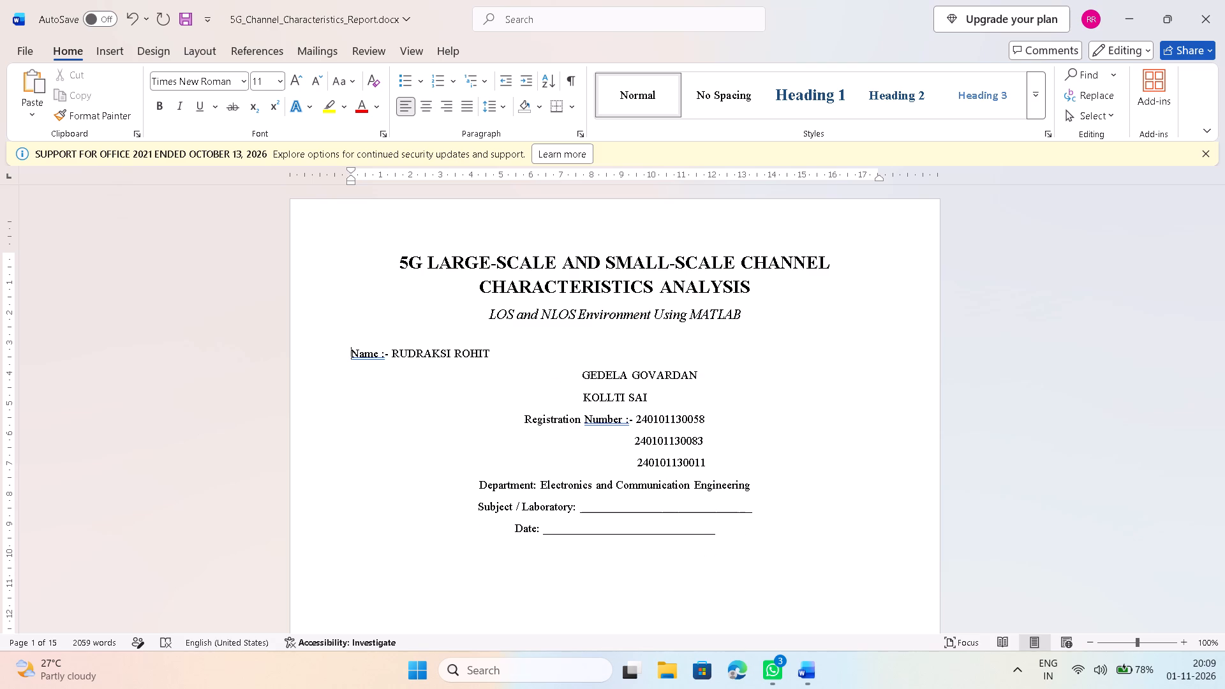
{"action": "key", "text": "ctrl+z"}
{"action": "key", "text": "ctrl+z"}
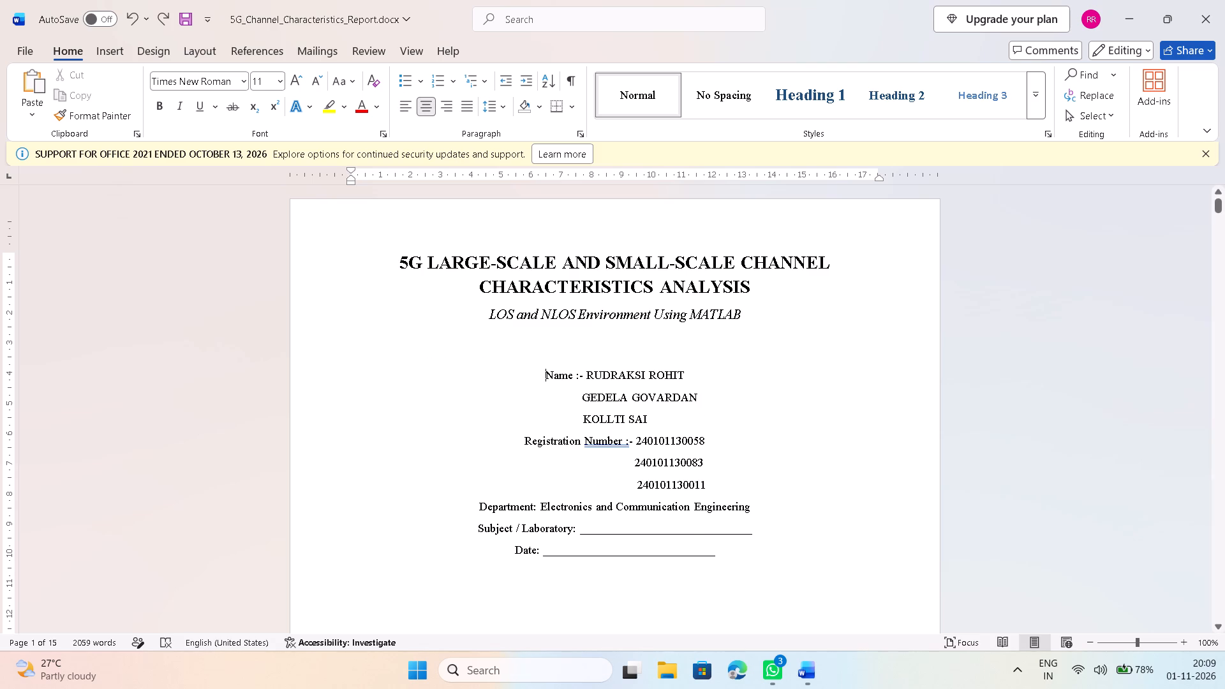
Shift the Registration Number line slightly to the right by adding seven leading spaces before its label.
{"action": "left_click", "coordinate": [514, 438]}
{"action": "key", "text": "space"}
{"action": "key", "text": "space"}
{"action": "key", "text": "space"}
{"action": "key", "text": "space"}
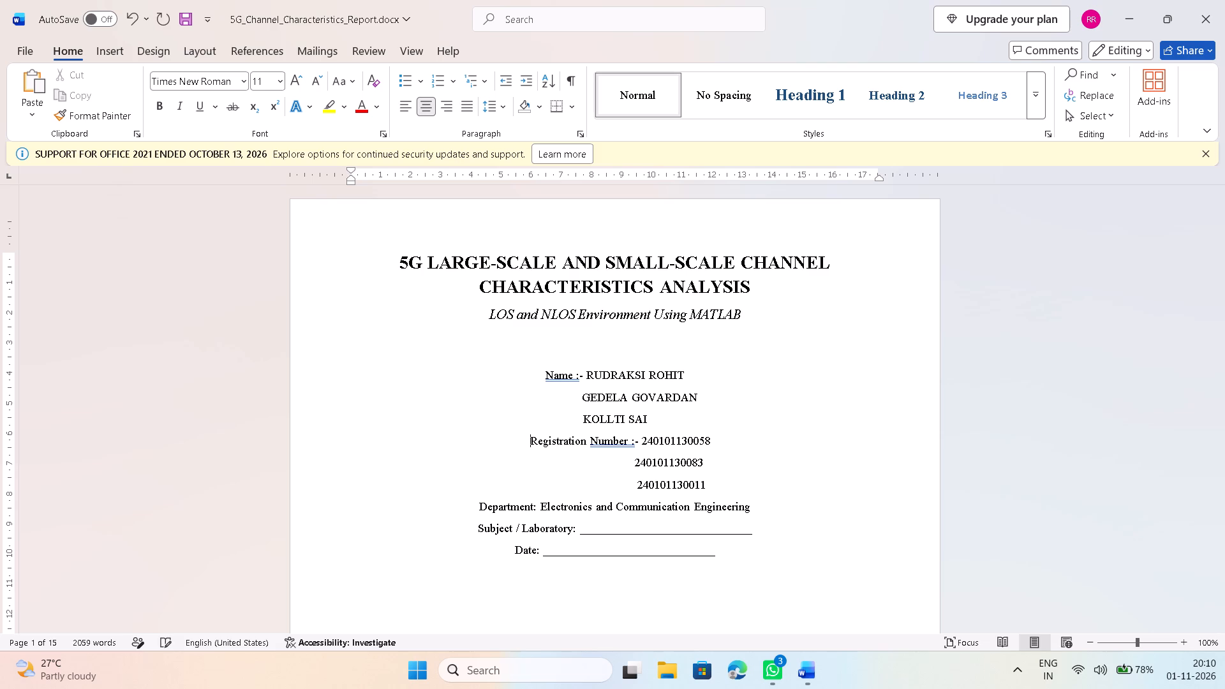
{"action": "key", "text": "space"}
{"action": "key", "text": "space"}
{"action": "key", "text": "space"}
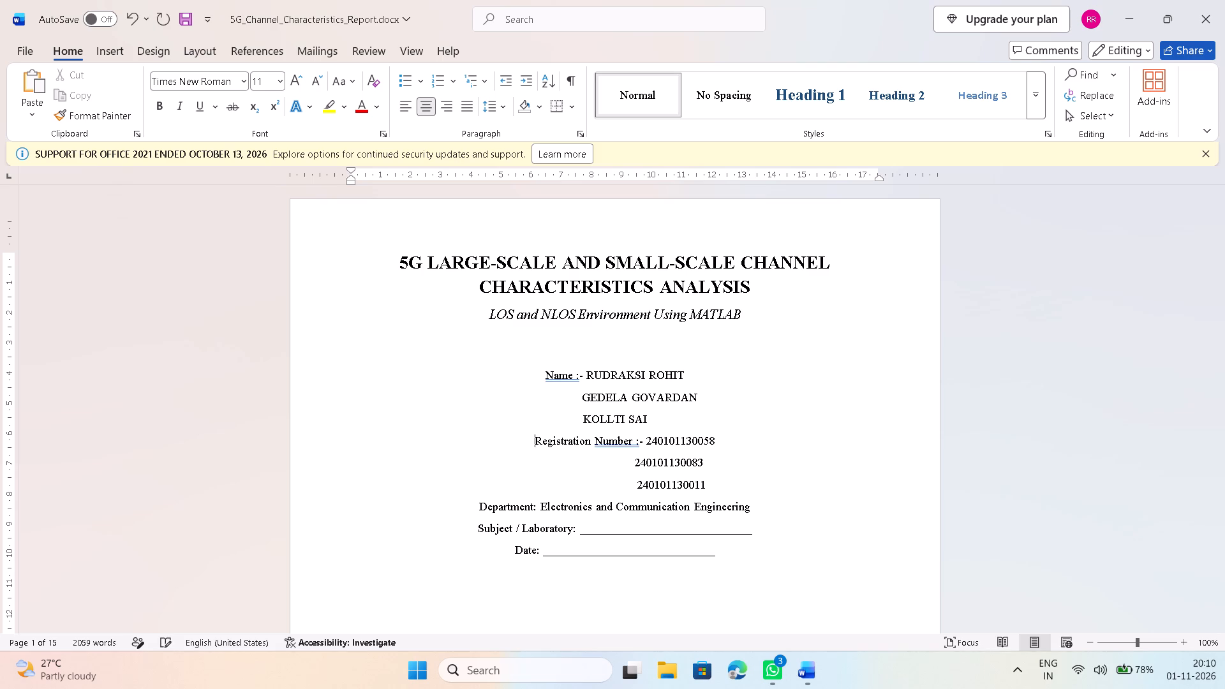
Add seven spaces before the second student's registration number to realign it with the first number.
{"action": "left_click", "coordinate": [614, 458]}
{"action": "key", "text": "Right"}
{"action": "key", "text": "Right"}
{"action": "key", "text": "Right"}
{"action": "key", "text": "Right"}
{"action": "key", "text": "Right"}
{"action": "key", "text": "Right"}
{"action": "key", "text": "Right"}
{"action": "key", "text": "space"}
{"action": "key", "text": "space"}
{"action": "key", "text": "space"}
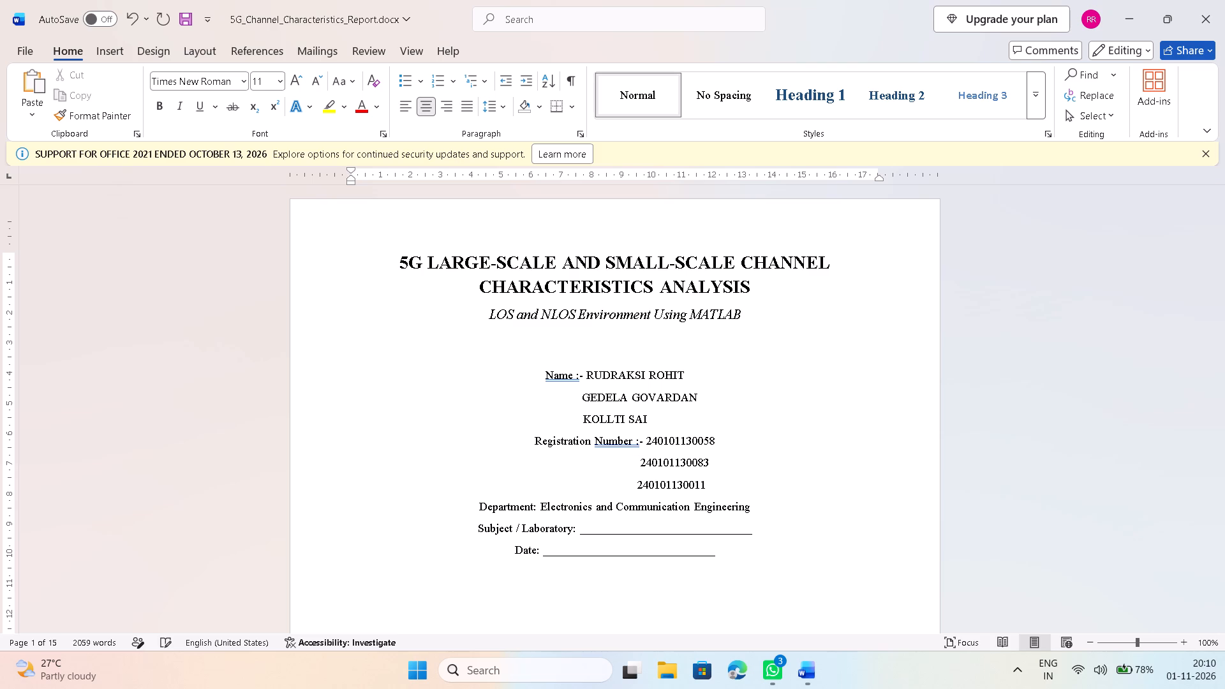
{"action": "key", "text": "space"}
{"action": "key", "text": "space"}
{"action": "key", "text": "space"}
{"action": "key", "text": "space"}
Add four spaces before the third student's registration number to realign it with the numbers above.
{"action": "left_click", "coordinate": [623, 486]}
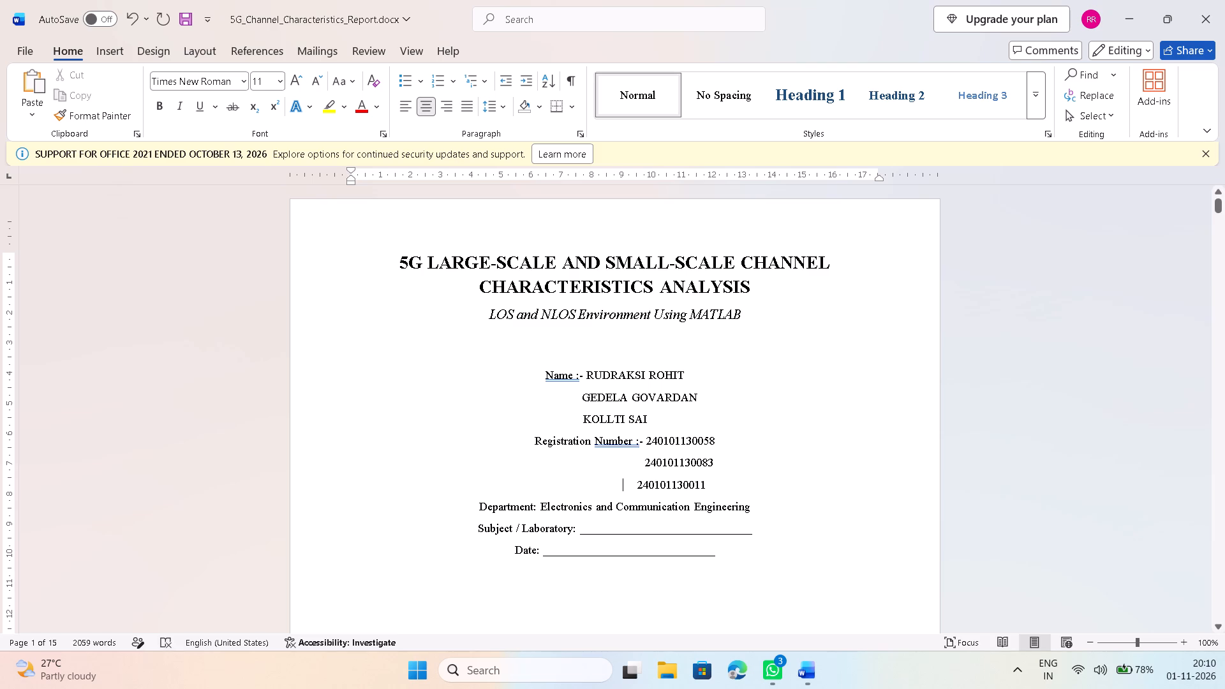
{"action": "key", "text": "Right"}
{"action": "key", "text": "Right"}
{"action": "key", "text": "Right"}
{"action": "key", "text": "Right"}
{"action": "key", "text": "Right"}
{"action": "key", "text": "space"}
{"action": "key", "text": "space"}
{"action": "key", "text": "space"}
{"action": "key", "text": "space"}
Nudge the second student's registration number to the right by one more space.
{"action": "left_click", "coordinate": [637, 457]}
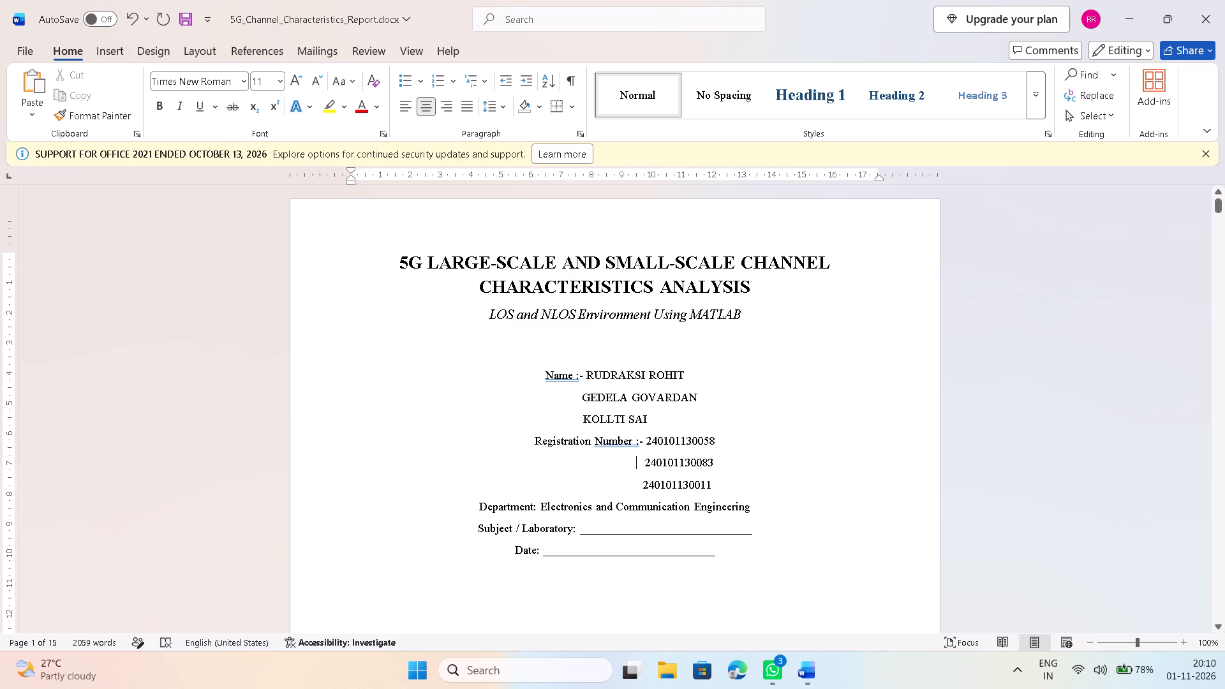
{"action": "key", "text": "Right"}
{"action": "key", "text": "Right"}
{"action": "key", "text": "Right"}
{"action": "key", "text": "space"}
Delete the blank underline after "Subject / Laboratory:".
{"action": "left_click", "coordinate": [611, 529]}
{"action": "left_click", "coordinate": [766, 532]}
{"action": "key", "text": "BackSpace"}
{"action": "key", "text": "BackSpace"}
{"action": "key", "text": "BackSpace"}
{"action": "key", "text": "BackSpace"}
{"action": "key", "text": "BackSpace"}
{"action": "key", "text": "BackSpace"}
{"action": "key", "text": "BackSpace"}
{"action": "key", "text": "BackSpace"}
{"action": "key", "text": "BackSpace"}
{"action": "key", "text": "BackSpace"}
{"action": "key", "text": "BackSpace"}
{"action": "key", "text": "BackSpace"}
{"action": "key", "text": "BackSpace"}
{"action": "key", "text": "BackSpace"}
{"action": "key", "text": "BackSpace"}
{"action": "key", "text": "BackSpace"}
{"action": "key", "text": "BackSpace"}
{"action": "key", "text": "BackSpace"}
{"action": "key", "text": "BackSpace"}
{"action": "key", "text": "BackSpace"}
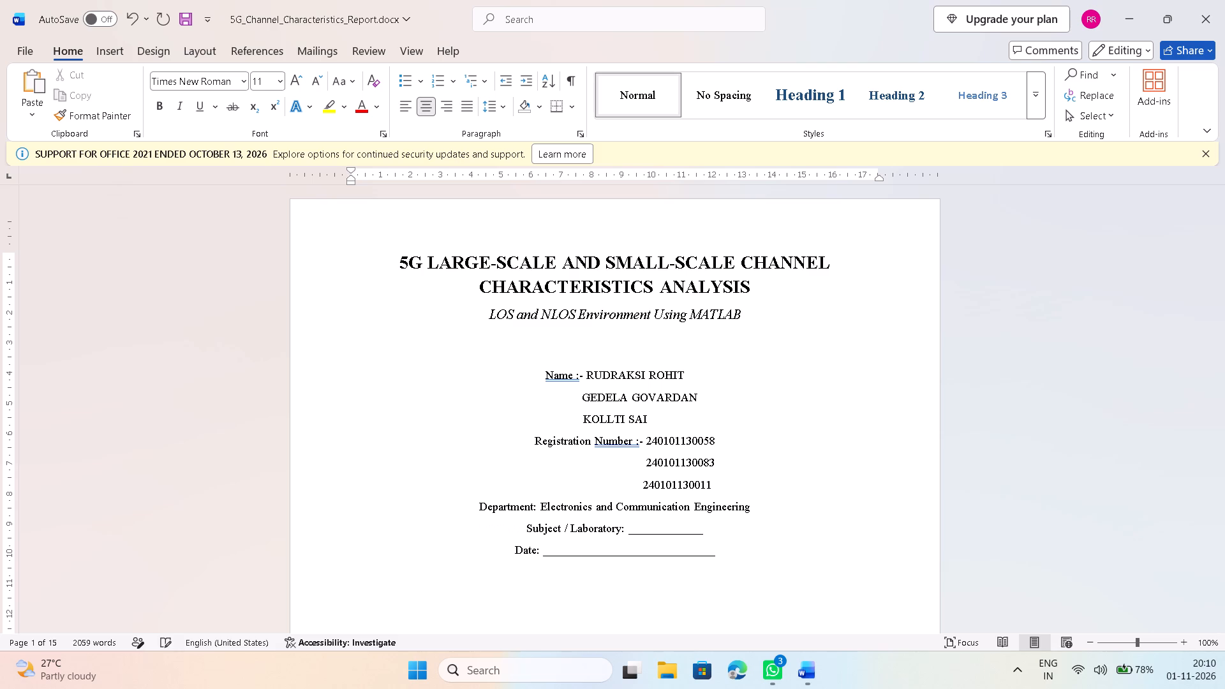
{"action": "key", "text": "BackSpace"}
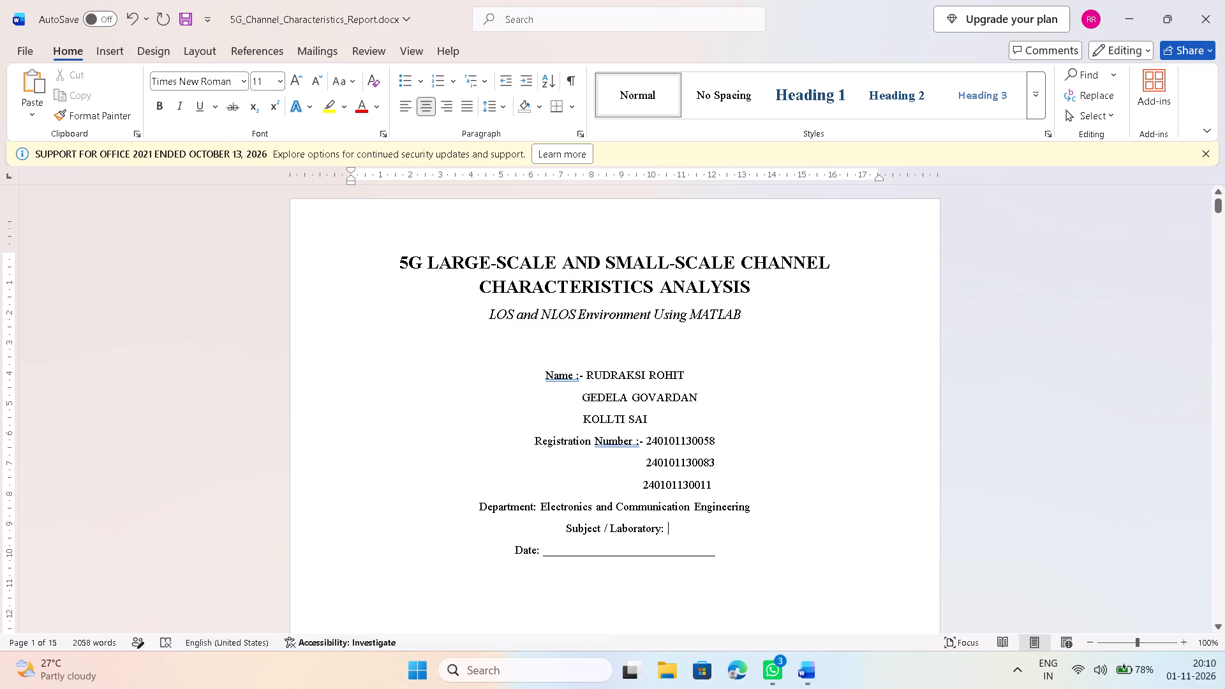
Enter CELLULAR COMMUNICATION as the subject after "Subject / Laboratory:" on the cover page.
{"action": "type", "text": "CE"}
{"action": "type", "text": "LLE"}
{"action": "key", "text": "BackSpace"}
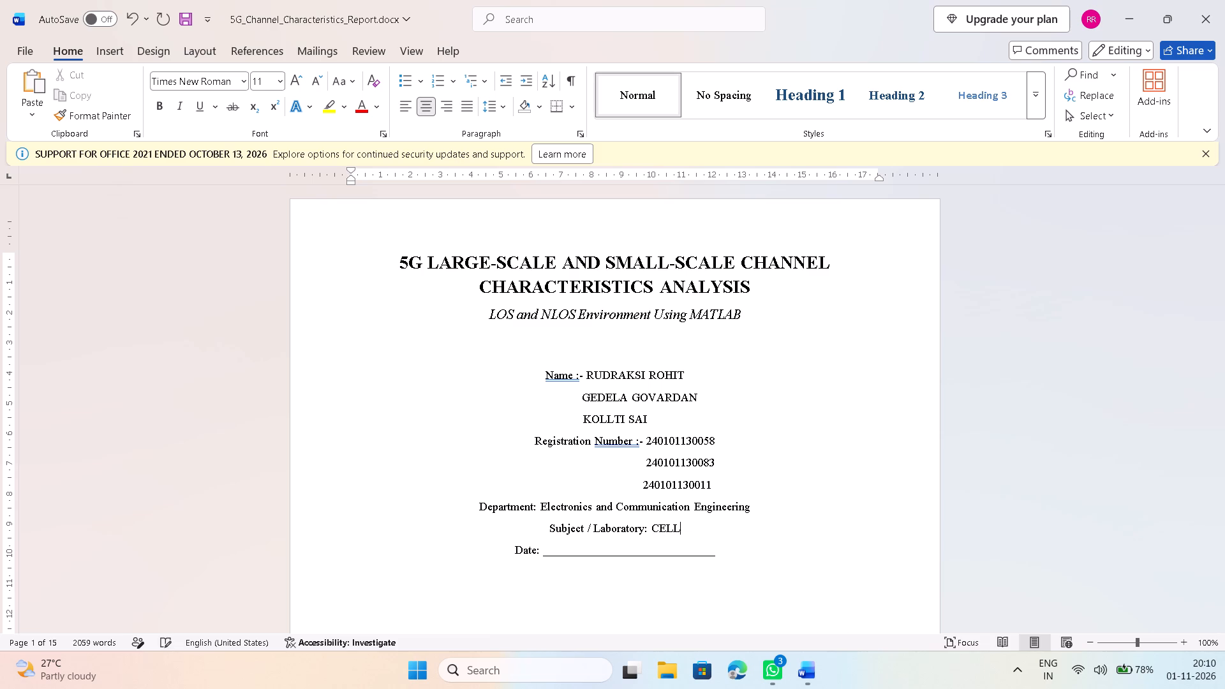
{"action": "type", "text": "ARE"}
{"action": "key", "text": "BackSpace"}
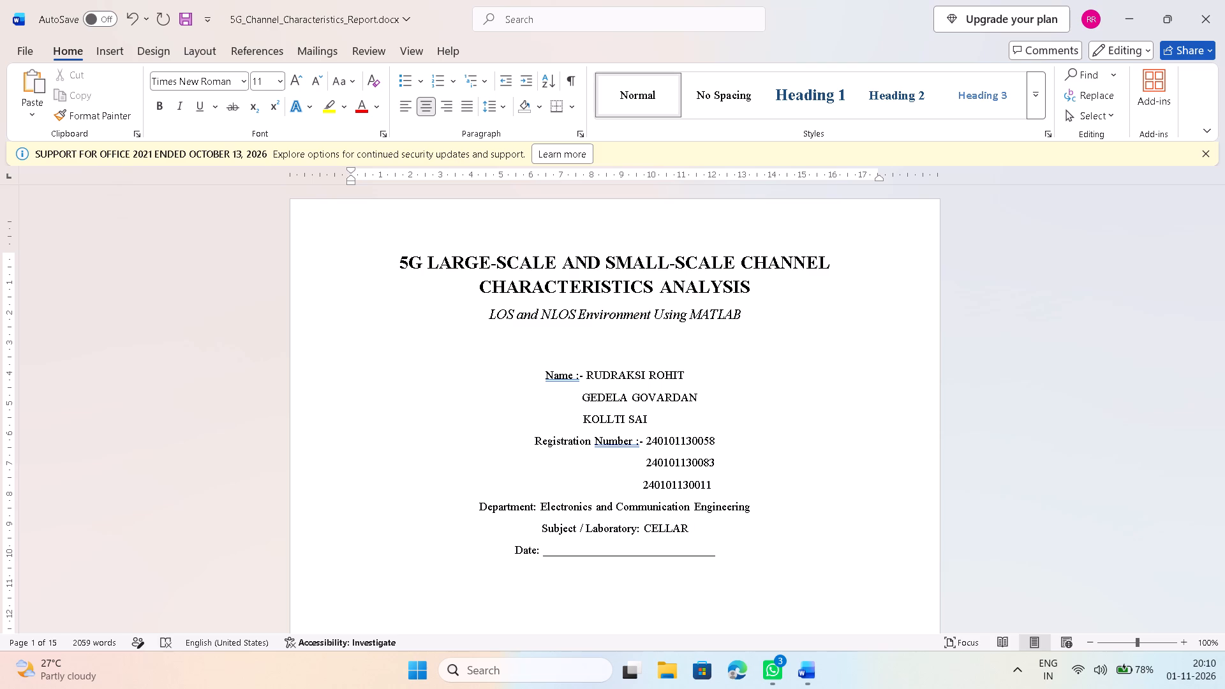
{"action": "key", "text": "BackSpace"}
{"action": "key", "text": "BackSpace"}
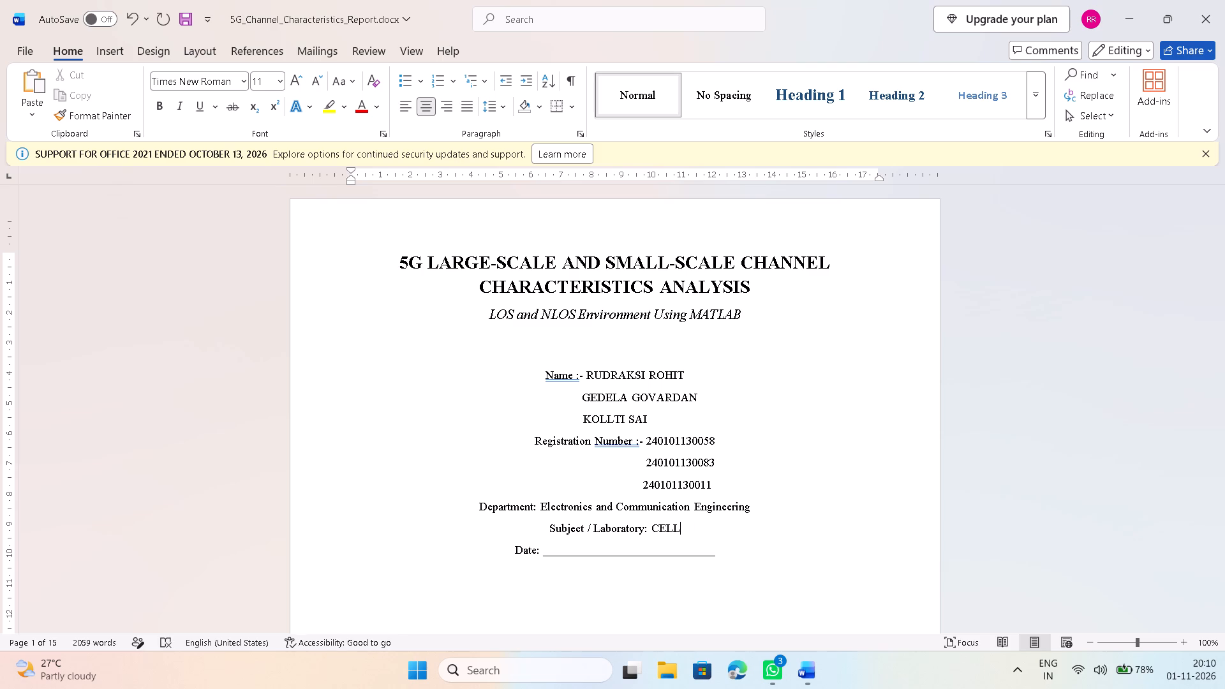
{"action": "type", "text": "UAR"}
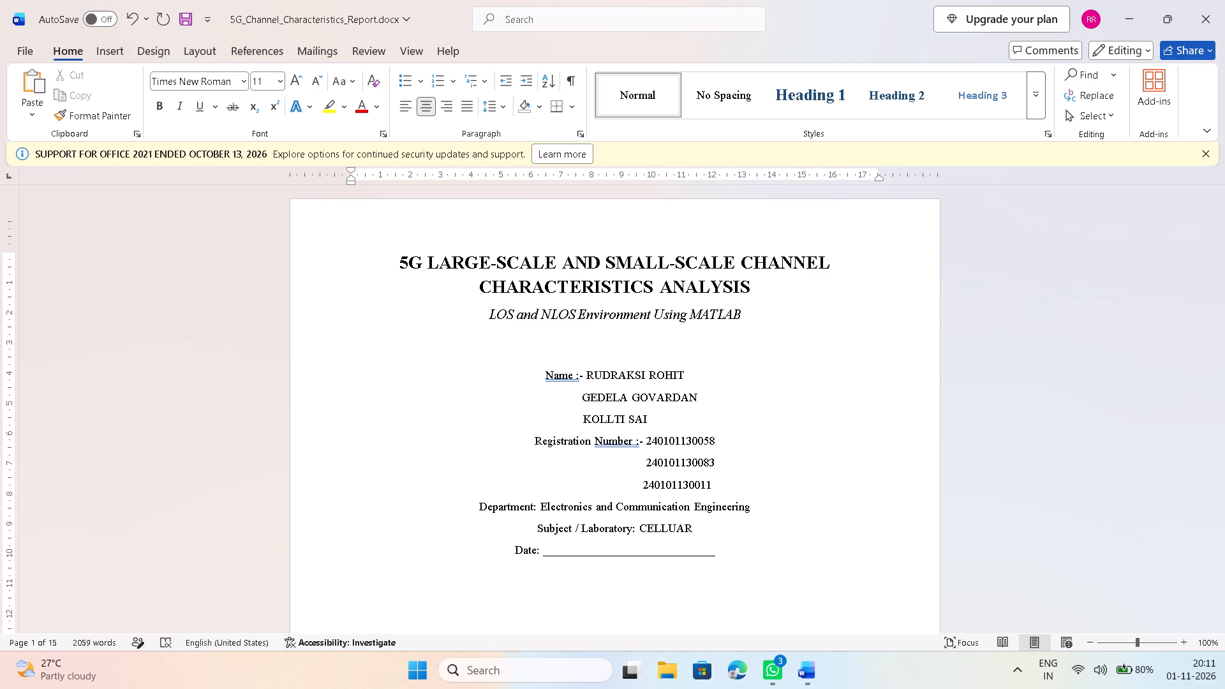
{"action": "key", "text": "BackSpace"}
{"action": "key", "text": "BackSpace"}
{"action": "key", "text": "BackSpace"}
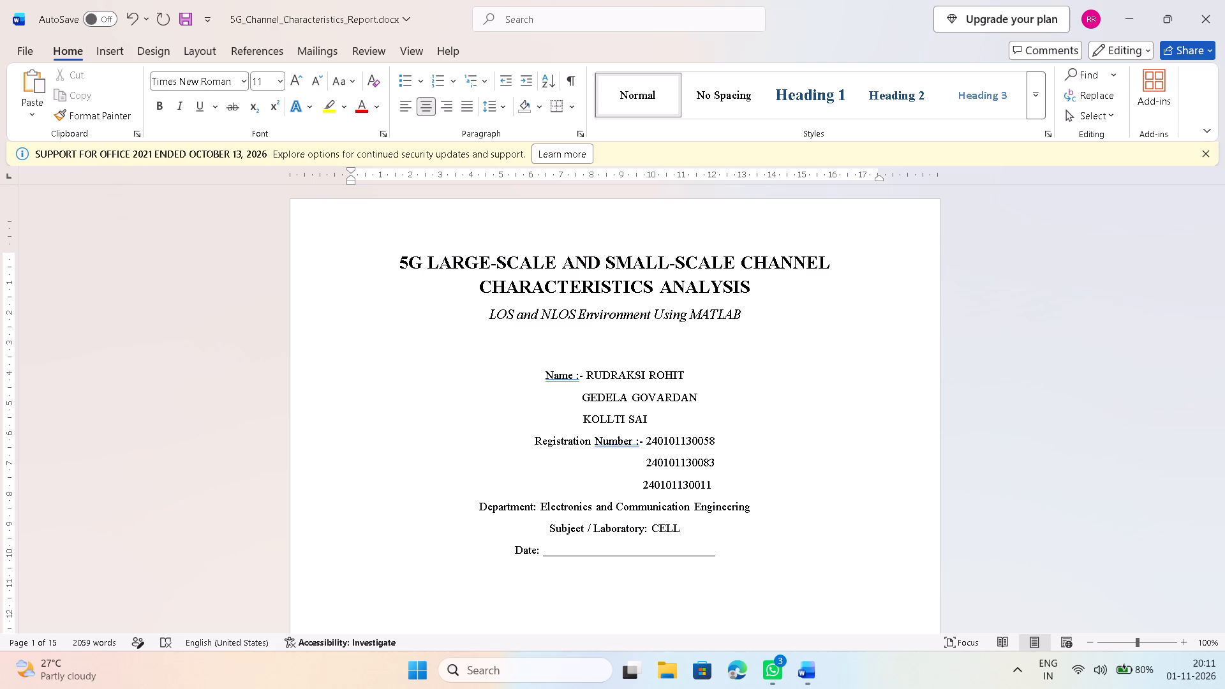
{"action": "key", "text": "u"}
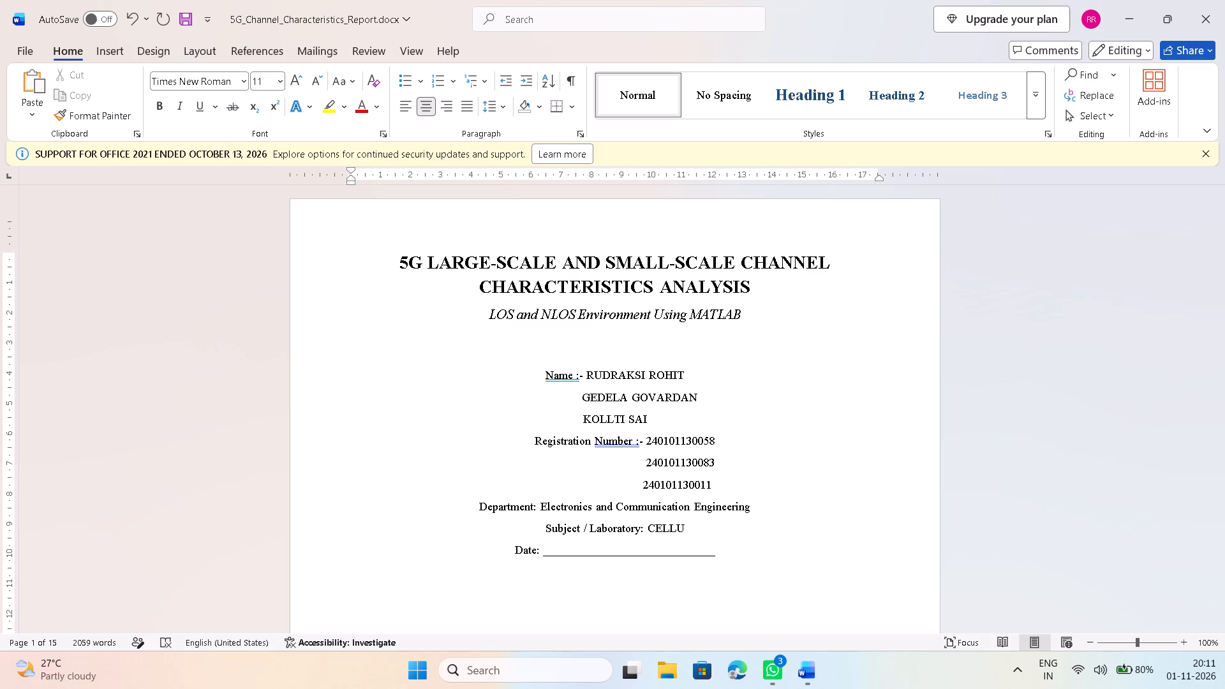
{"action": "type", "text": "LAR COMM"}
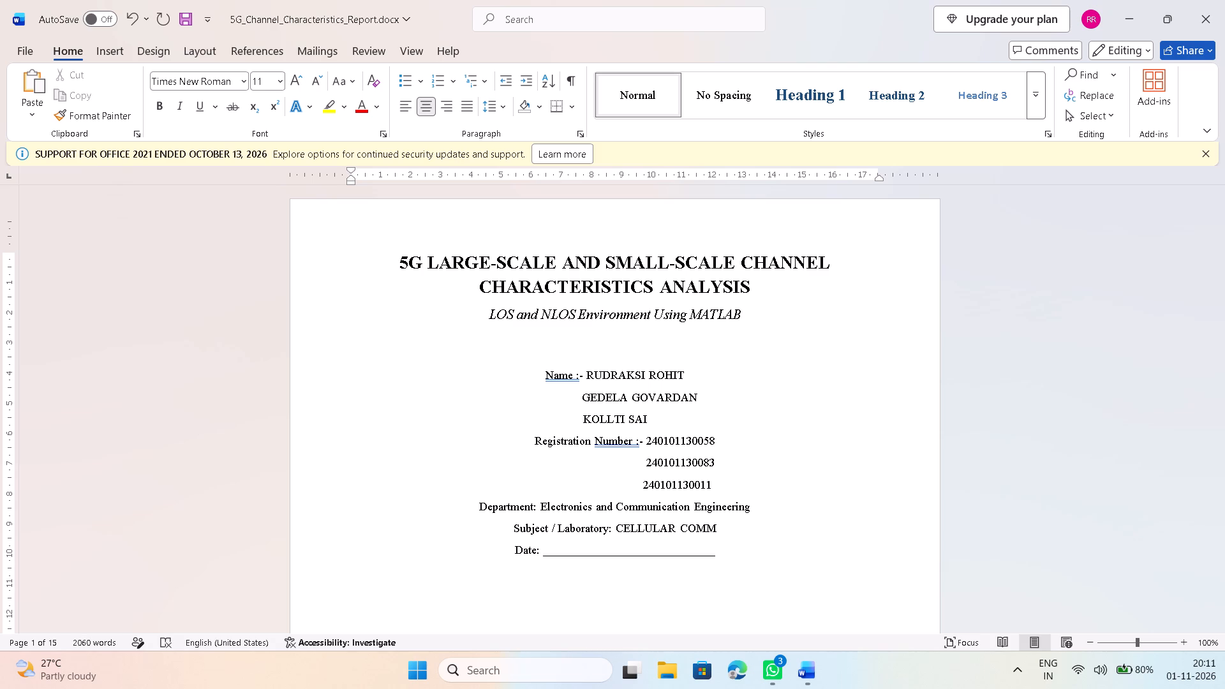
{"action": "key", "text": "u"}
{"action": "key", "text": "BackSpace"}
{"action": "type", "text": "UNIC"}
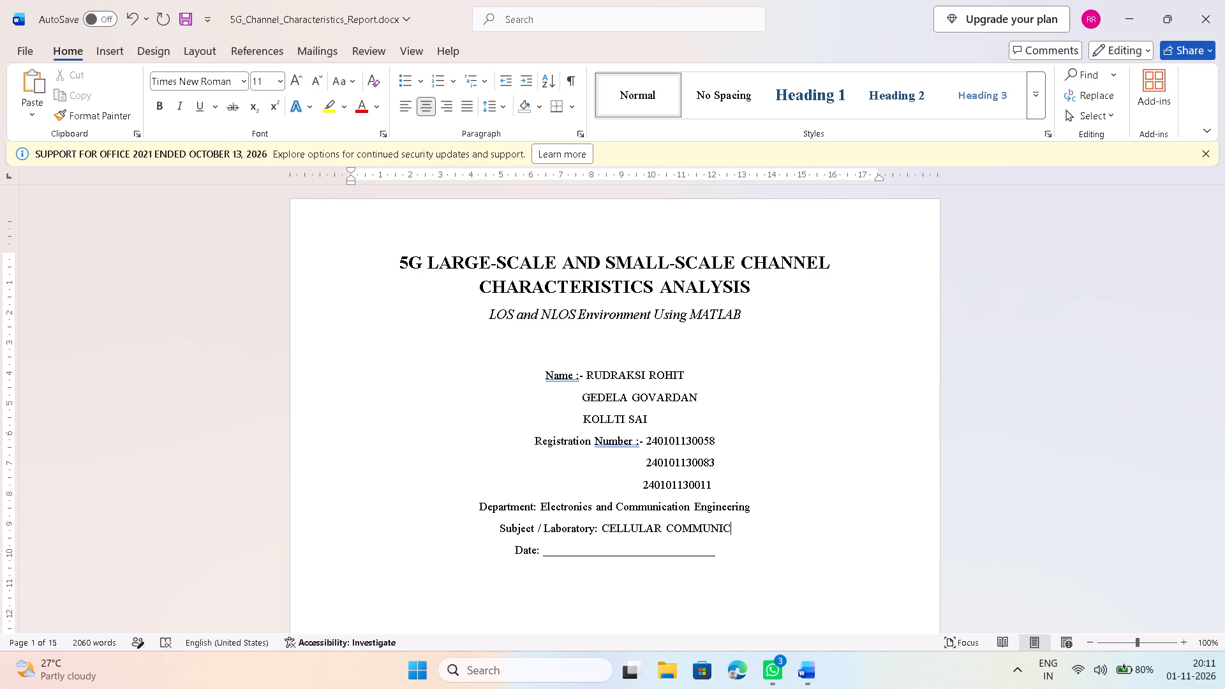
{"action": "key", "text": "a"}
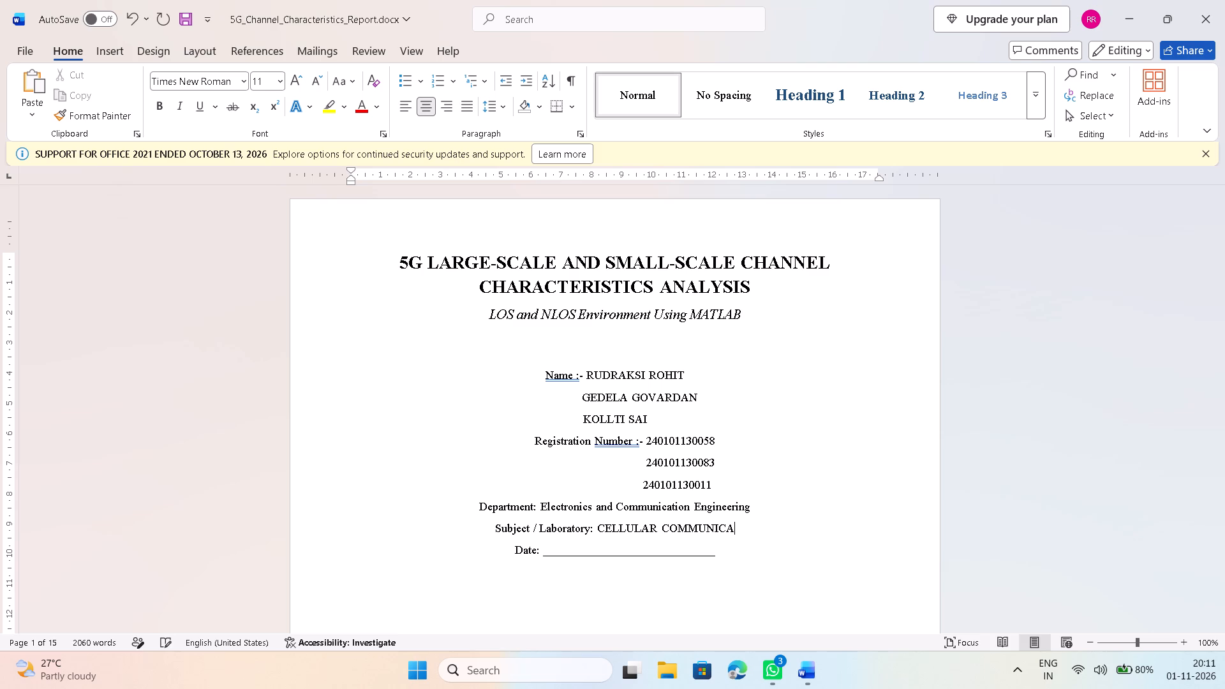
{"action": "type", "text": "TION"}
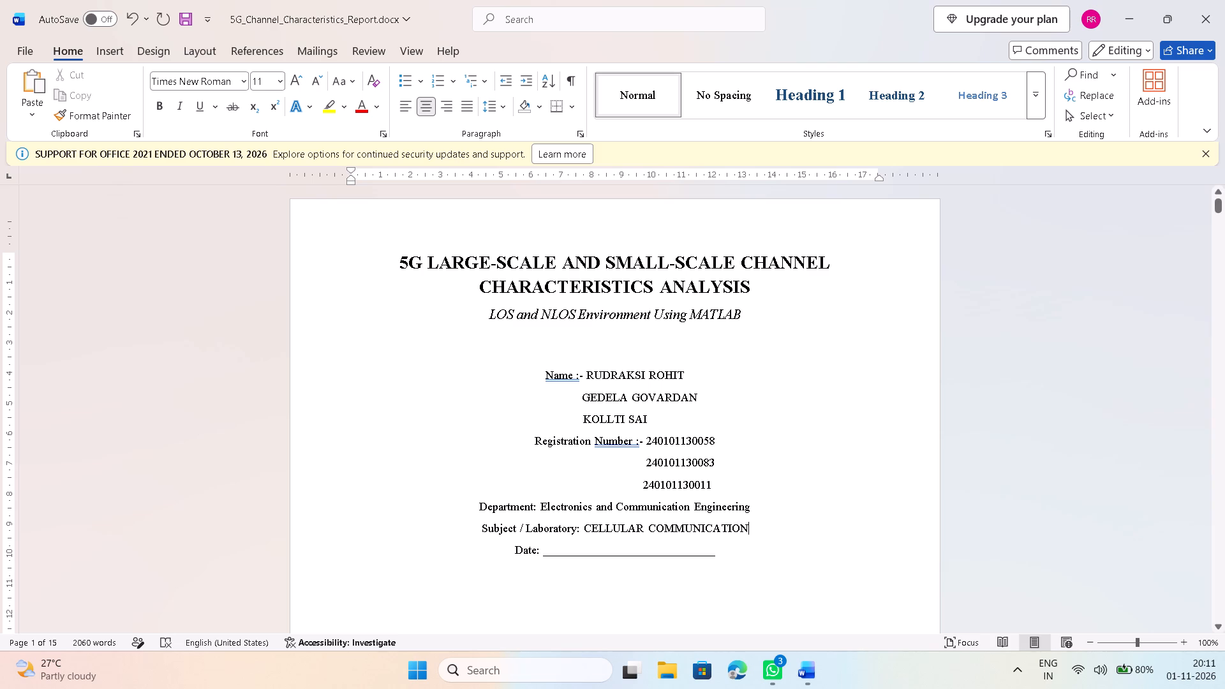
Delete the whole Date line, both its label and its blank underline, beneath the subject line.
{"action": "left_click", "coordinate": [717, 555]}
{"action": "key", "text": "BackSpace"}
{"action": "key", "text": "BackSpace"}
{"action": "key", "text": "BackSpace"}
{"action": "key", "text": "BackSpace"}
{"action": "key", "text": "BackSpace"}
{"action": "key", "text": "BackSpace"}
{"action": "key", "text": "BackSpace"}
{"action": "key", "text": "BackSpace"}
{"action": "key", "text": "BackSpace"}
{"action": "key", "text": "BackSpace"}
{"action": "key", "text": "BackSpace"}
{"action": "key", "text": "BackSpace"}
{"action": "key", "text": "BackSpace"}
{"action": "key", "text": "BackSpace"}
{"action": "key", "text": "BackSpace"}
{"action": "key", "text": "BackSpace"}
{"action": "key", "text": "BackSpace"}
{"action": "key", "text": "BackSpace"}
{"action": "key", "text": "BackSpace"}
{"action": "key", "text": "BackSpace"}
{"action": "key", "text": "BackSpace"}
{"action": "key", "text": "BackSpace"}
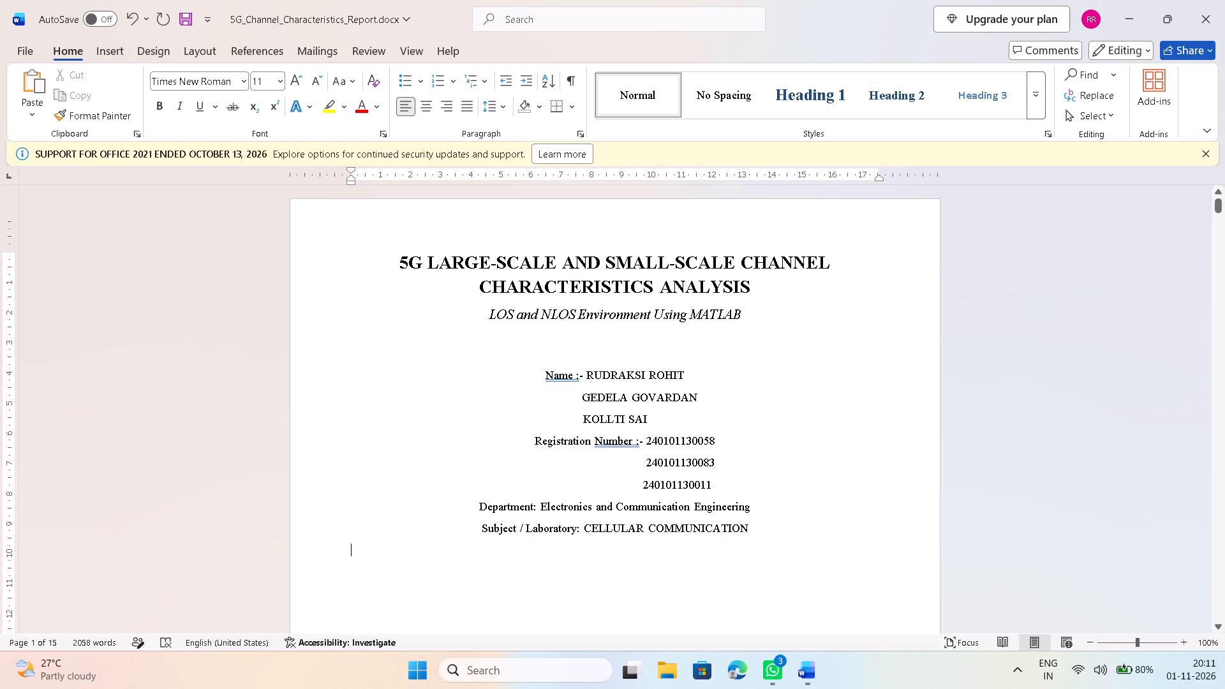
Make the "Department: Electronics and Communication Engineering" line bold and set its font size to 18.
{"action": "scroll", "coordinate": [1017, 426], "scroll_direction": "down", "scroll_amount": 3, "text": "ctrl"}
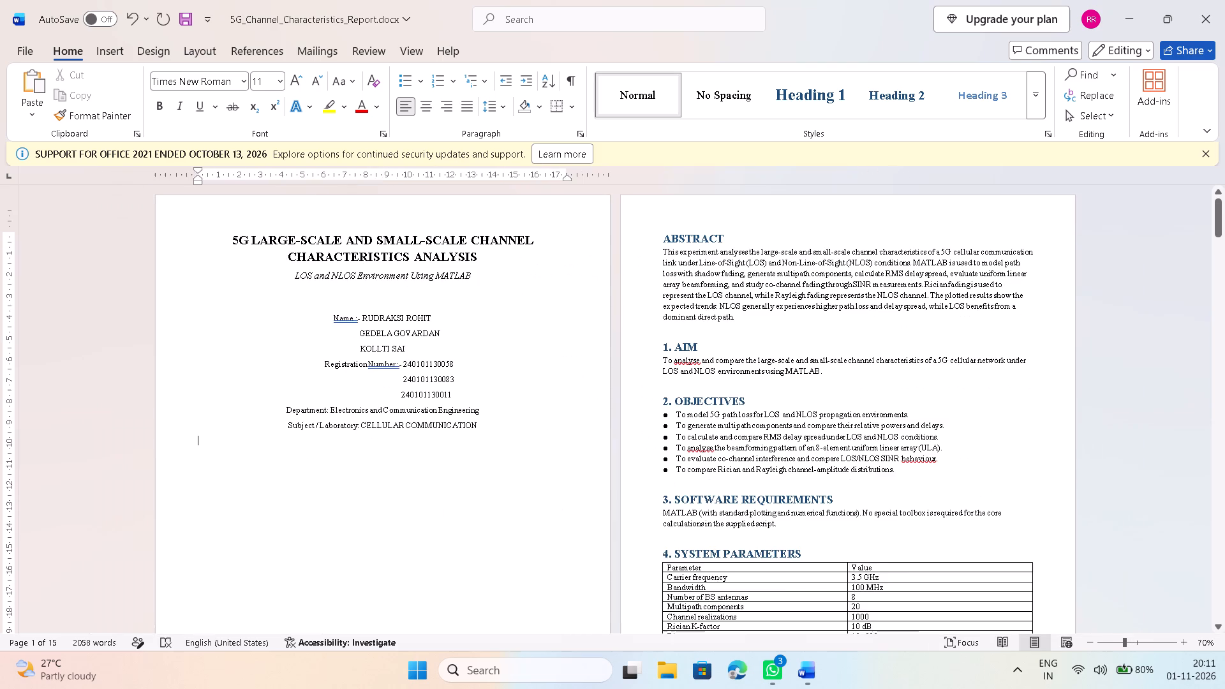
{"action": "scroll", "coordinate": [1017, 426], "scroll_direction": "up", "scroll_amount": 3, "text": "ctrl"}
{"action": "scroll", "coordinate": [1017, 426], "scroll_direction": "down", "scroll_amount": 1, "text": "ctrl"}
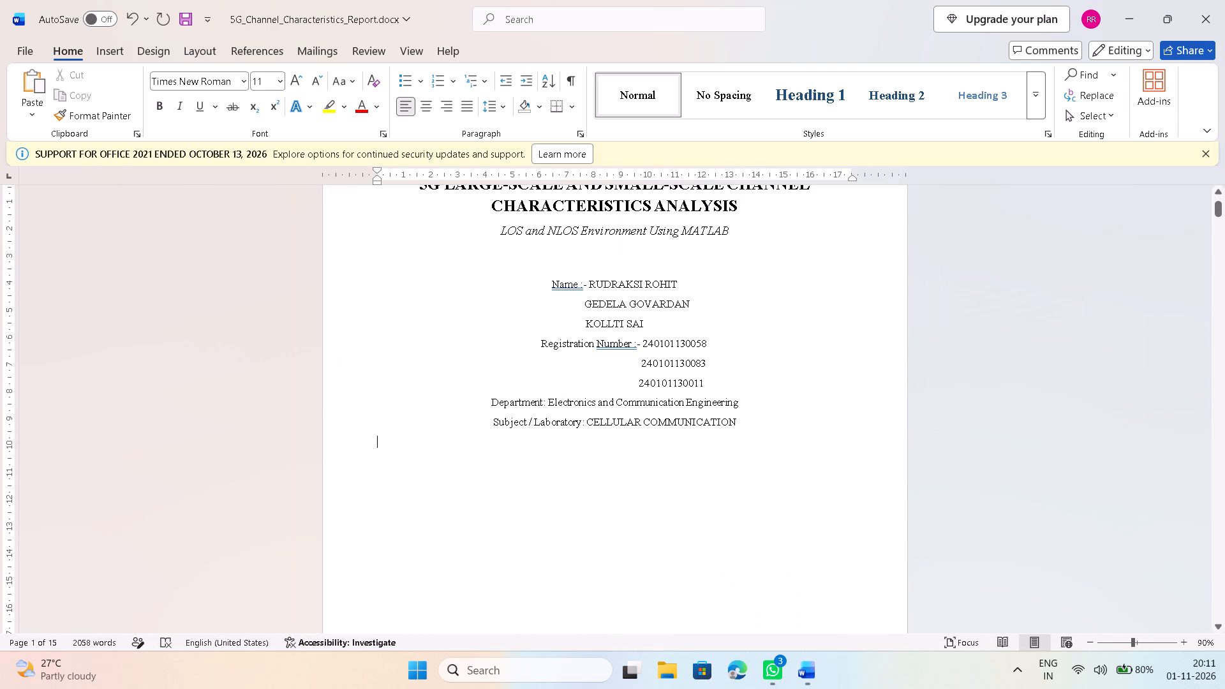
{"action": "left_click", "coordinate": [489, 402]}
{"action": "left_click_drag", "start_coordinate": [739, 403], "coordinate": [505, 404]}
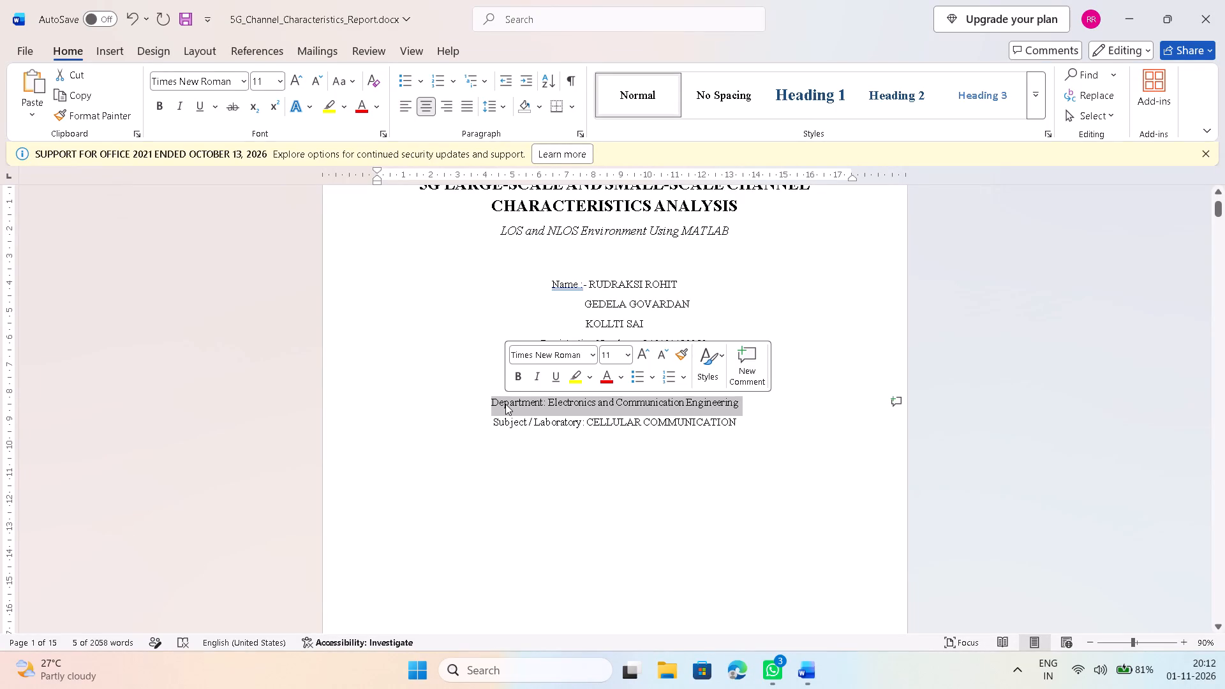
{"action": "left_click", "coordinate": [521, 373]}
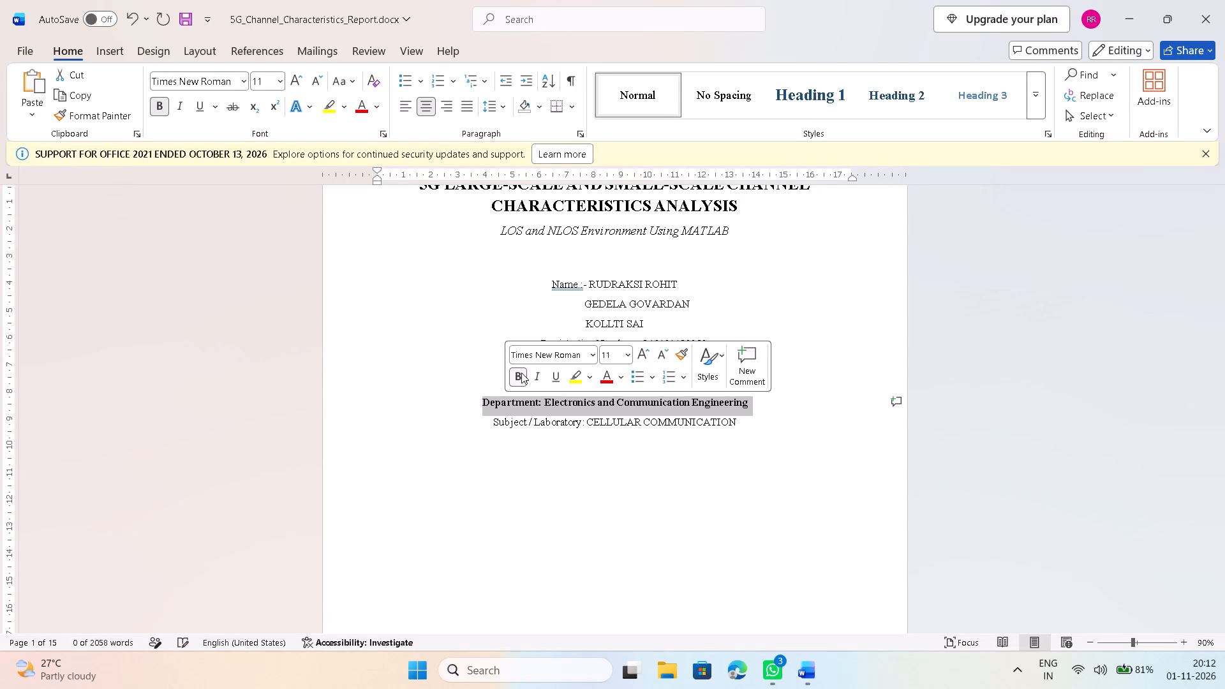
{"action": "left_click", "coordinate": [627, 352]}
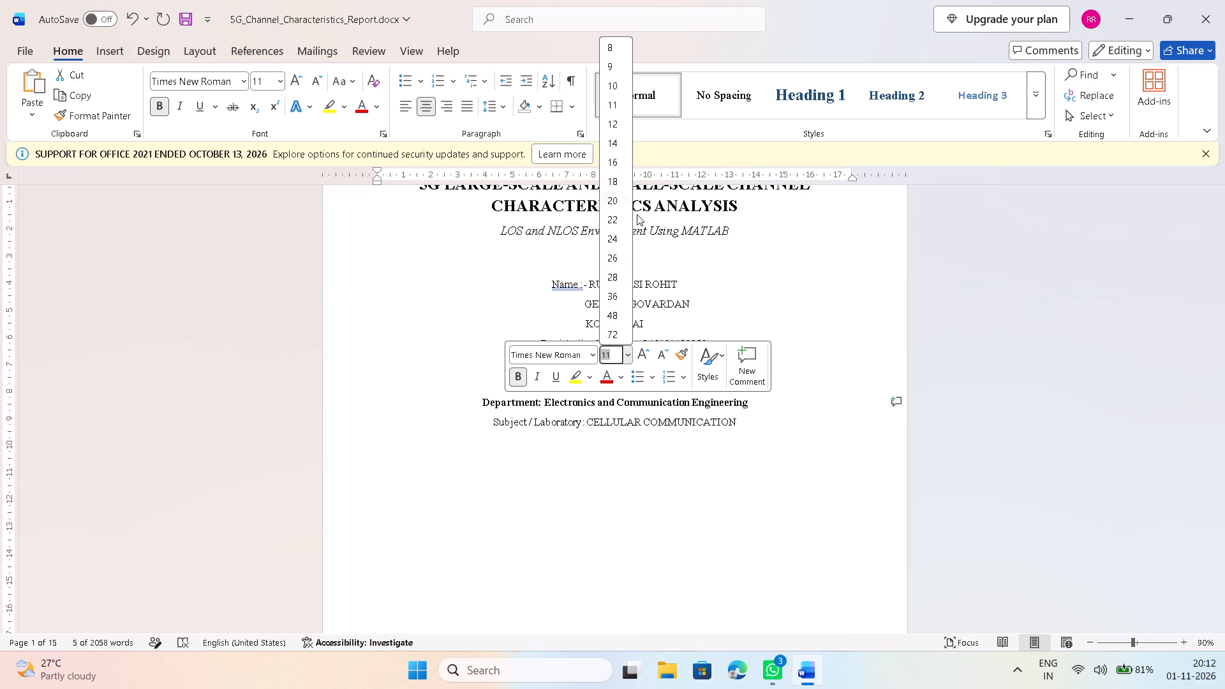
{"action": "left_click", "coordinate": [612, 184]}
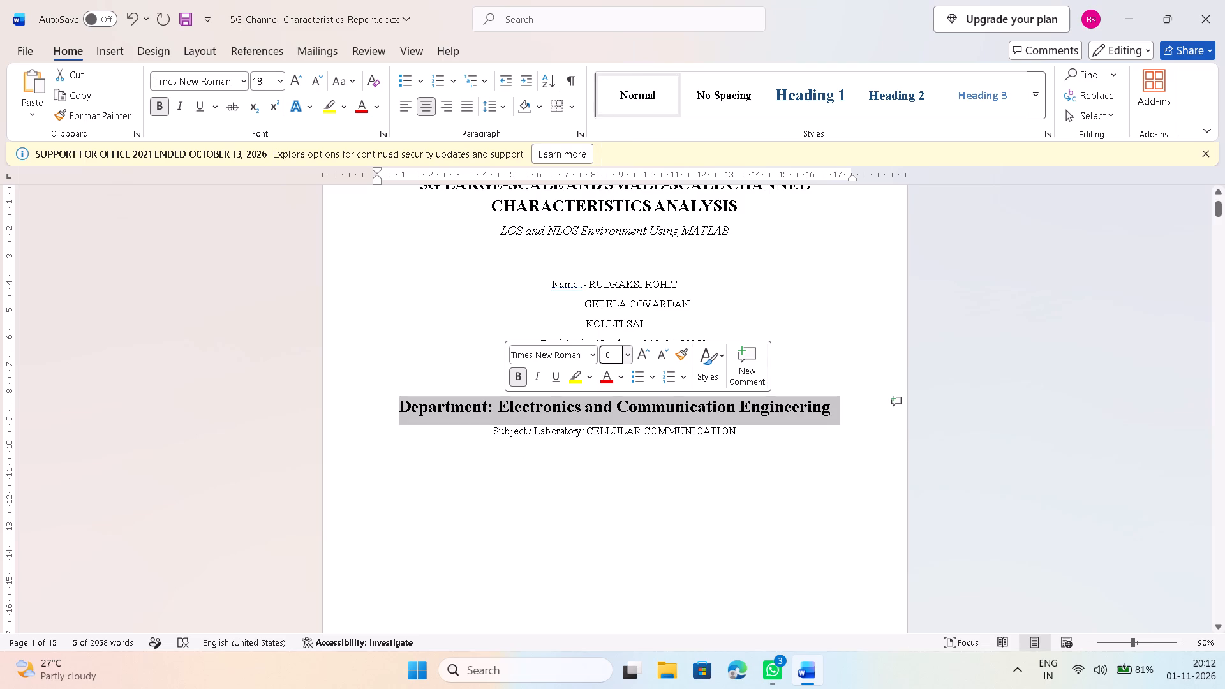
{"action": "left_click", "coordinate": [755, 488]}
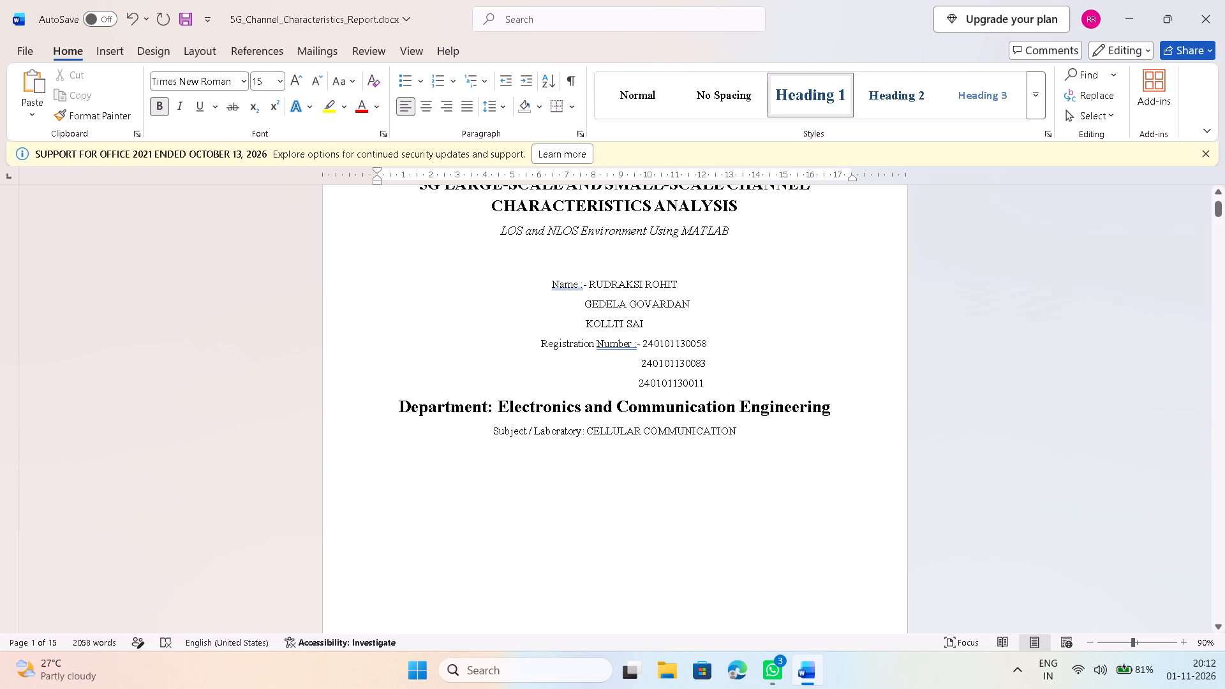
Bold the "Name" and "Registration Number" labels on the cover page, leaving out the students' details.
{"action": "left_click_drag", "start_coordinate": [579, 283], "coordinate": [547, 283]}
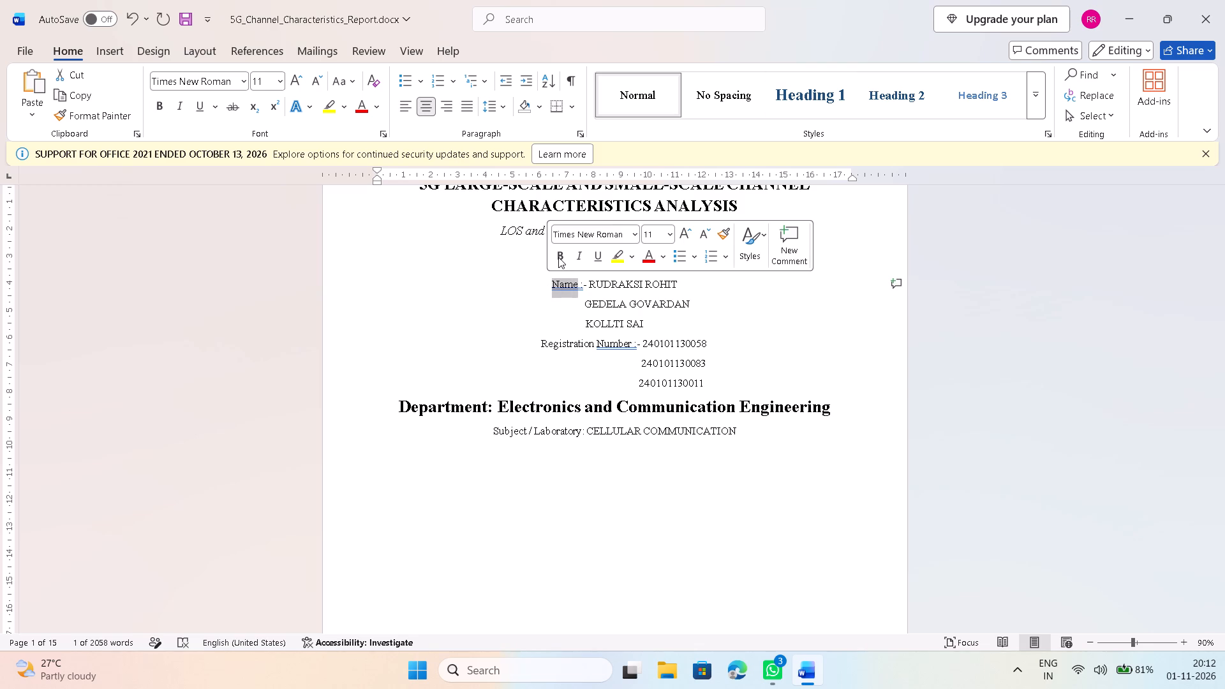
{"action": "left_click", "coordinate": [558, 256]}
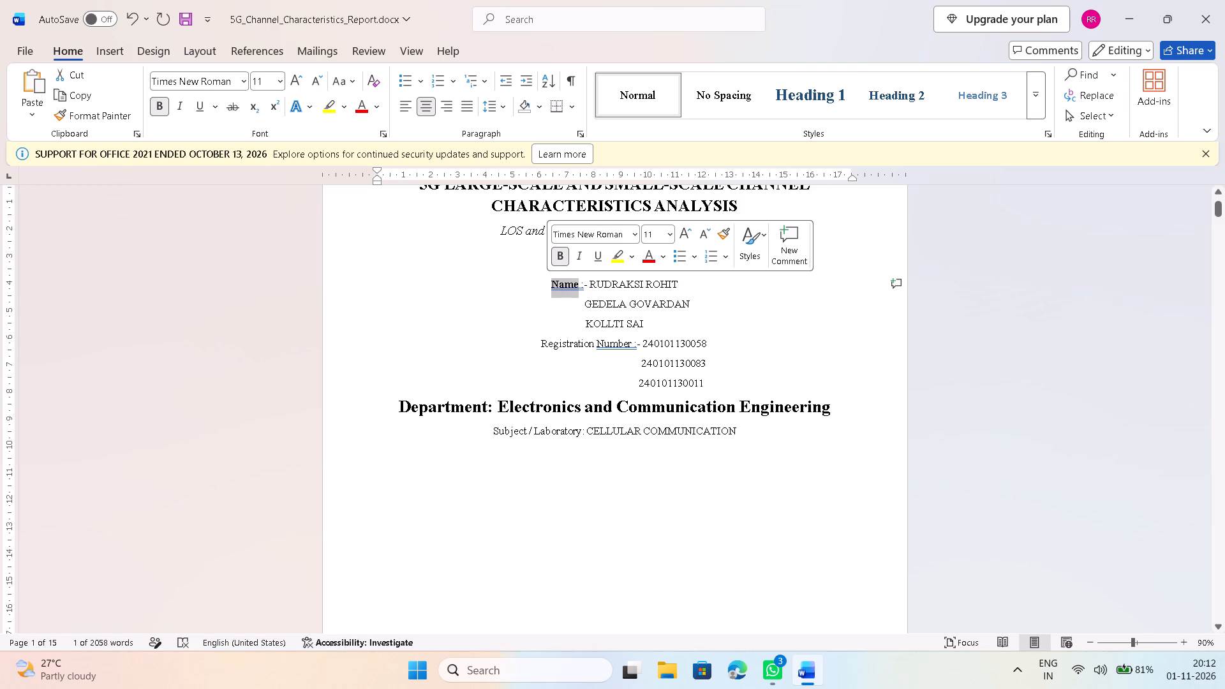
{"action": "left_click_drag", "start_coordinate": [630, 346], "coordinate": [567, 341]}
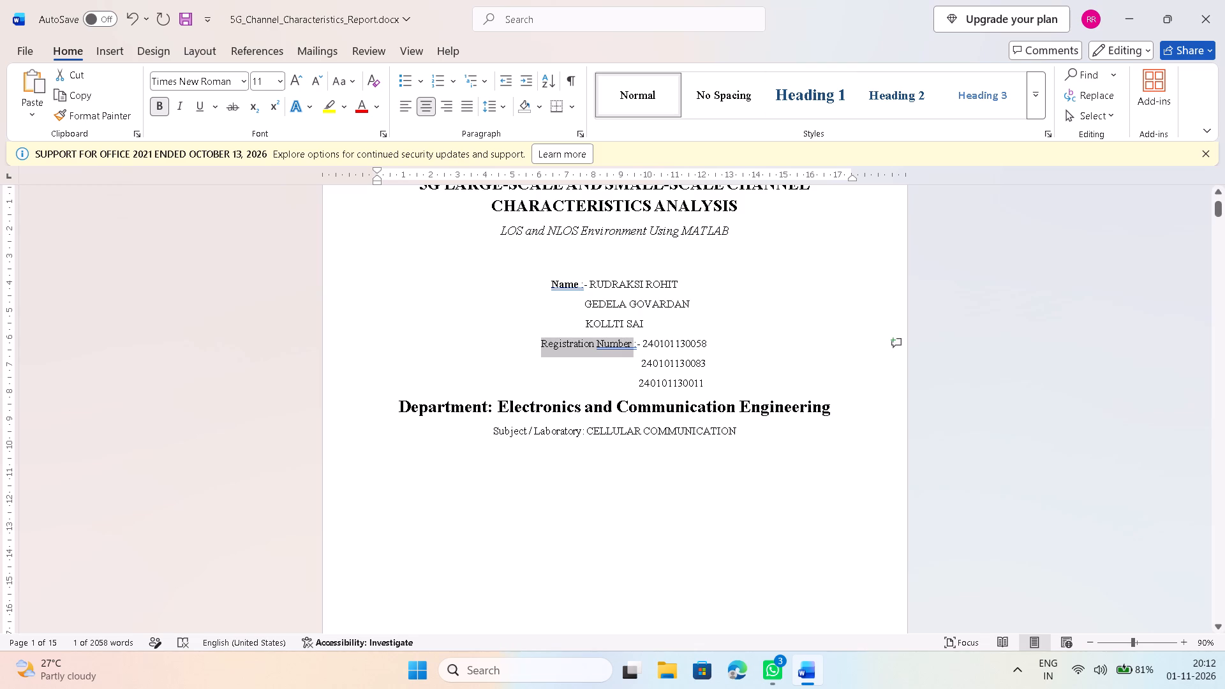
{"action": "left_click_drag", "start_coordinate": [567, 341], "coordinate": [546, 341]}
{"action": "left_click", "coordinate": [556, 315]}
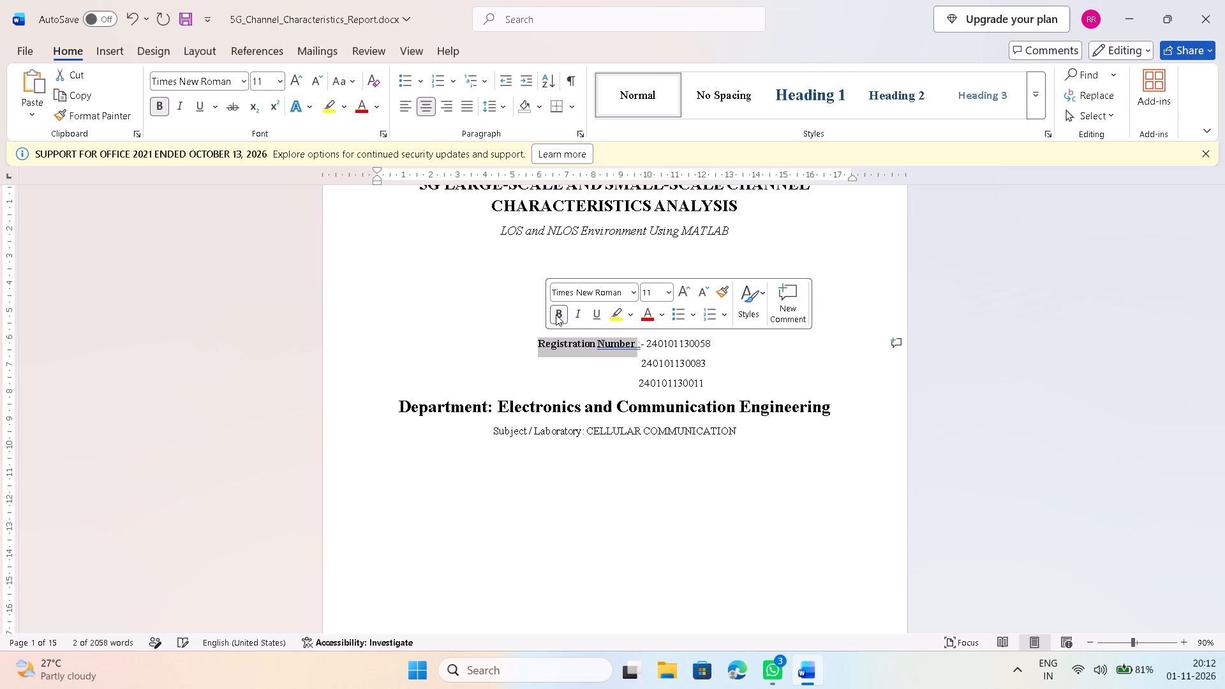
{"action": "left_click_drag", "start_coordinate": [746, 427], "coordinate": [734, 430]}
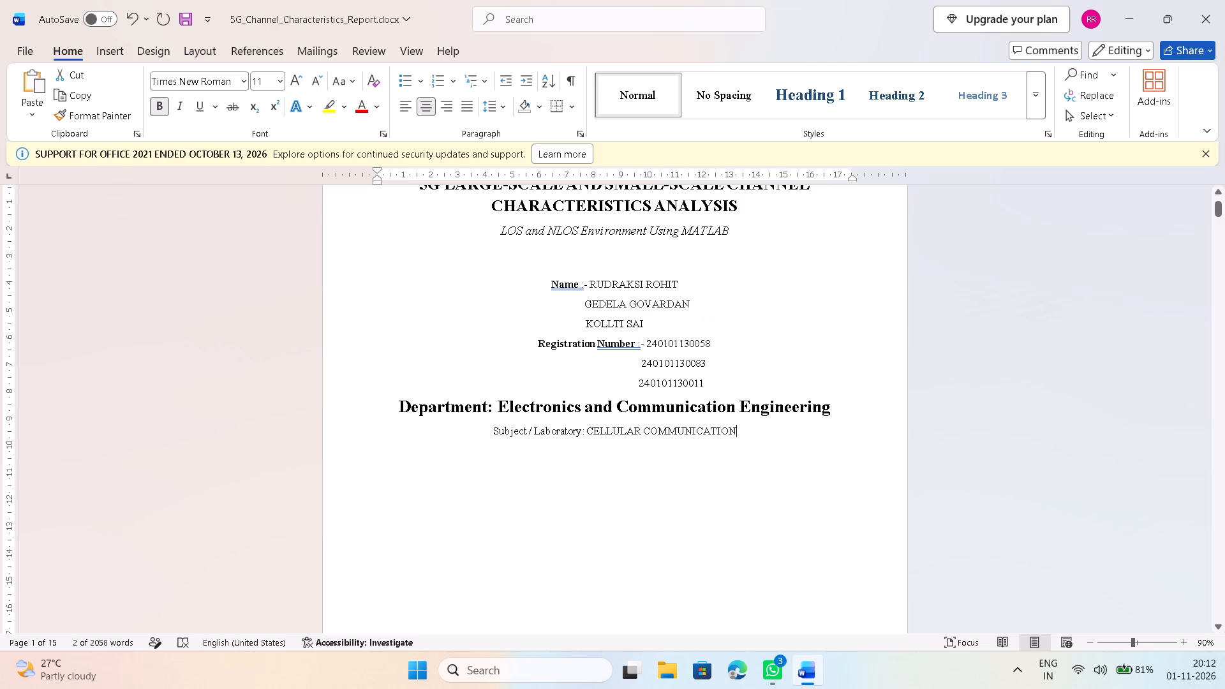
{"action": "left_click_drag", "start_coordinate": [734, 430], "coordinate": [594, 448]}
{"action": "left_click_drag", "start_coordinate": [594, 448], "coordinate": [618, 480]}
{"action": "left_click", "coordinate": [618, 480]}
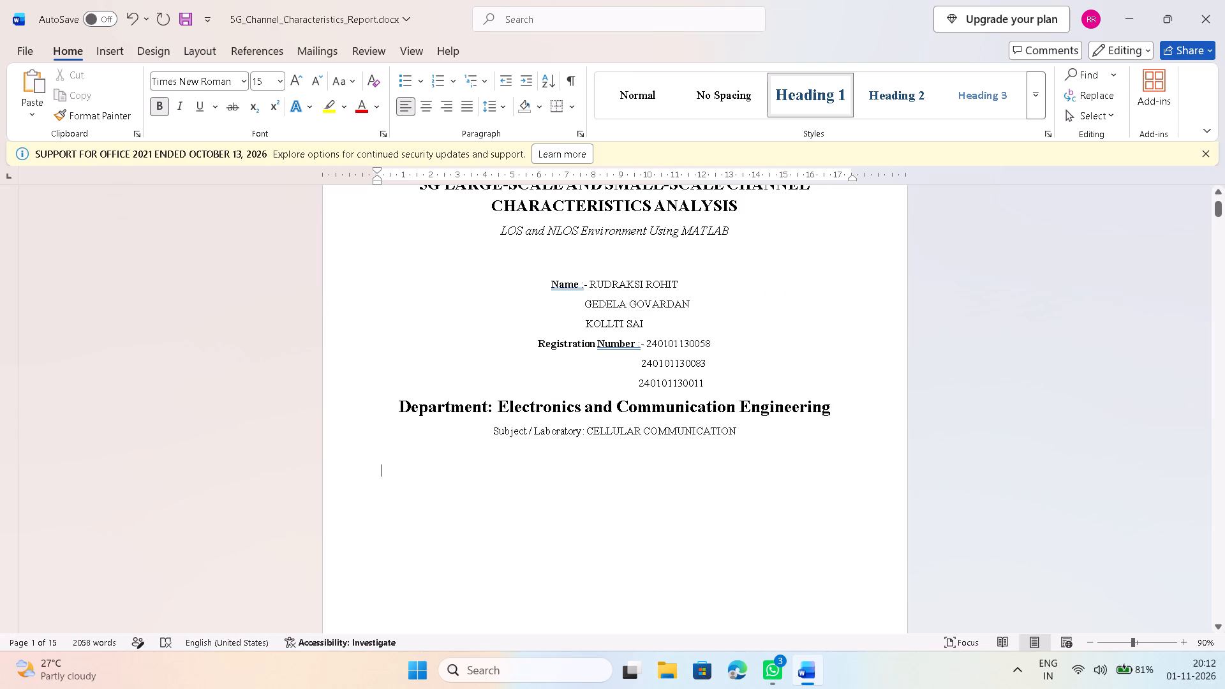
Shorten the "Subject / Laboratory:" label to "Subject :-" in front of CELLULAR COMMUNICATION.
{"action": "left_click", "coordinate": [582, 428]}
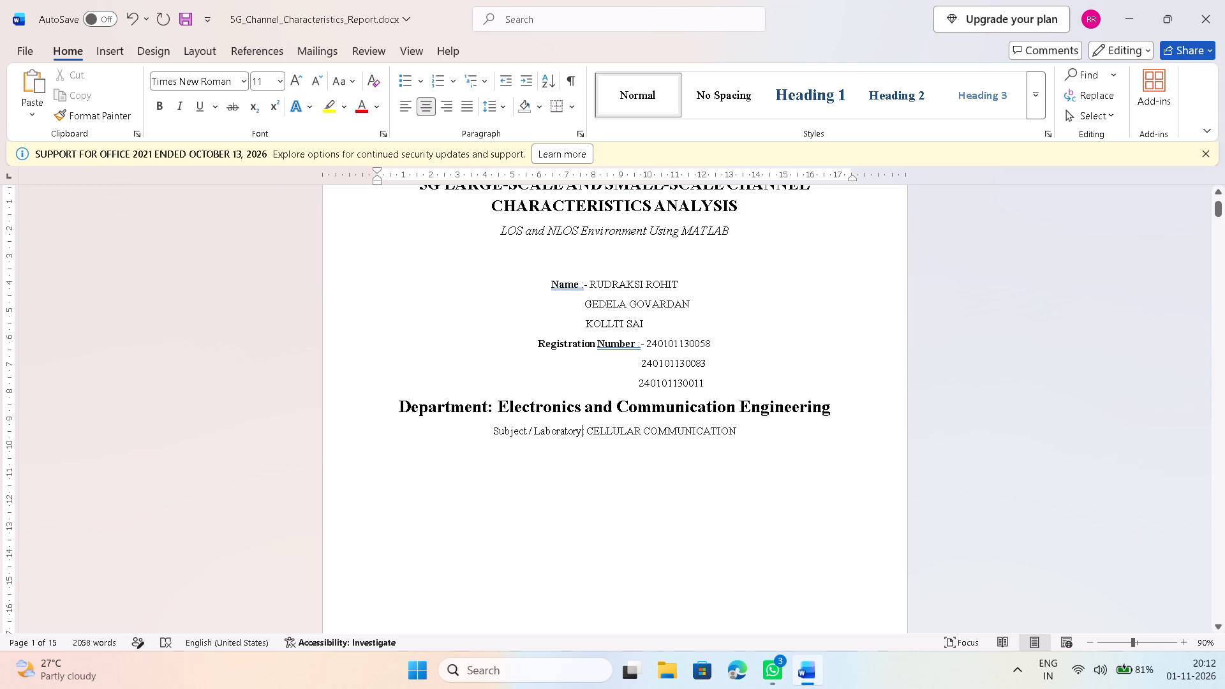
{"action": "key", "text": "BackSpace"}
{"action": "key", "text": "BackSpace"}
{"action": "key", "text": "BackSpace"}
{"action": "key", "text": "BackSpace"}
{"action": "key", "text": "BackSpace"}
{"action": "key", "text": "BackSpace"}
{"action": "key", "text": "BackSpace"}
{"action": "key", "text": "BackSpace"}
{"action": "key", "text": "BackSpace"}
{"action": "key", "text": "BackSpace"}
{"action": "key", "text": "BackSpace"}
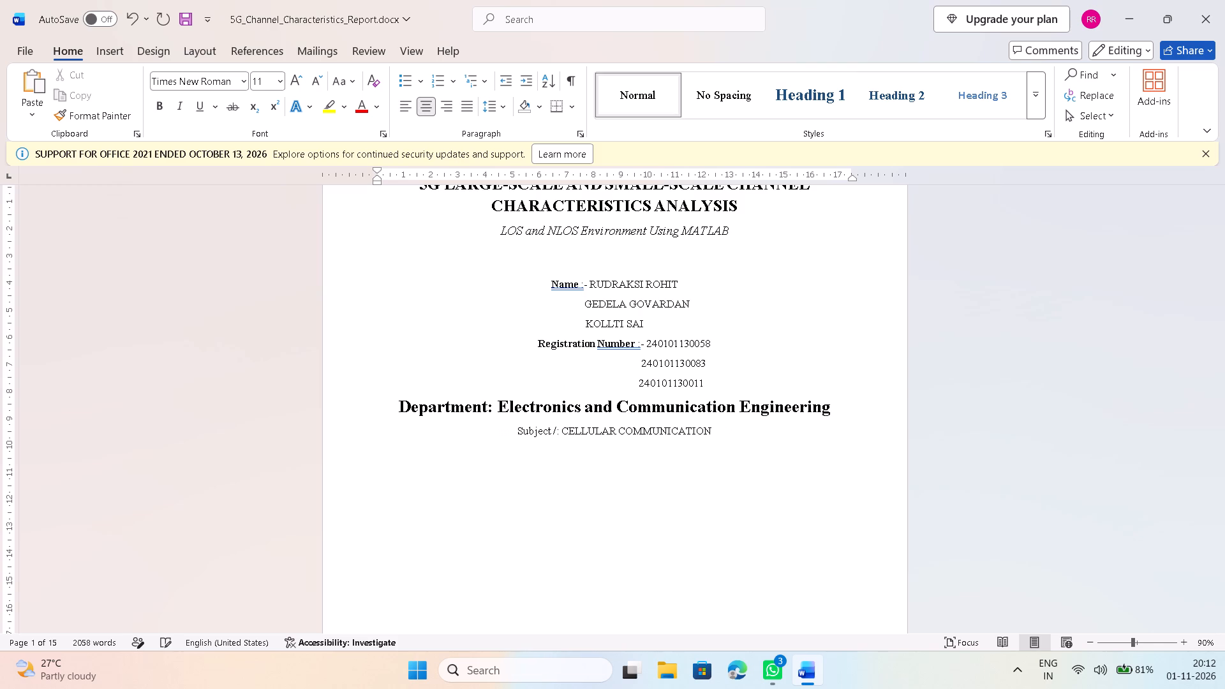
{"action": "key", "text": "BackSpace"}
{"action": "key", "text": "Right"}
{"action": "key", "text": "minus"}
Bold only the "Subject :-" label, not the subject name that follows it.
{"action": "left_click_drag", "start_coordinate": [600, 438], "coordinate": [532, 440]}
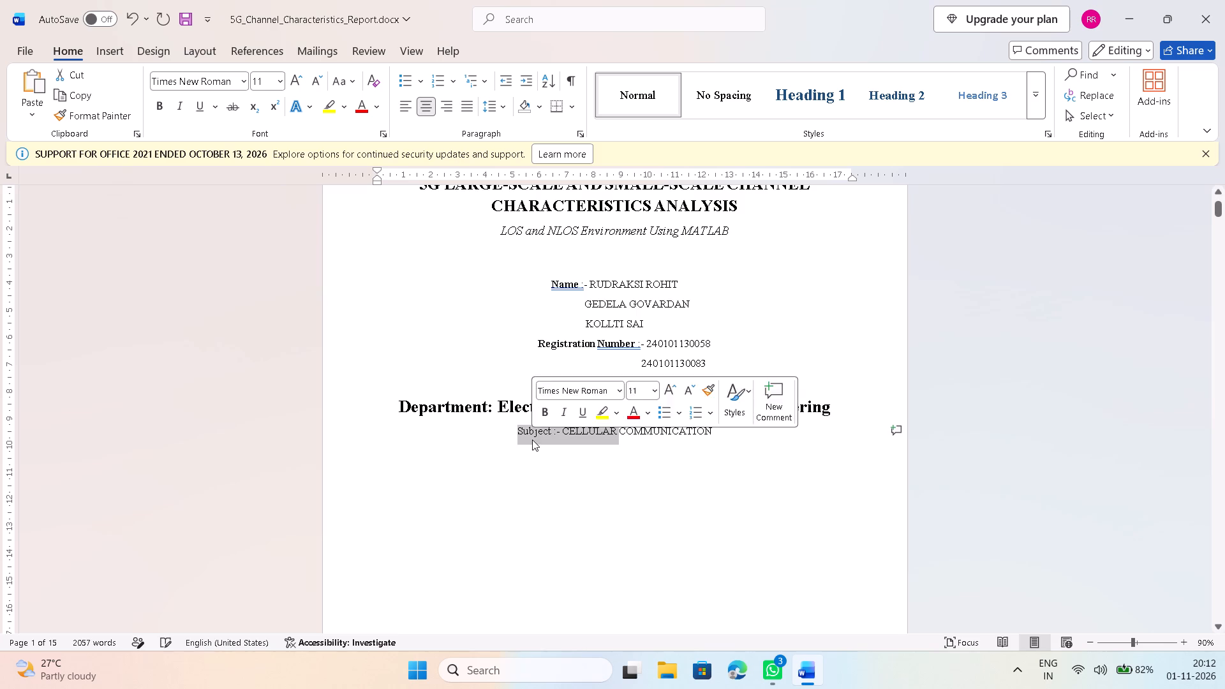
{"action": "left_click", "coordinate": [617, 508]}
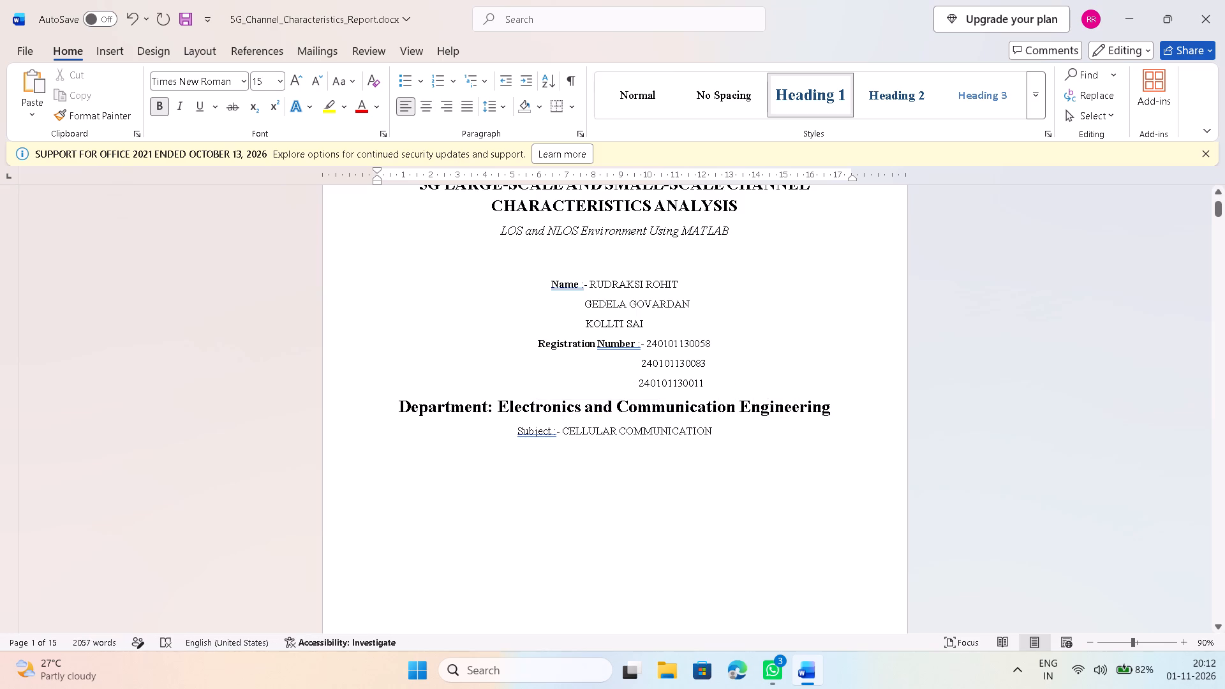
{"action": "left_click_drag", "start_coordinate": [562, 431], "coordinate": [521, 431]}
{"action": "left_click", "coordinate": [528, 400]}
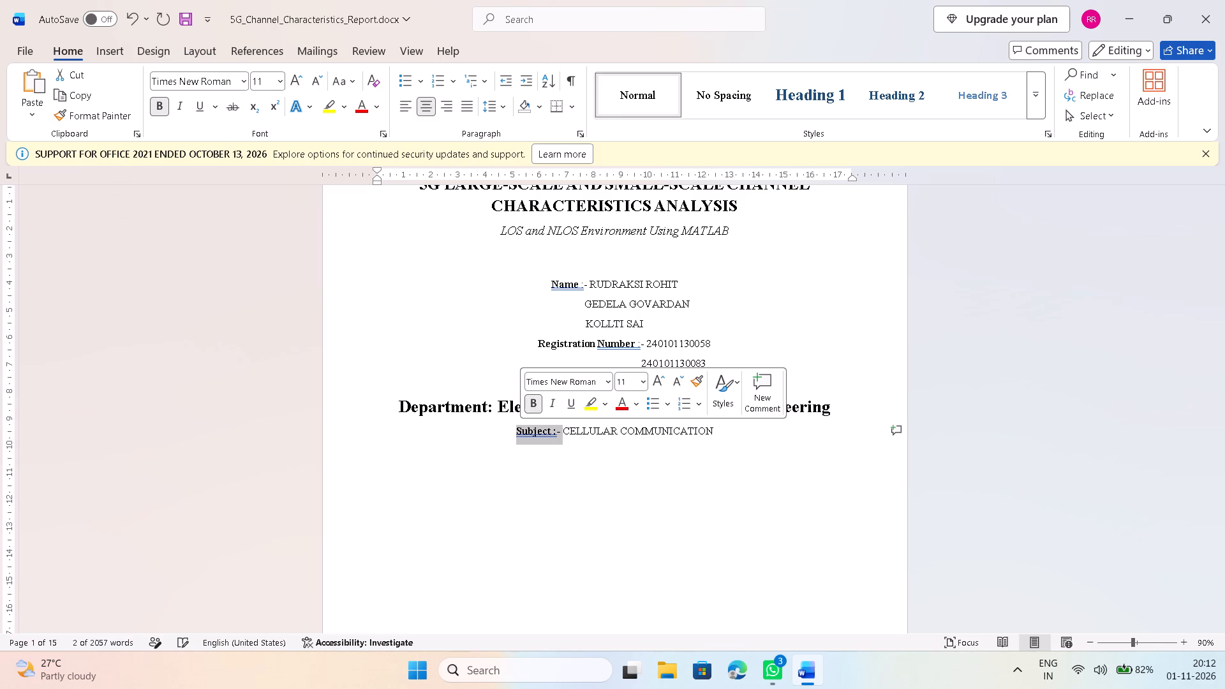
{"action": "left_click", "coordinate": [560, 497]}
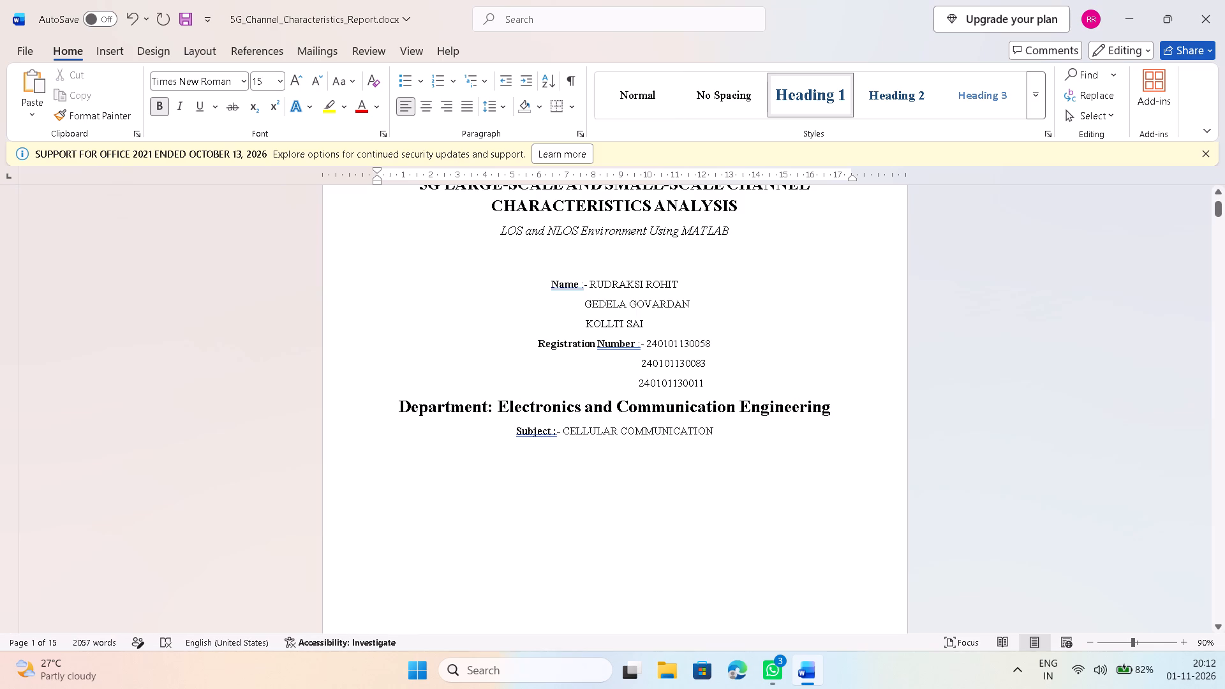
Add blank space above the "Department: Electronics and Communication Engineering" line to separate it from the registration numbers.
{"action": "left_click", "coordinate": [383, 401]}
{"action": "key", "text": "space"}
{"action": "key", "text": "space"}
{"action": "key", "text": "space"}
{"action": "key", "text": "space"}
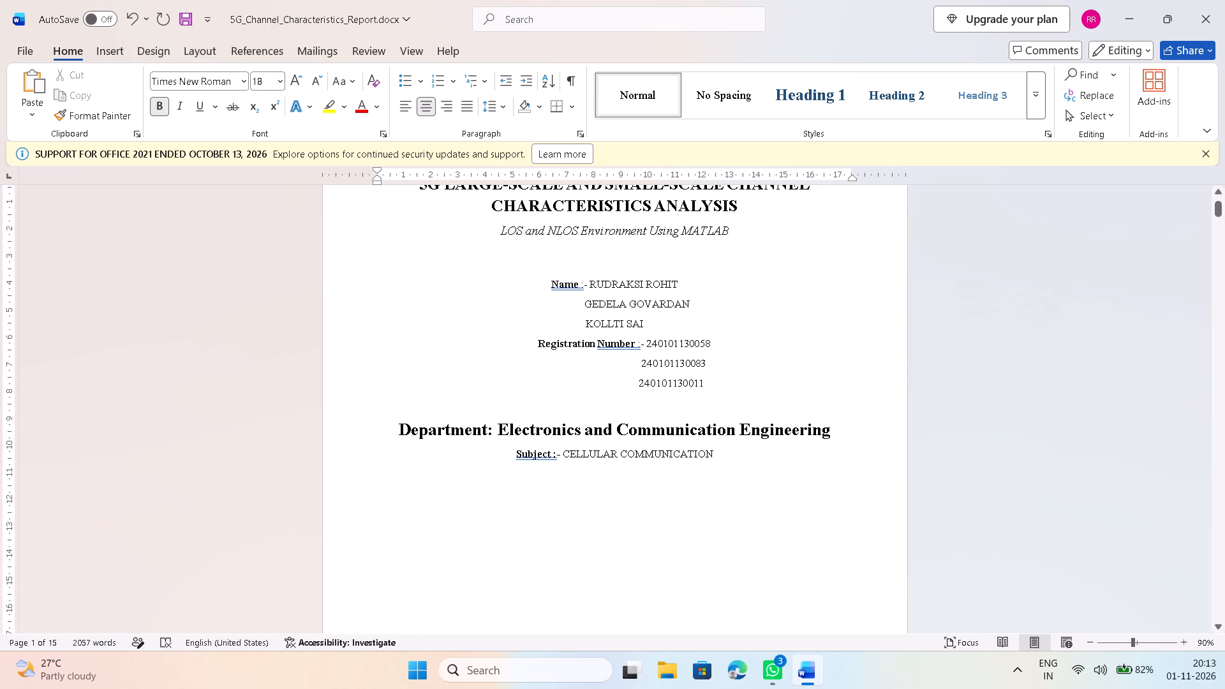
Delete the "Registration Number" label and all three registration numbers below the students' names on the cover page.
{"action": "scroll", "coordinate": [535, 379], "scroll_direction": "down", "scroll_amount": 3, "text": "ctrl"}
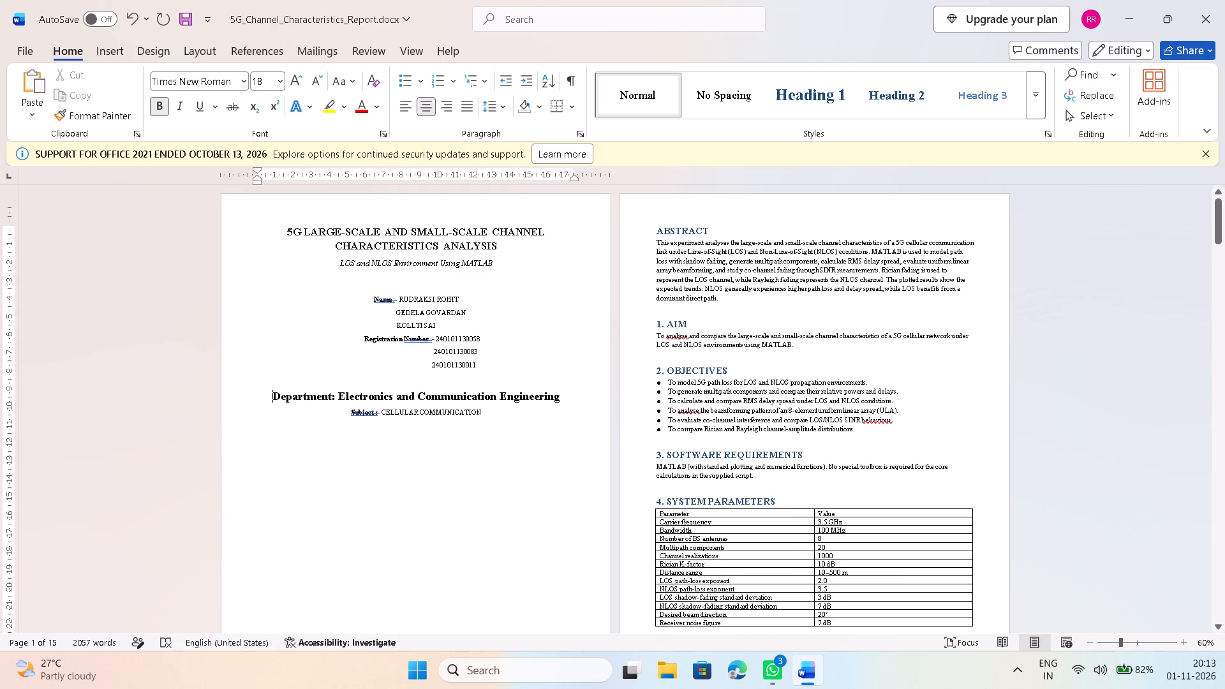
{"action": "left_click", "coordinate": [480, 367]}
{"action": "key", "text": "BackSpace"}
{"action": "key", "text": "BackSpace"}
{"action": "key", "text": "BackSpace"}
{"action": "key", "text": "BackSpace"}
{"action": "key", "text": "BackSpace"}
{"action": "key", "text": "BackSpace"}
{"action": "key", "text": "BackSpace"}
{"action": "key", "text": "BackSpace"}
{"action": "key", "text": "BackSpace"}
{"action": "key", "text": "BackSpace"}
{"action": "key", "text": "BackSpace"}
{"action": "key", "text": "BackSpace"}
{"action": "key", "text": "BackSpace"}
{"action": "key", "text": "BackSpace"}
{"action": "key", "text": "BackSpace"}
{"action": "key", "text": "BackSpace"}
{"action": "key", "text": "BackSpace"}
{"action": "key", "text": "BackSpace"}
{"action": "key", "text": "BackSpace"}
{"action": "key", "text": "BackSpace"}
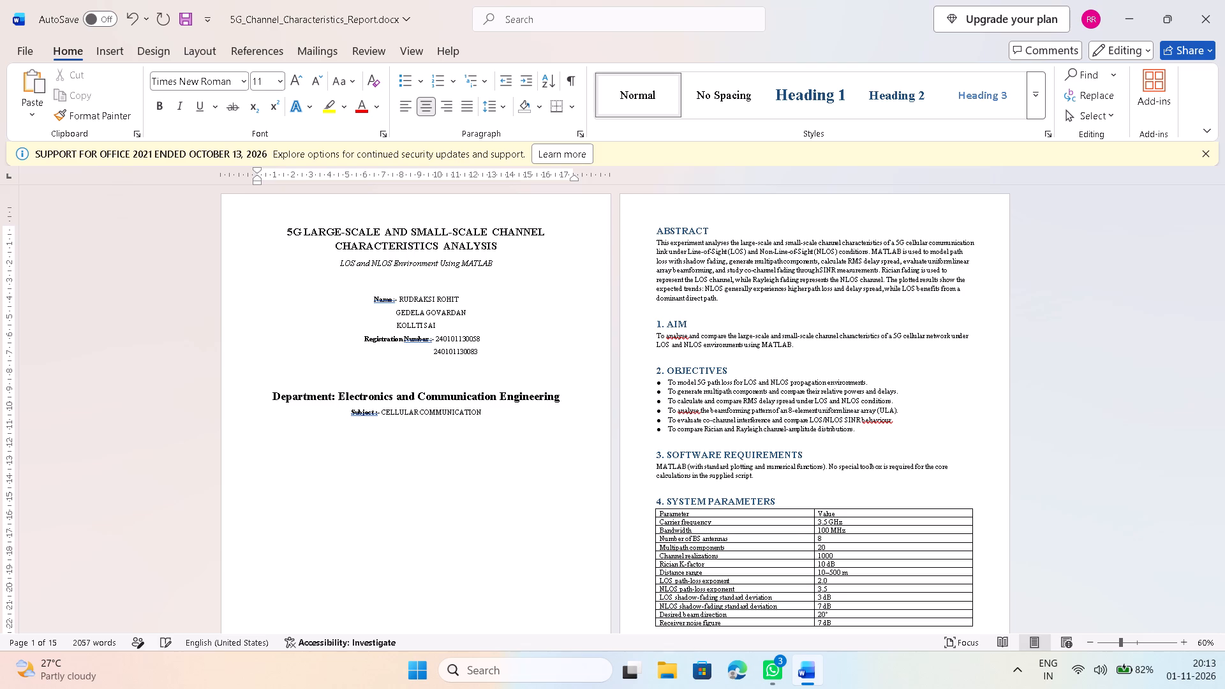
{"action": "key", "text": "BackSpace"}
{"action": "key", "text": "BackSpace"}
{"action": "key", "text": "BackSpace"}
{"action": "key", "text": "BackSpace"}
{"action": "key", "text": "BackSpace"}
{"action": "key", "text": "BackSpace"}
{"action": "key", "text": "BackSpace"}
{"action": "key", "text": "BackSpace"}
{"action": "key", "text": "BackSpace"}
{"action": "key", "text": "BackSpace"}
{"action": "key", "text": "BackSpace"}
{"action": "key", "text": "BackSpace"}
{"action": "key", "text": "BackSpace"}
{"action": "key", "text": "BackSpace"}
{"action": "key", "text": "BackSpace"}
{"action": "key", "text": "BackSpace"}
{"action": "key", "text": "BackSpace"}
{"action": "key", "text": "BackSpace"}
{"action": "key", "text": "BackSpace"}
{"action": "key", "text": "BackSpace"}
{"action": "key", "text": "BackSpace"}
{"action": "key", "text": "BackSpace"}
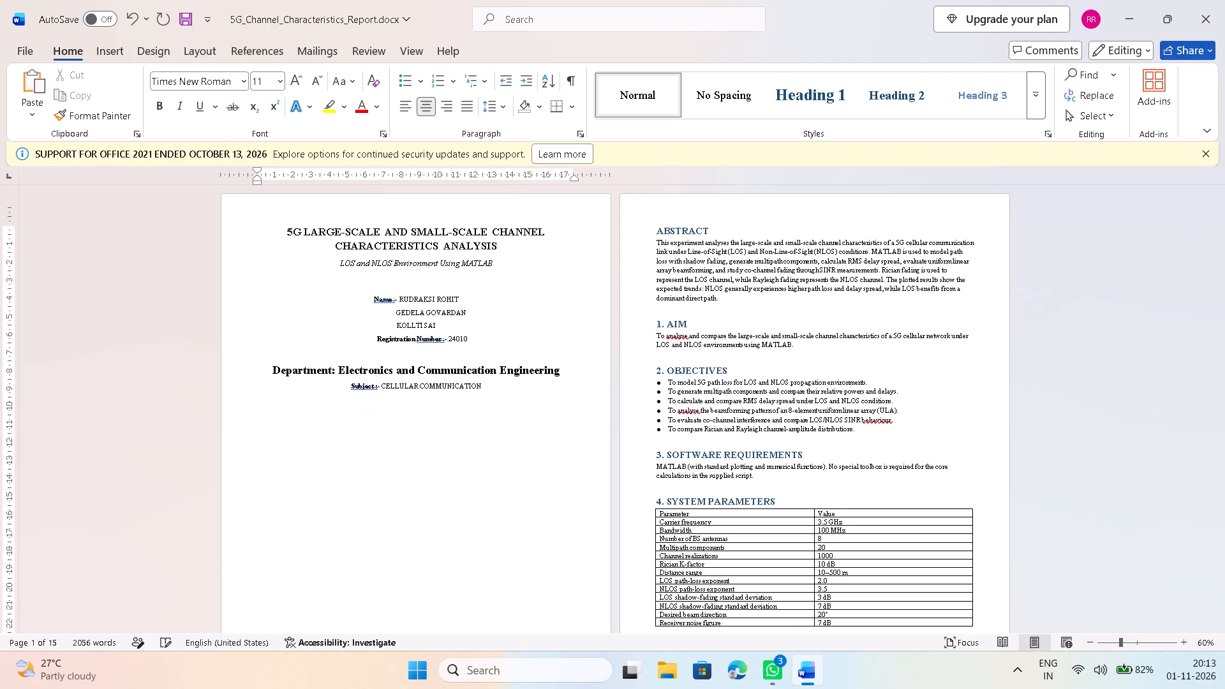
{"action": "key", "text": "BackSpace"}
{"action": "key", "text": "BackSpace"}
{"action": "key", "text": "BackSpace"}
Add the first student's registration number in parentheses directly after their name on the "Name :-" line.
{"action": "left_click", "coordinate": [486, 294]}
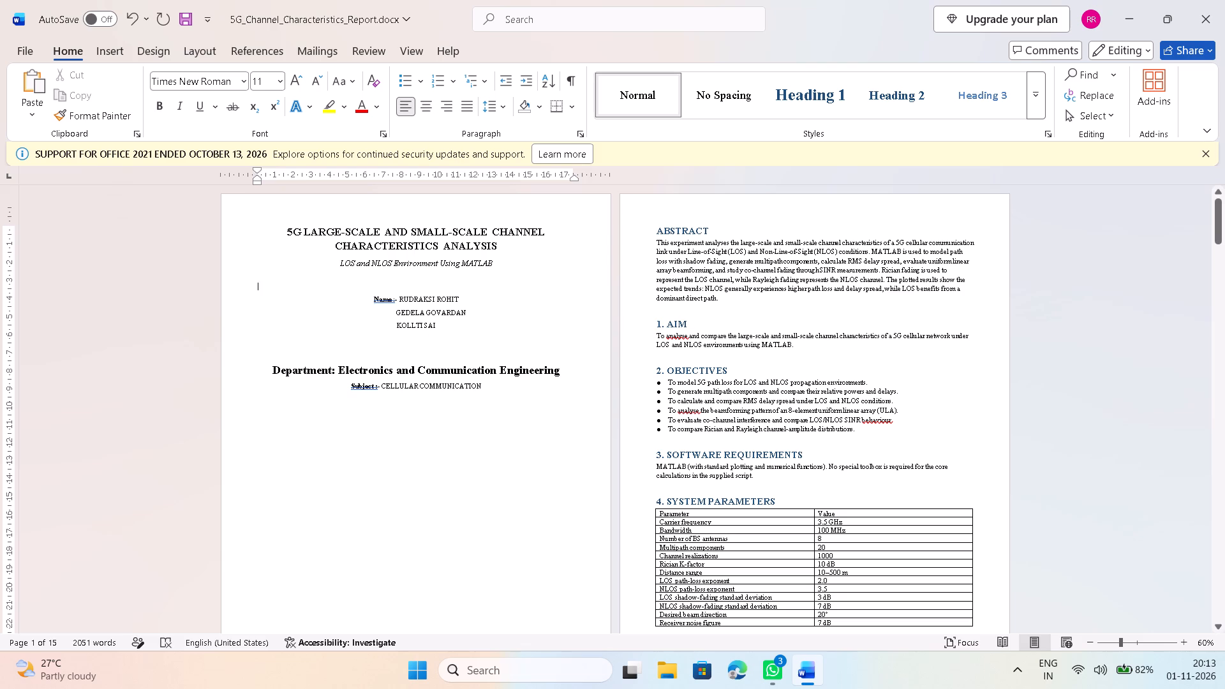
{"action": "left_click", "coordinate": [463, 302]}
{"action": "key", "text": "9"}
{"action": "key", "text": "BackSpace"}
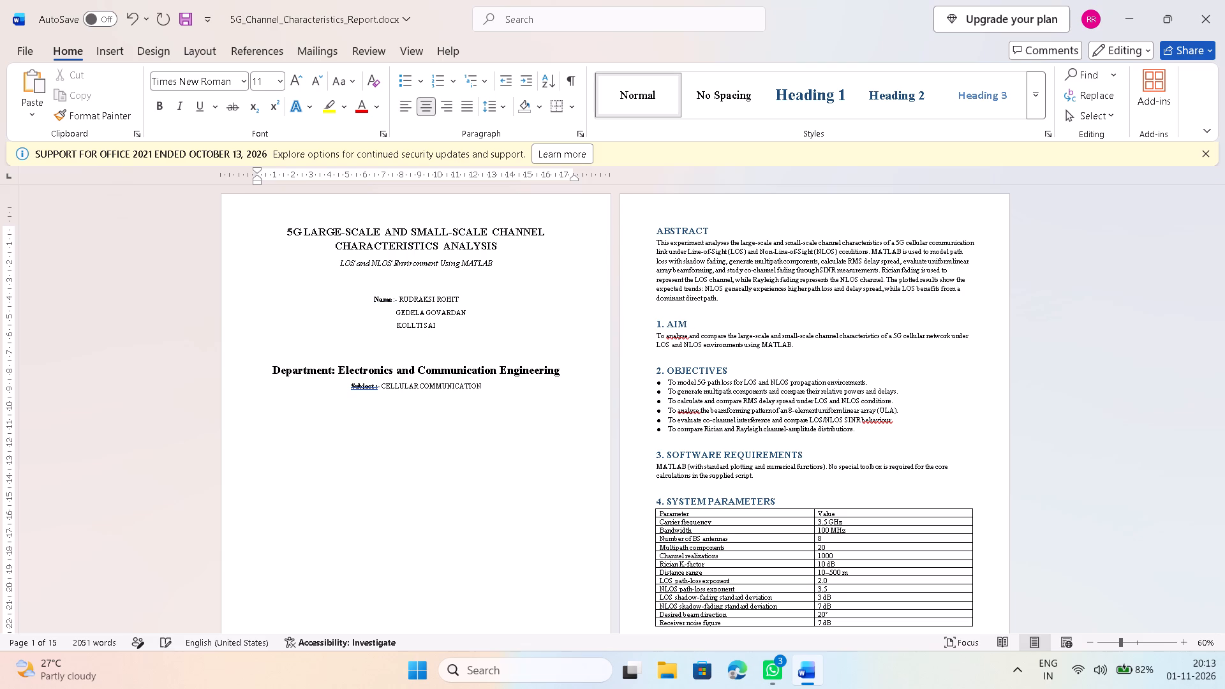
{"action": "key", "text": "shift+parenleft"}
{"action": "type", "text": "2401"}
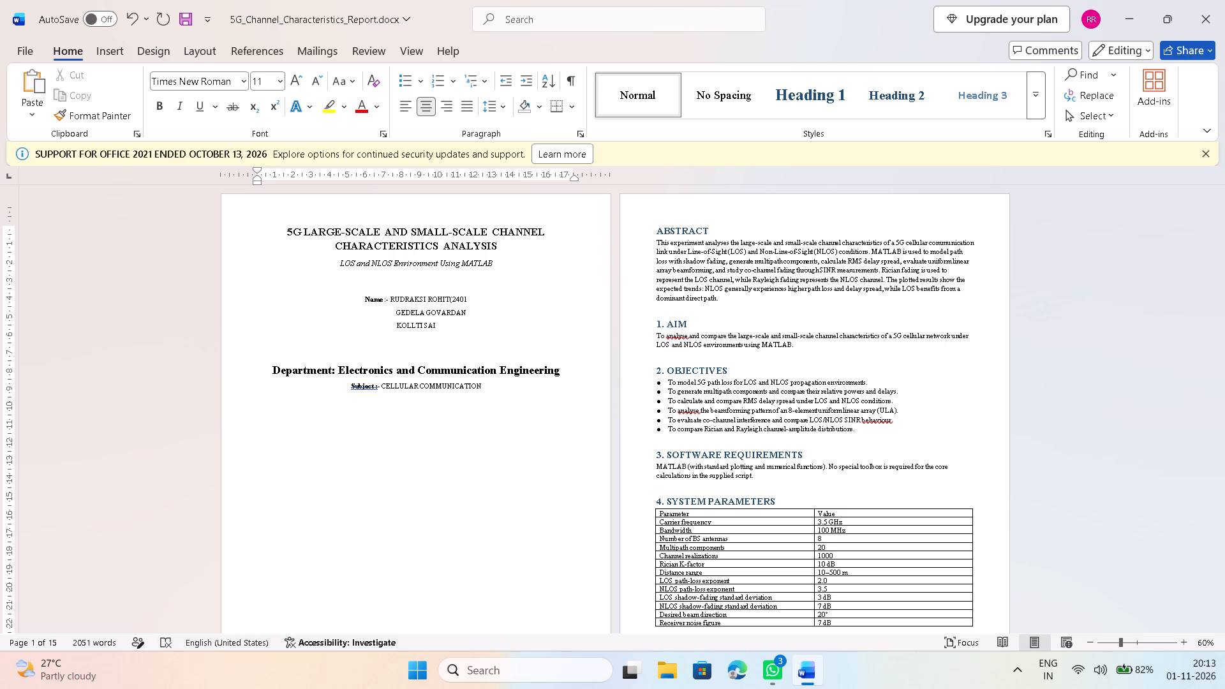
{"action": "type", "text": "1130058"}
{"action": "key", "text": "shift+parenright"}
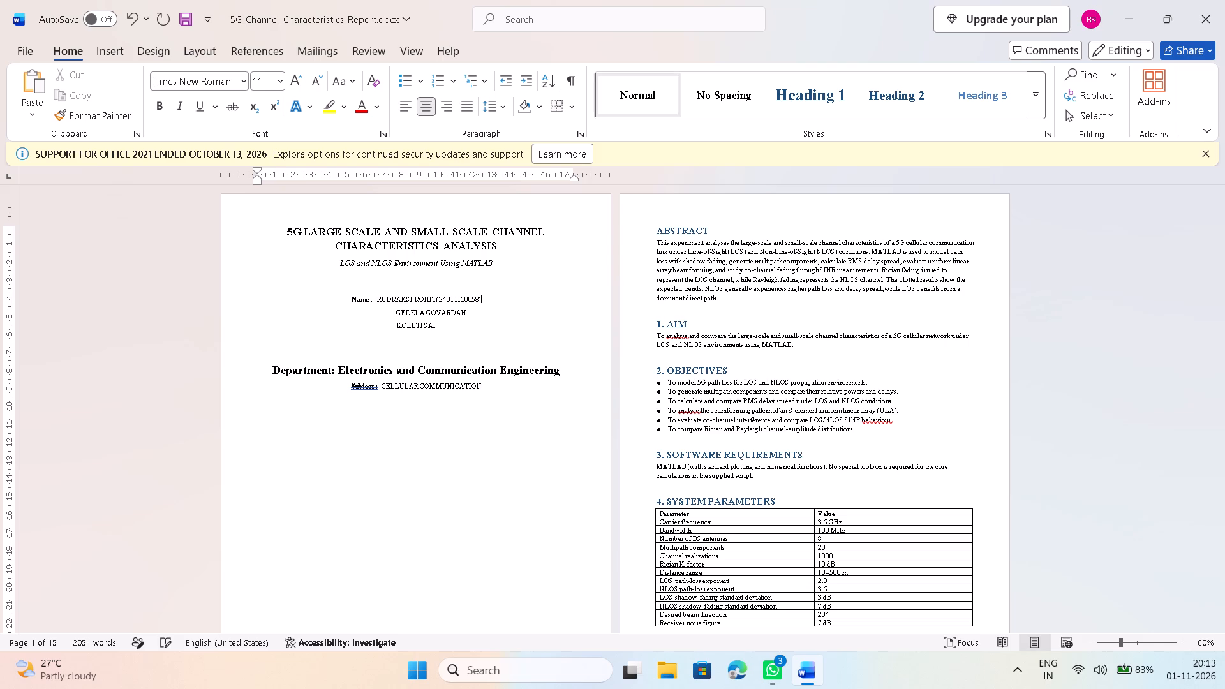
Add the second student's registration number in parentheses after their name.
{"action": "left_click", "coordinate": [473, 312]}
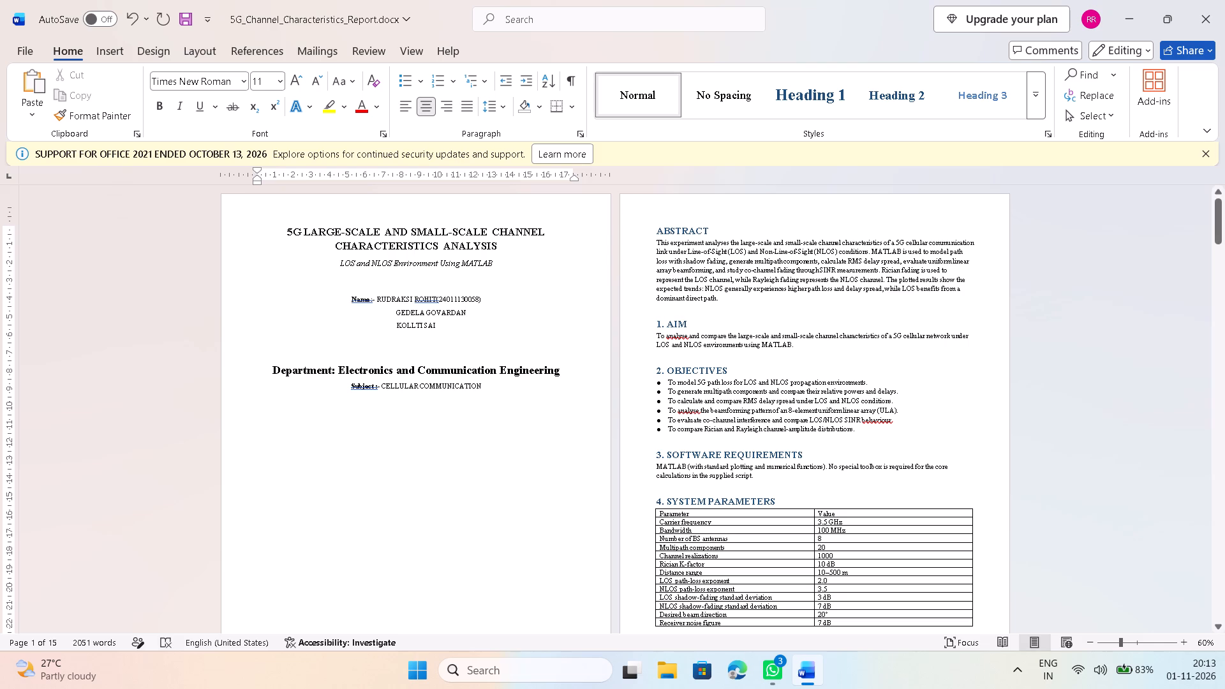
{"action": "key", "text": "shift+parenleft"}
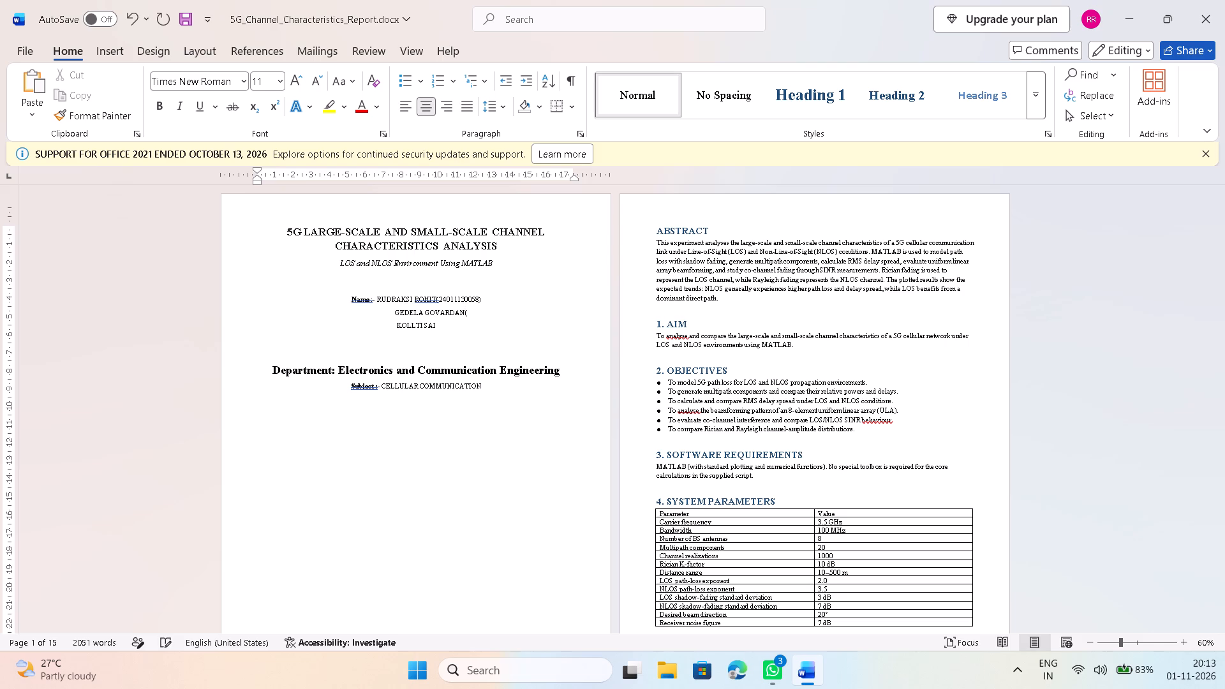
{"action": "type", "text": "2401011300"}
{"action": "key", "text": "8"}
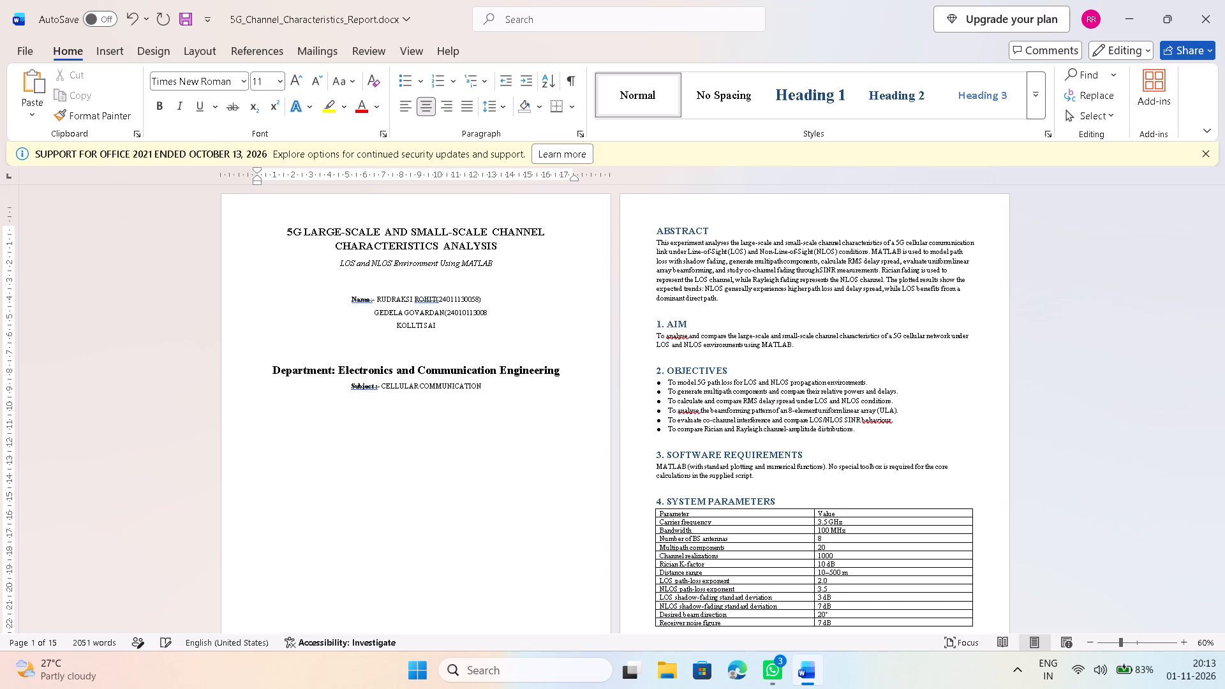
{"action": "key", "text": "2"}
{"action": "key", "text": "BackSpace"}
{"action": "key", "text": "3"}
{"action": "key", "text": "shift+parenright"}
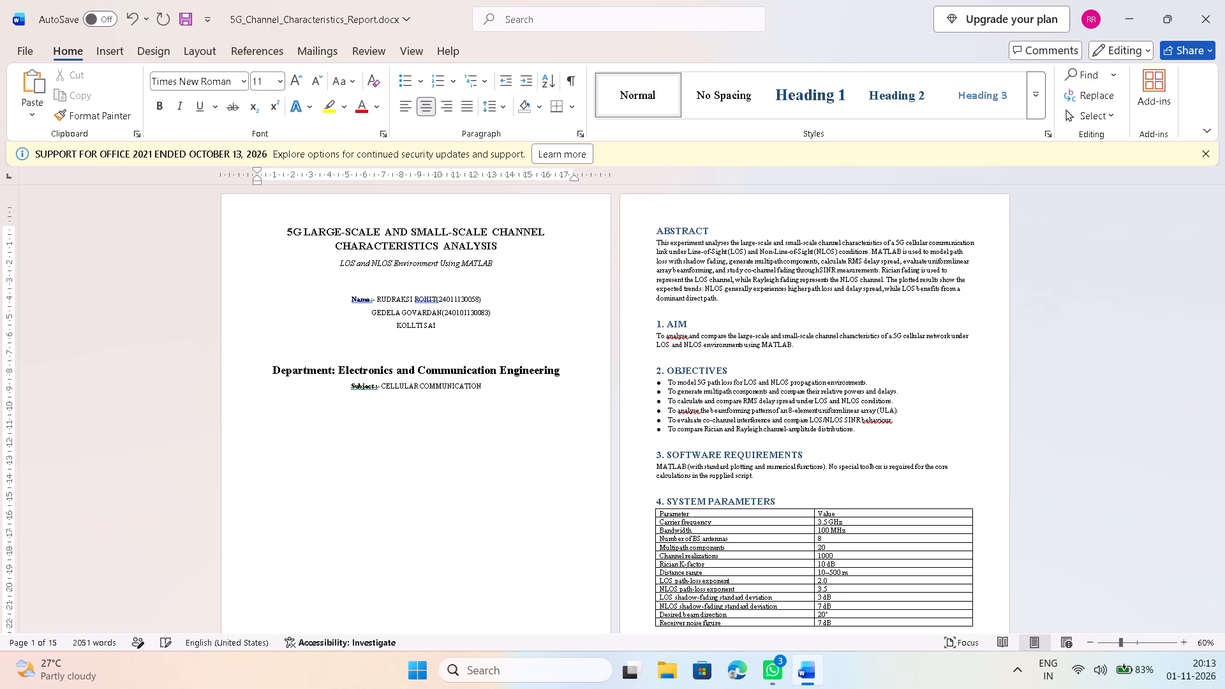
Add the third student's registration number in parentheses after their name.
{"action": "left_click", "coordinate": [474, 333]}
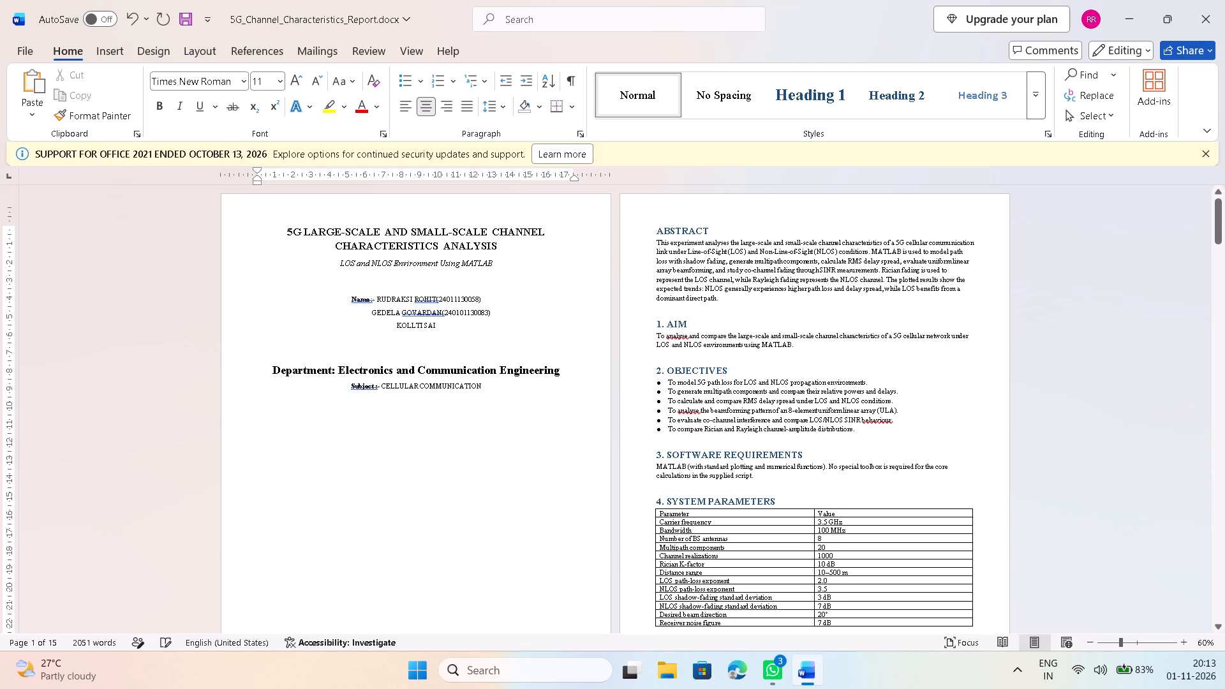
{"action": "key", "text": "shift+parenleft"}
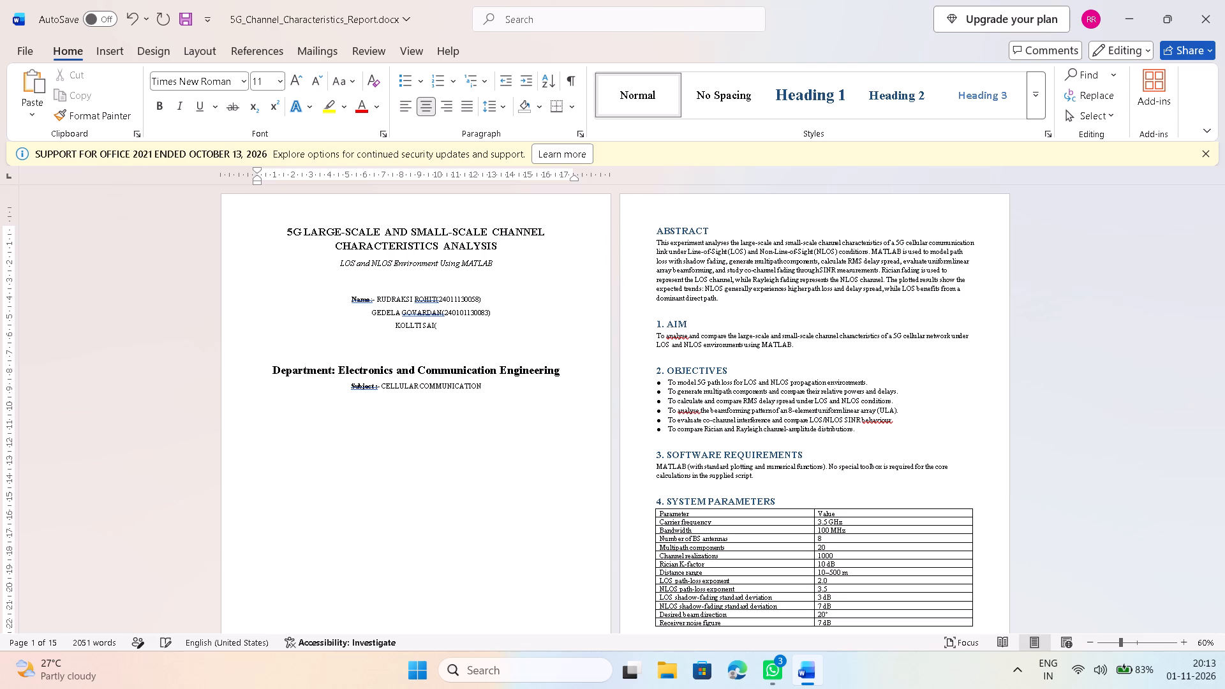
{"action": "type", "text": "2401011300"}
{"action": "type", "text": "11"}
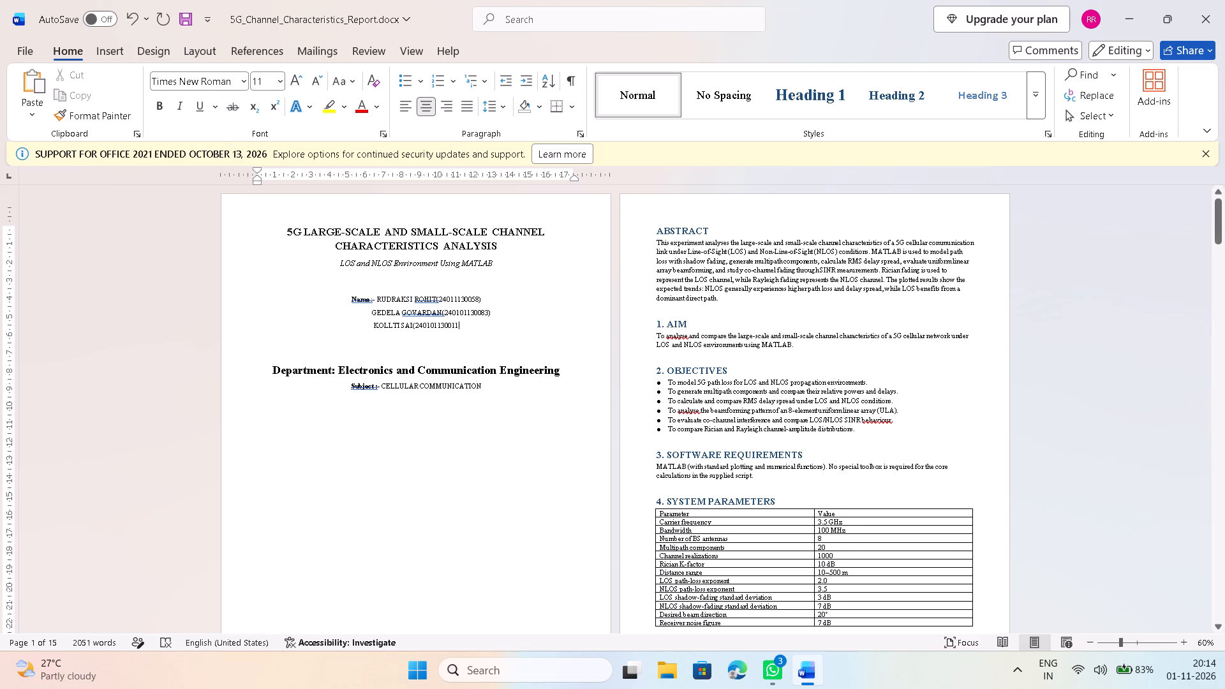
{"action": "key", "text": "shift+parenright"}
Insert a space between each of the three students' names and the opening parenthesis of their registration number.
{"action": "scroll", "coordinate": [455, 347], "scroll_direction": "up", "scroll_amount": 2, "text": "ctrl"}
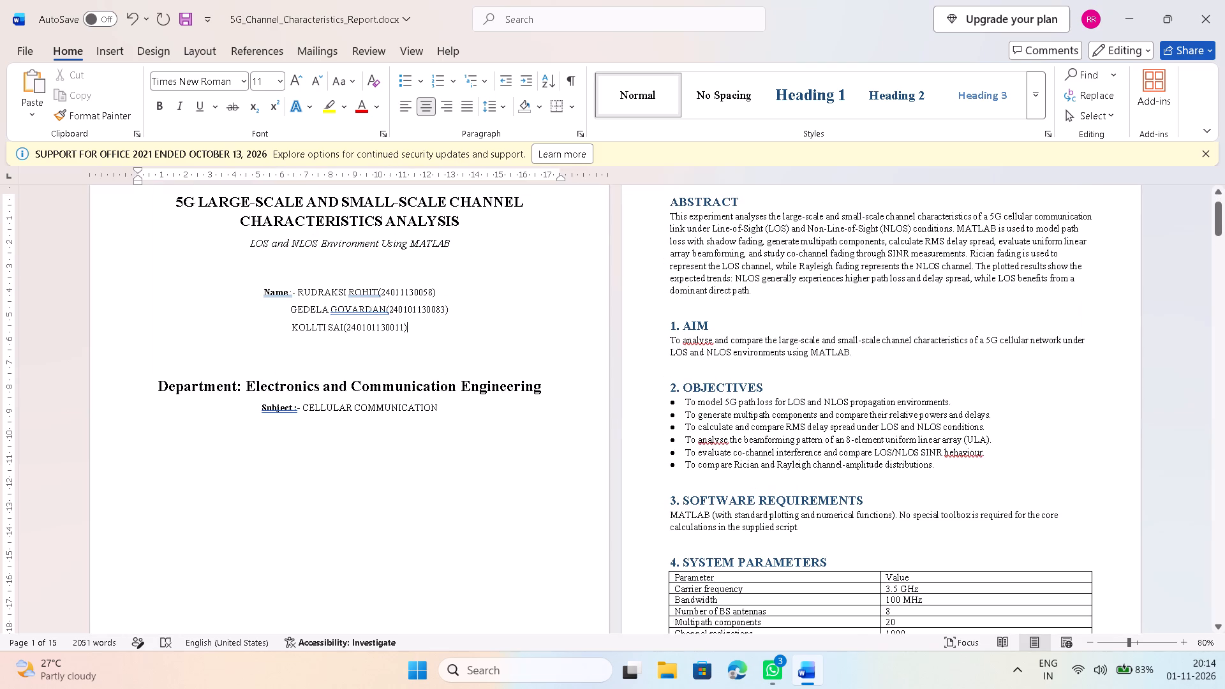
{"action": "scroll", "coordinate": [455, 347], "scroll_direction": "up", "scroll_amount": 2, "text": "ctrl"}
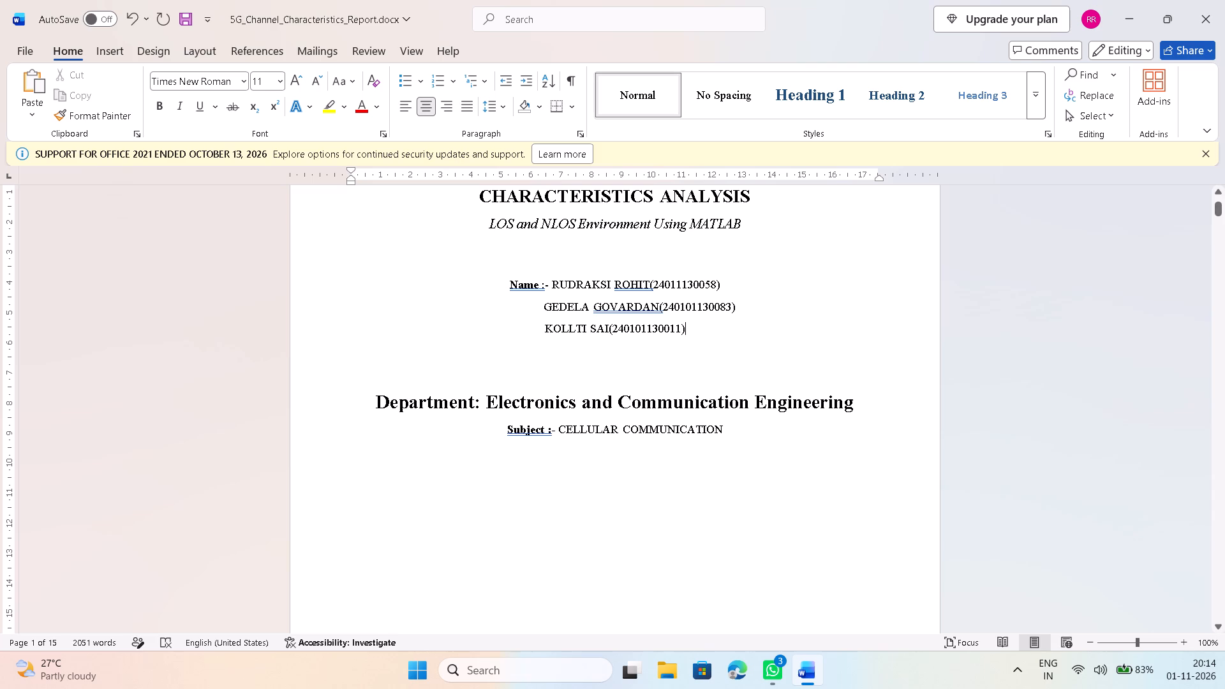
{"action": "left_click", "coordinate": [659, 306]}
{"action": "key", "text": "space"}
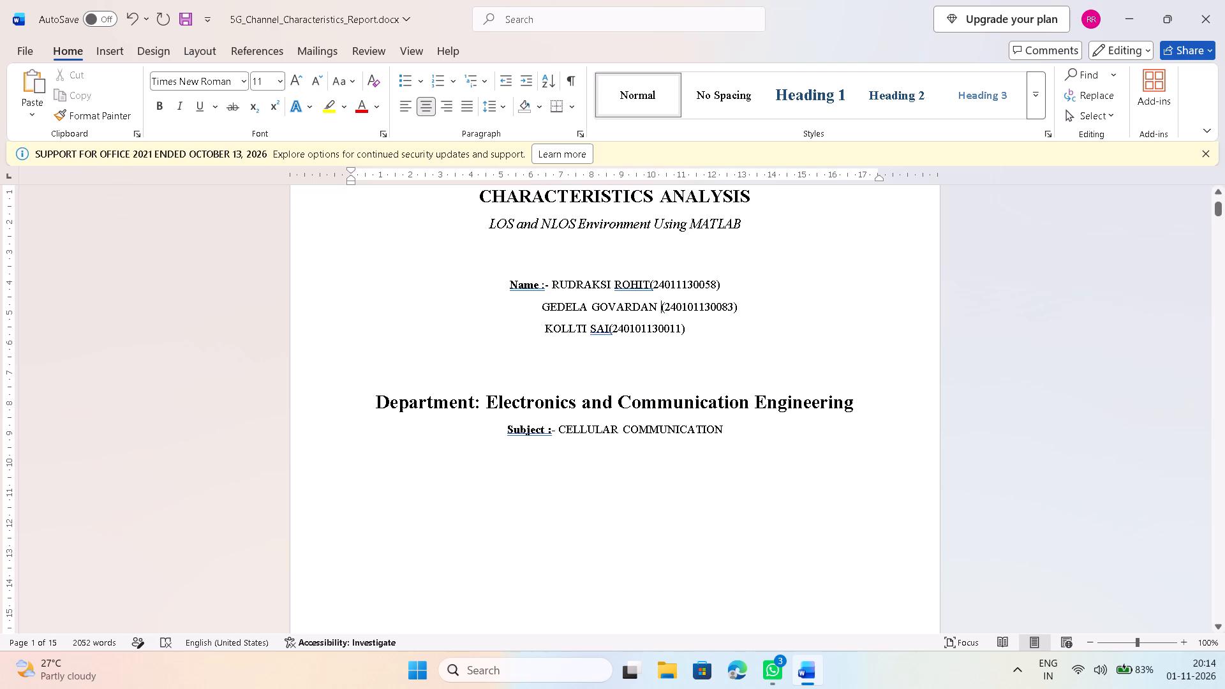
{"action": "left_click", "coordinate": [650, 284]}
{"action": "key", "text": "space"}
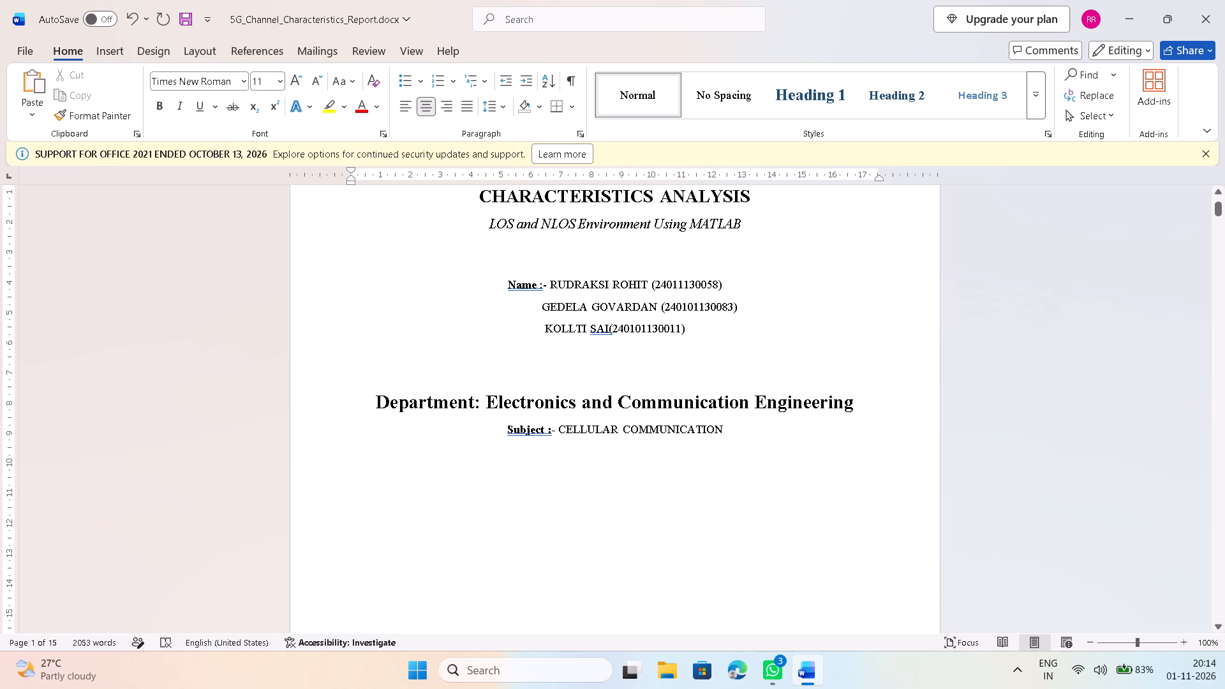
{"action": "left_click", "coordinate": [607, 327]}
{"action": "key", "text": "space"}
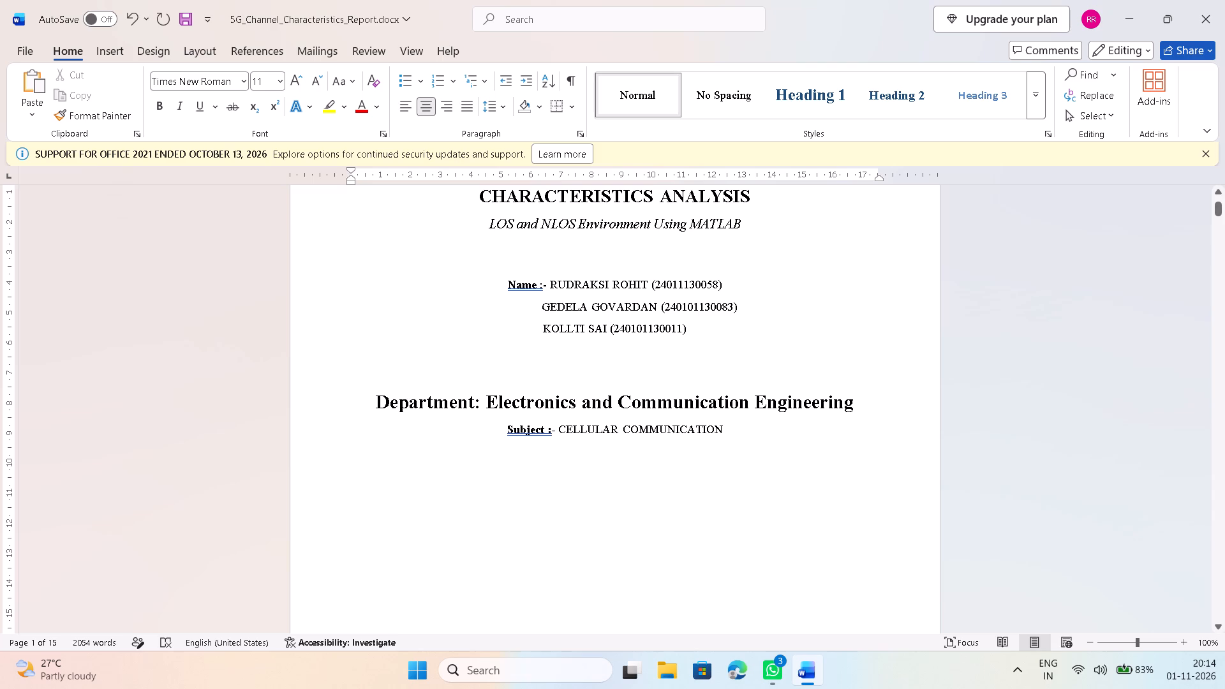
Correct the first student's registration number by adding its missing digit in the middle.
{"action": "left_click", "coordinate": [685, 276]}
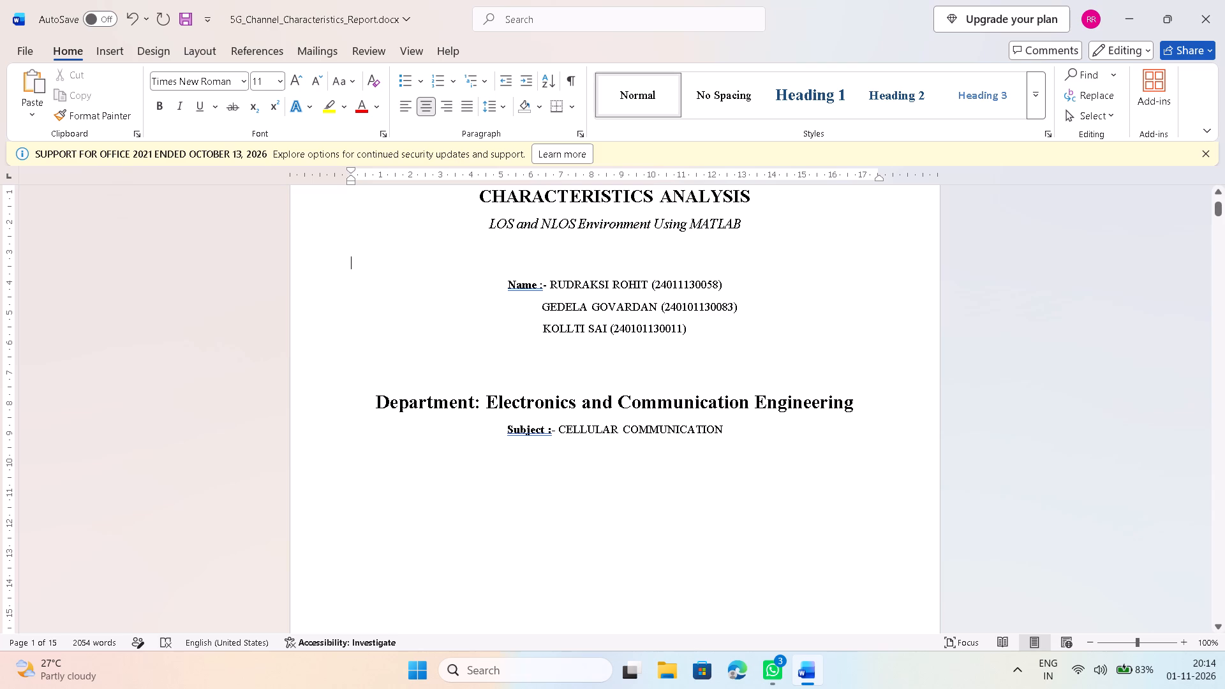
{"action": "left_click", "coordinate": [689, 285]}
{"action": "key", "text": "BackSpace"}
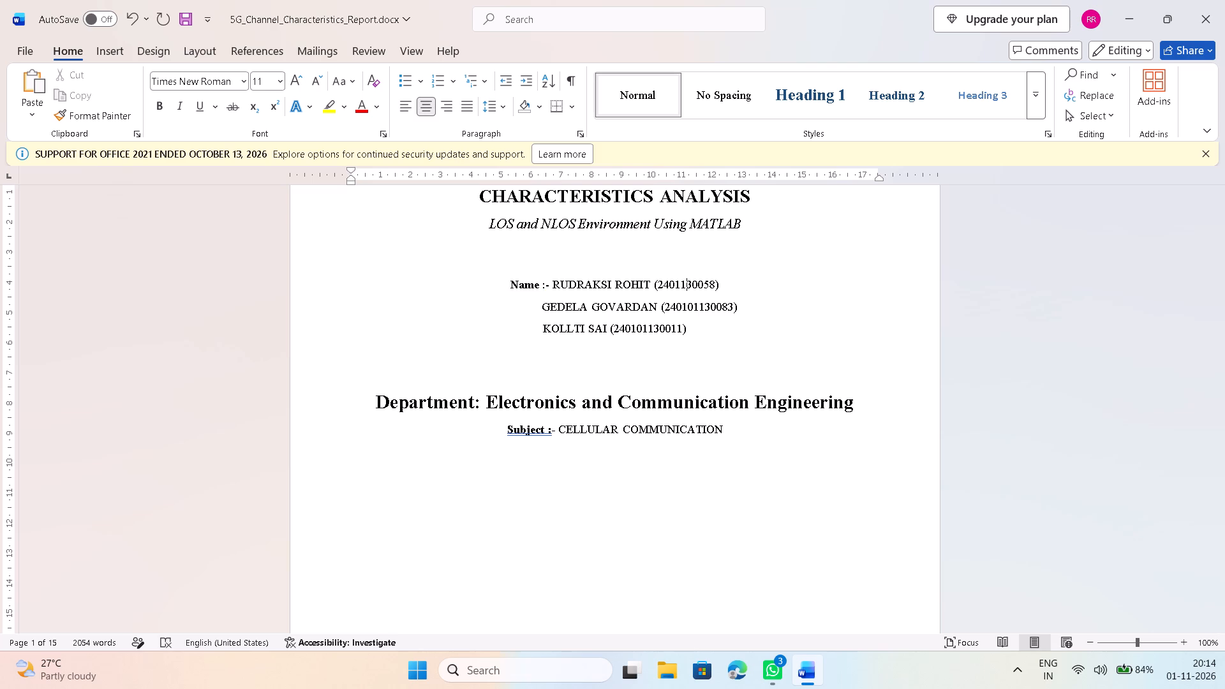
{"action": "key", "text": "Left"}
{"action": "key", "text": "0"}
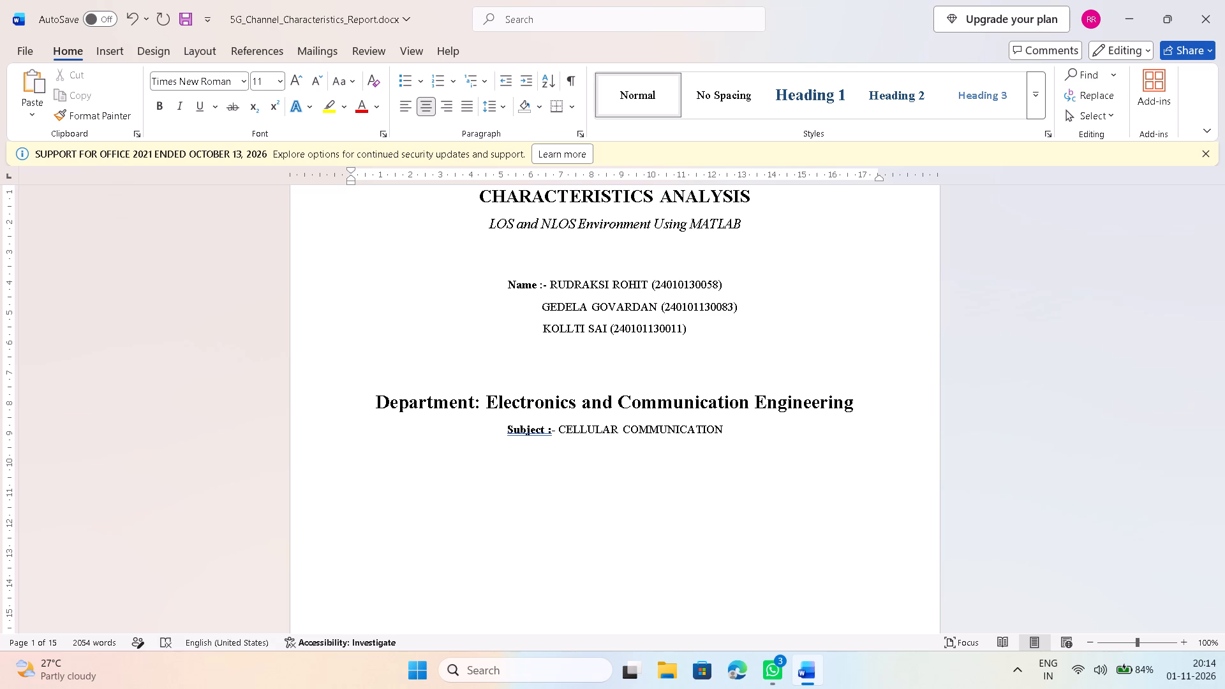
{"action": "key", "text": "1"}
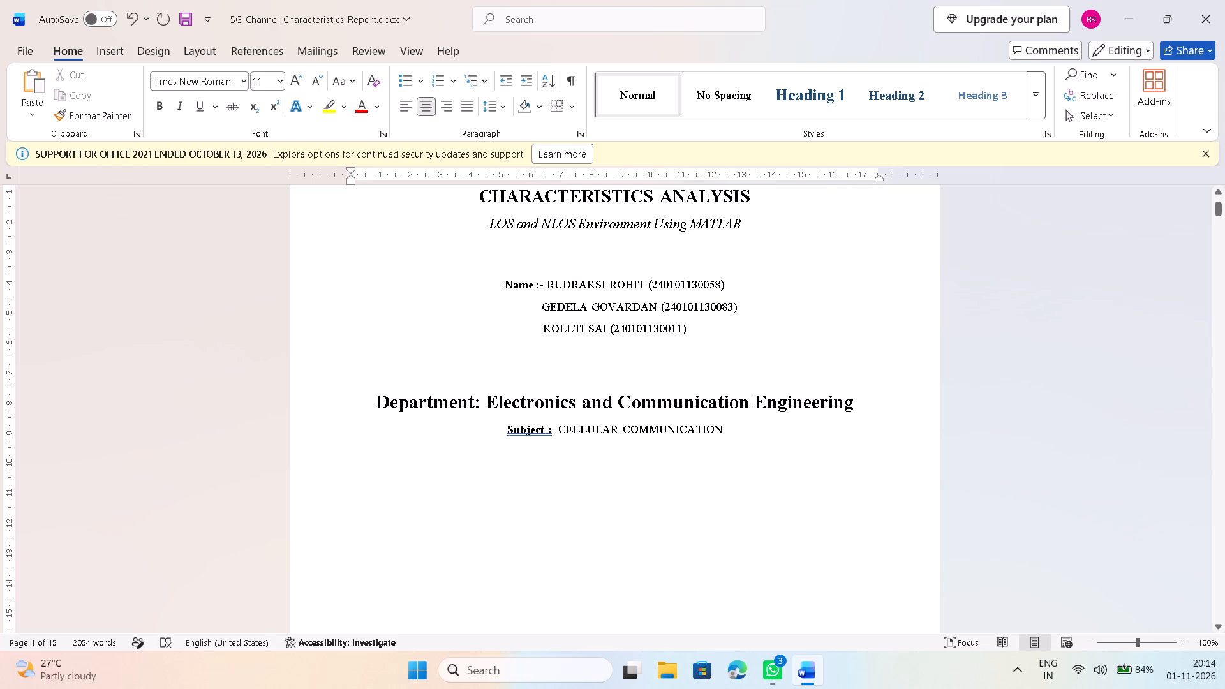
Format the whole subject line on the cover page as bold at 14 pt.
{"action": "scroll", "coordinate": [633, 423], "scroll_direction": "down", "scroll_amount": 3, "text": "ctrl"}
{"action": "scroll", "coordinate": [633, 423], "scroll_direction": "up", "scroll_amount": 2, "text": "ctrl"}
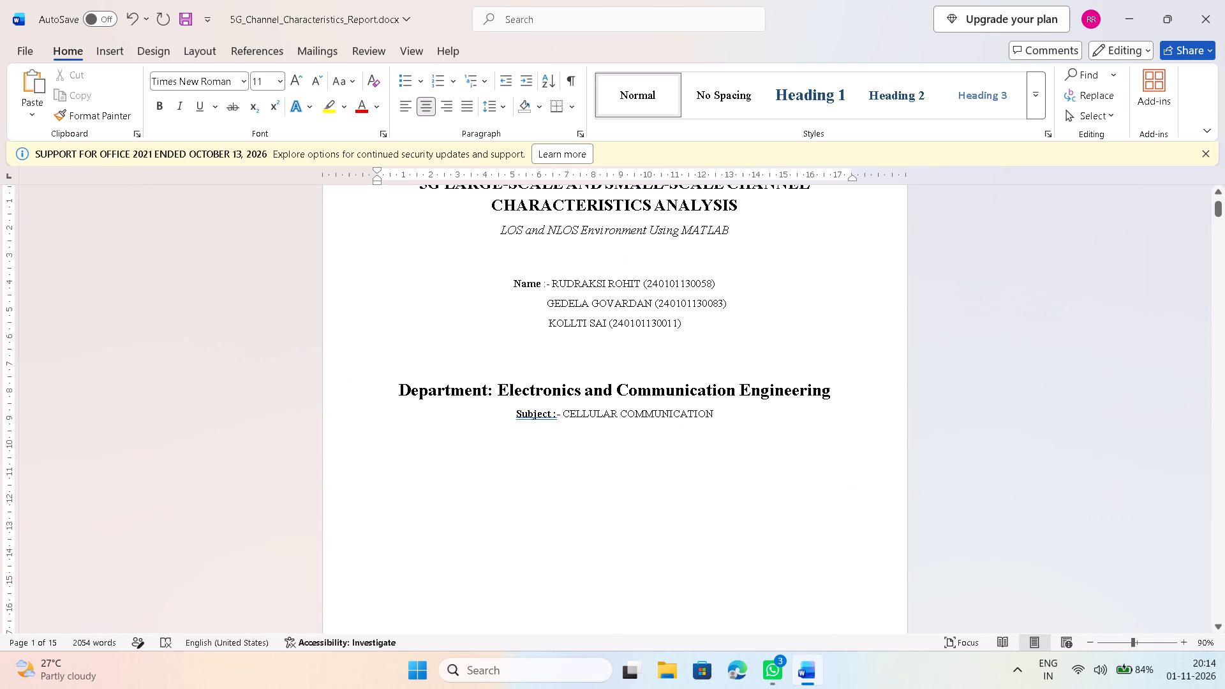
{"action": "scroll", "coordinate": [675, 277], "scroll_direction": "up", "scroll_amount": 2}
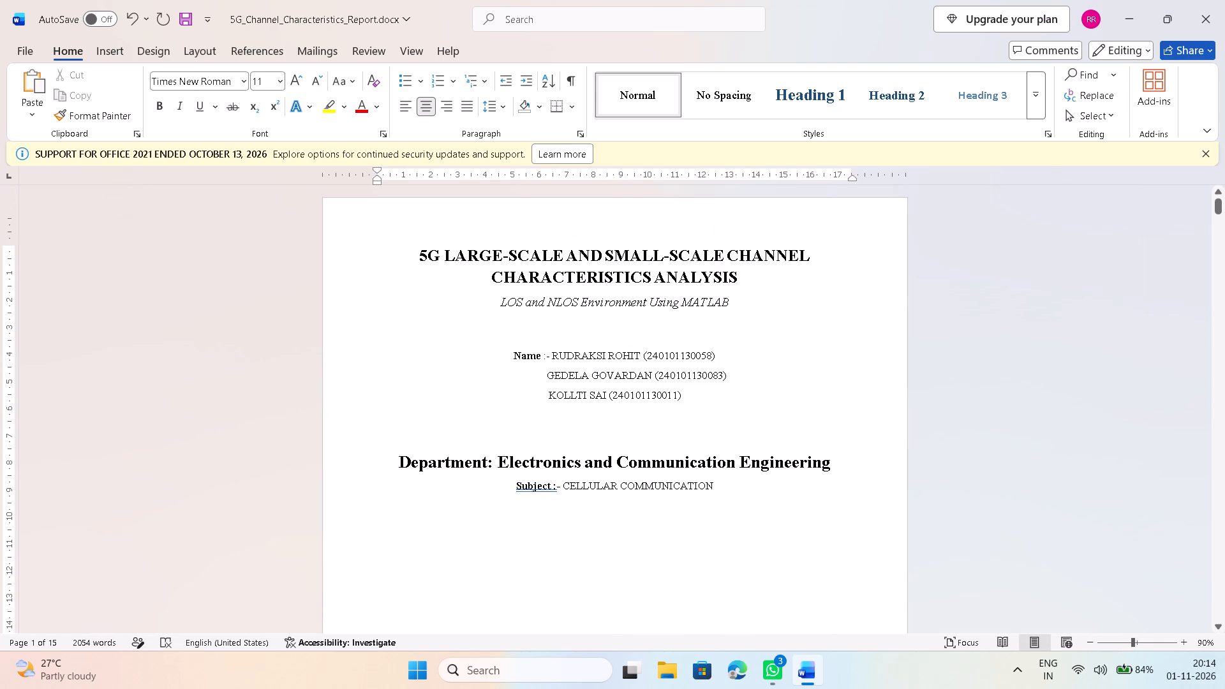
{"action": "scroll", "coordinate": [675, 277], "scroll_direction": "up", "scroll_amount": 1}
{"action": "left_click_drag", "start_coordinate": [716, 487], "coordinate": [513, 490]}
{"action": "left_click", "coordinate": [524, 461]}
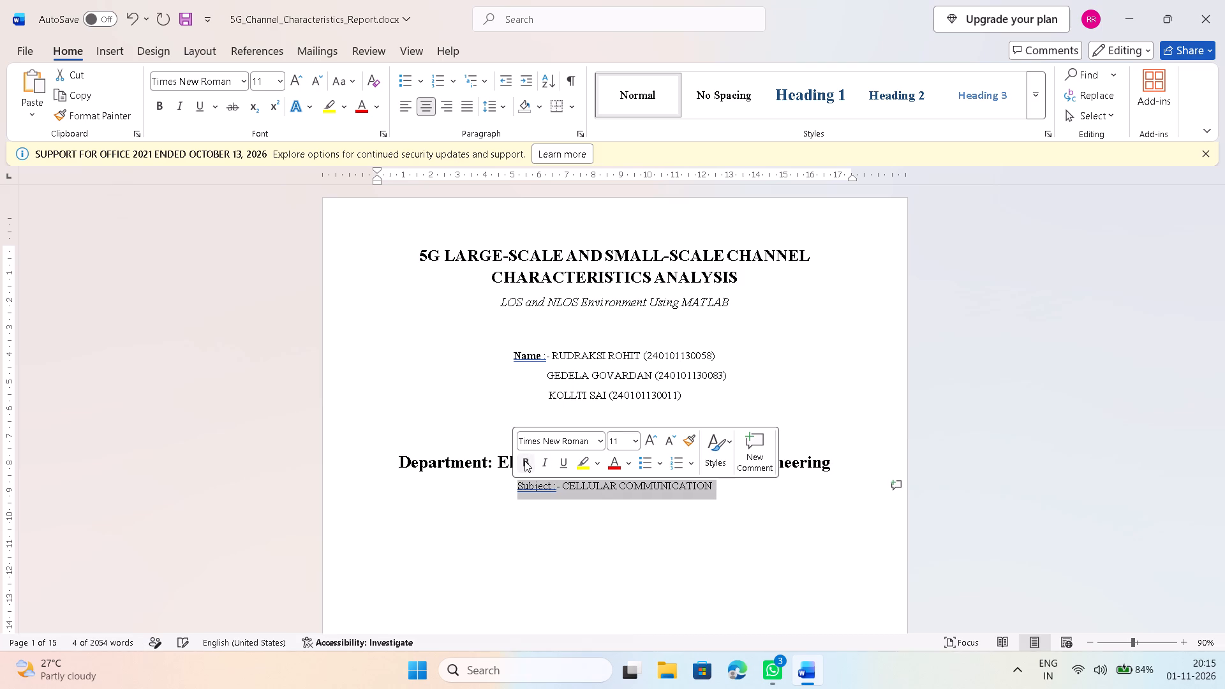
{"action": "left_click", "coordinate": [524, 461]}
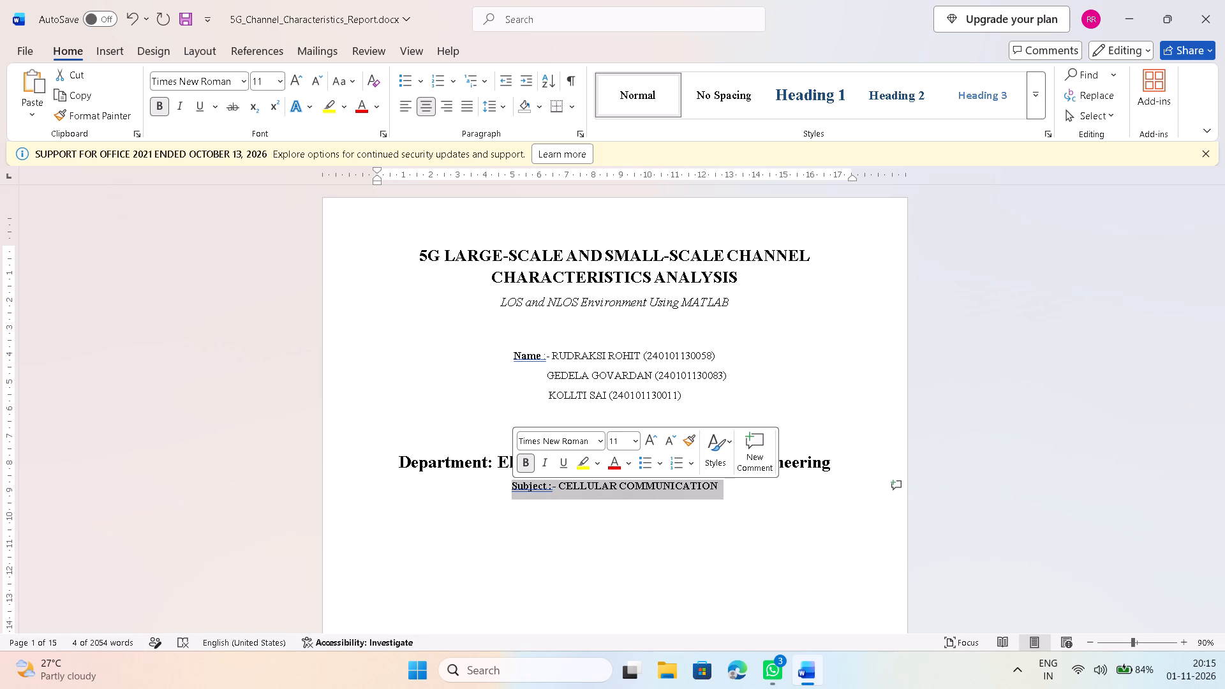
{"action": "left_click", "coordinate": [638, 441]}
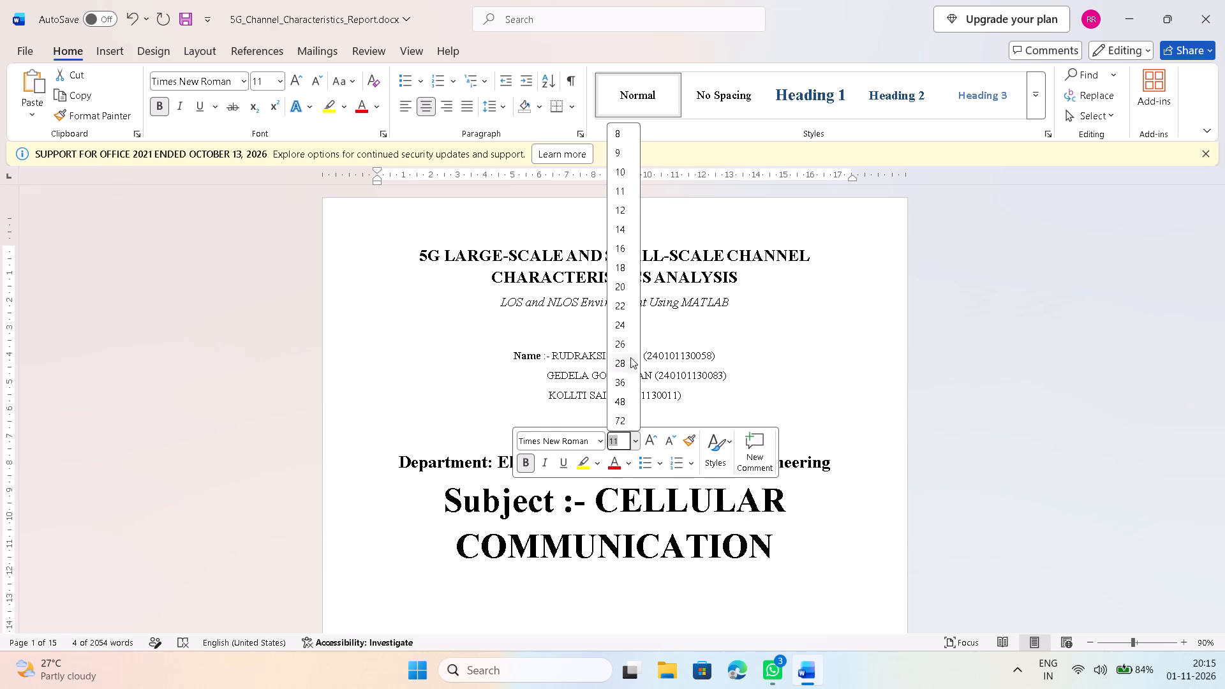
{"action": "left_click", "coordinate": [625, 231]}
{"action": "left_click", "coordinate": [792, 403]}
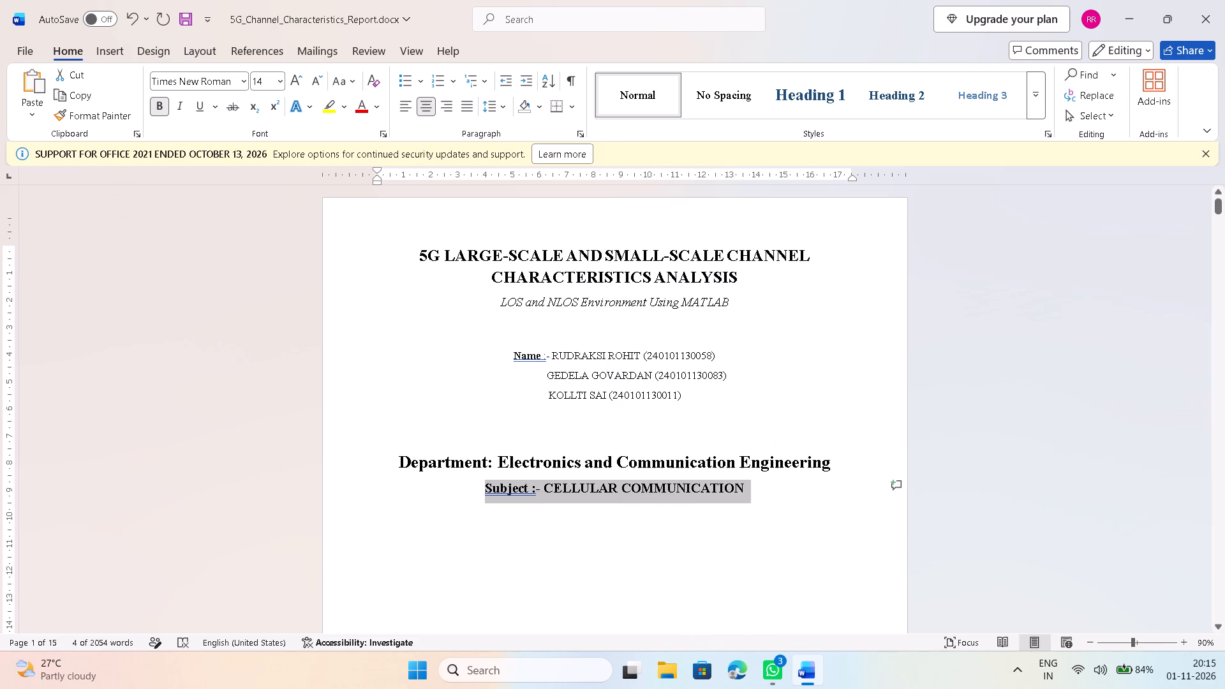
Format the name label and all three student lines on the cover page as bold at 14 pt.
{"action": "left_click_drag", "start_coordinate": [714, 394], "coordinate": [566, 362]}
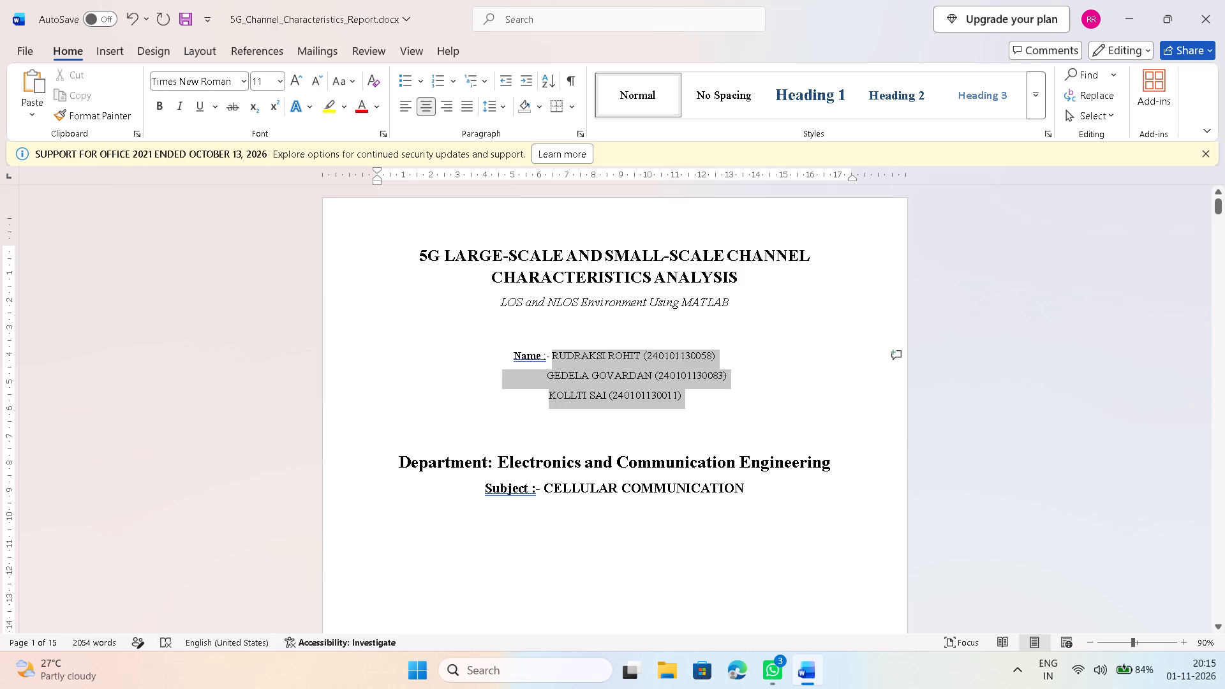
{"action": "left_click_drag", "start_coordinate": [566, 362], "coordinate": [521, 357]}
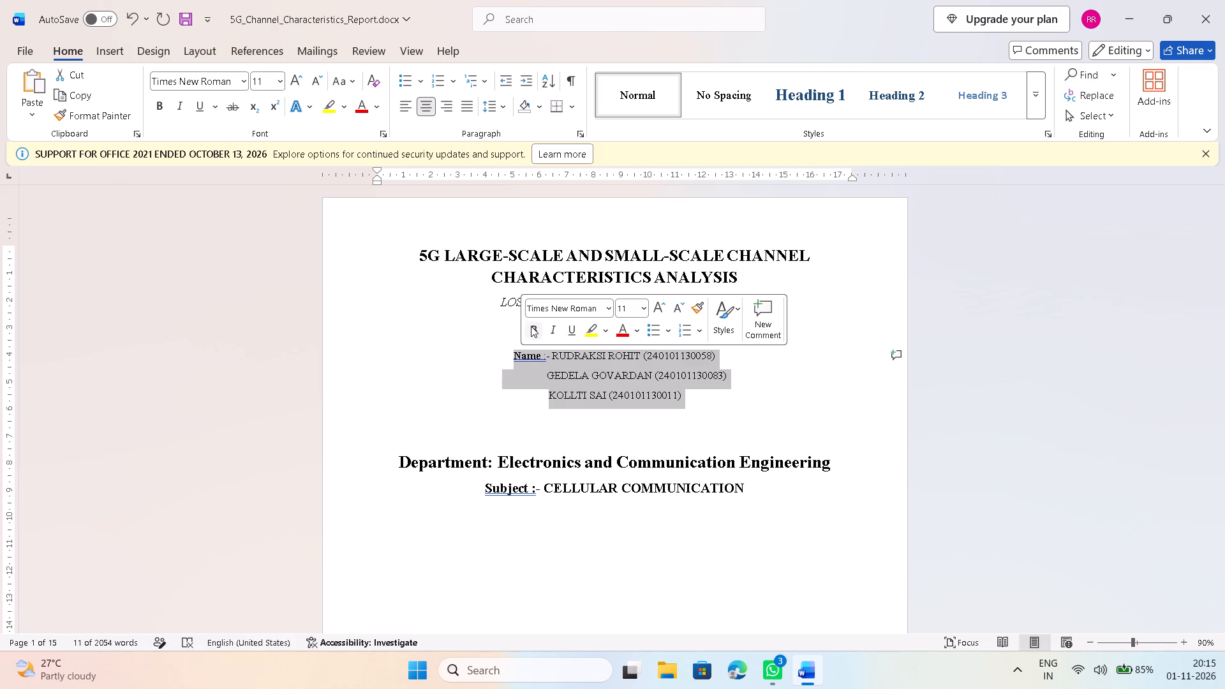
{"action": "left_click", "coordinate": [531, 326]}
{"action": "left_click", "coordinate": [531, 326]}
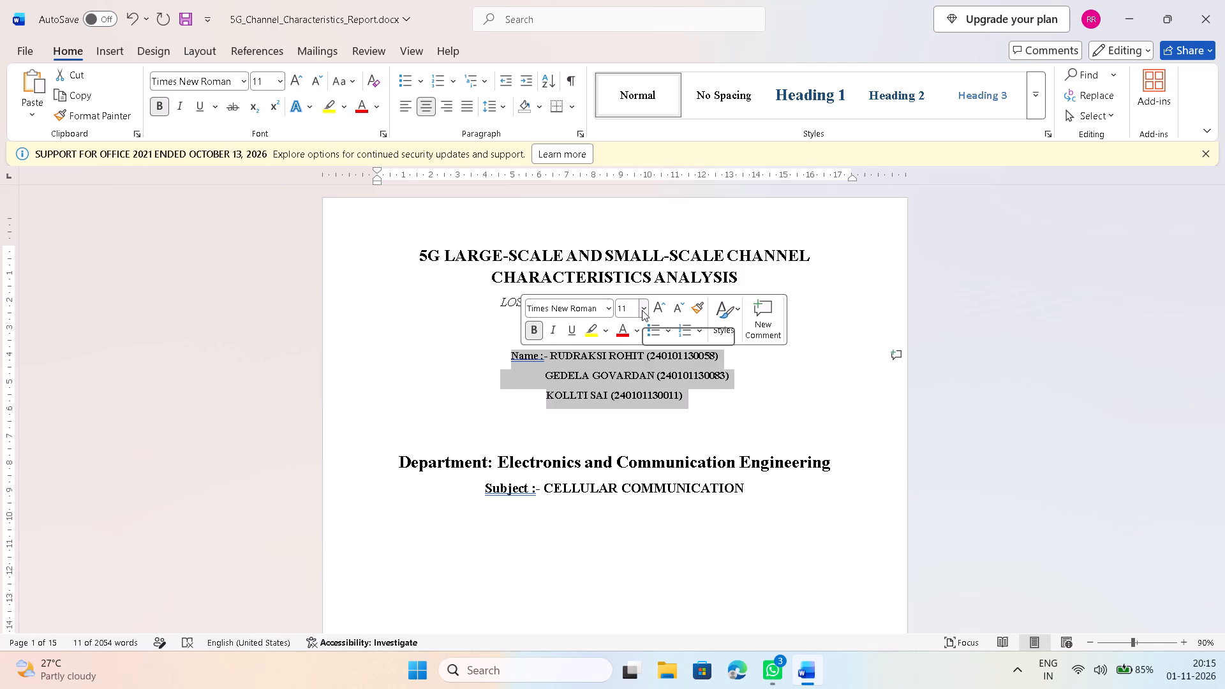
{"action": "left_click", "coordinate": [642, 310]}
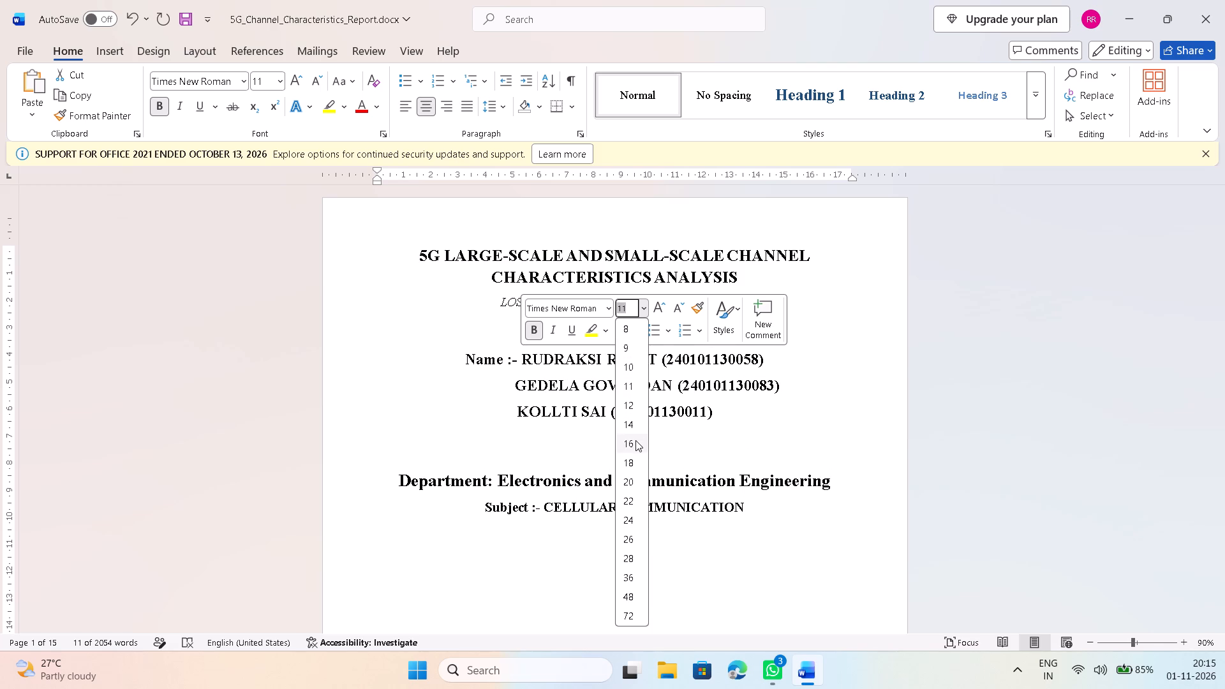
{"action": "left_click", "coordinate": [638, 424]}
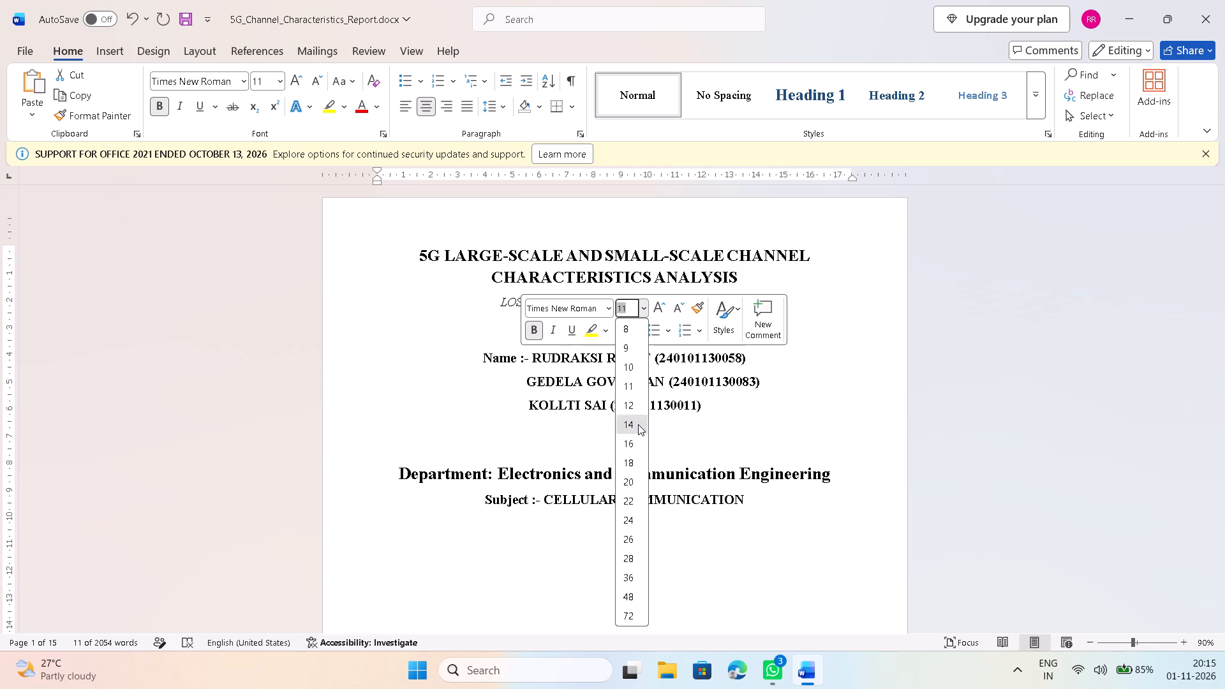
{"action": "left_click", "coordinate": [736, 443]}
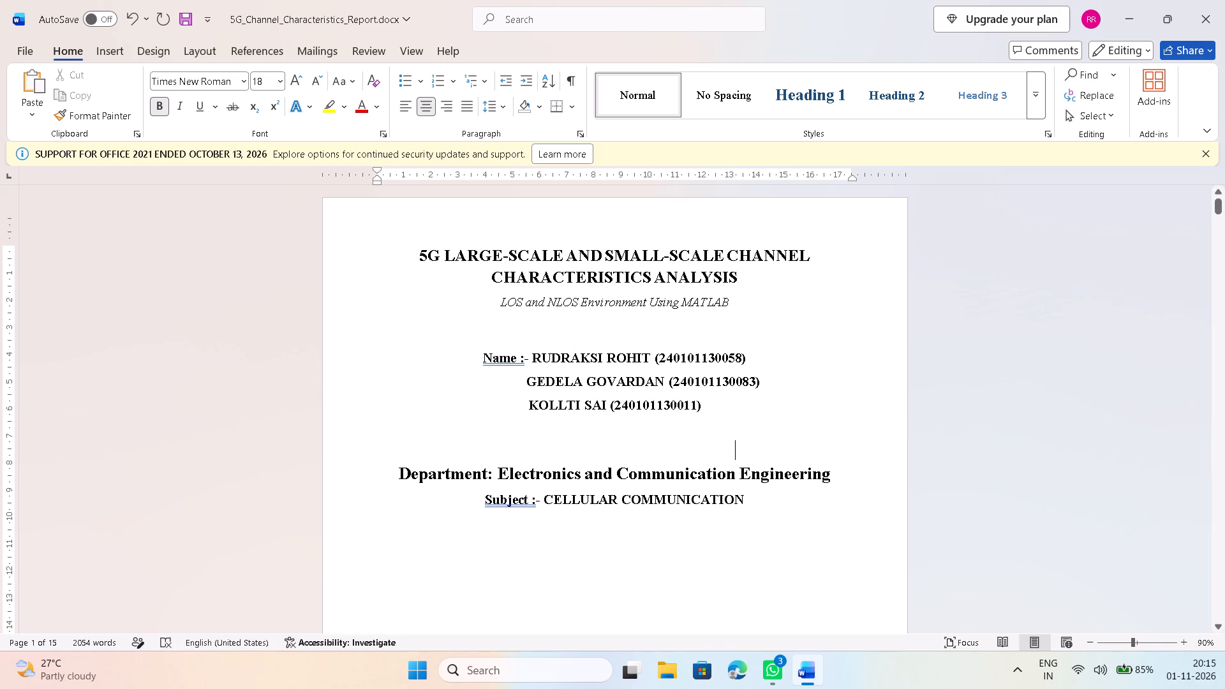
Review the cover page layout and look through the report from the abstract to the results figures.
{"action": "scroll", "coordinate": [736, 443], "scroll_direction": "down", "scroll_amount": 1, "text": "ctrl"}
{"action": "scroll", "coordinate": [736, 443], "scroll_direction": "up", "scroll_amount": 3, "text": "ctrl"}
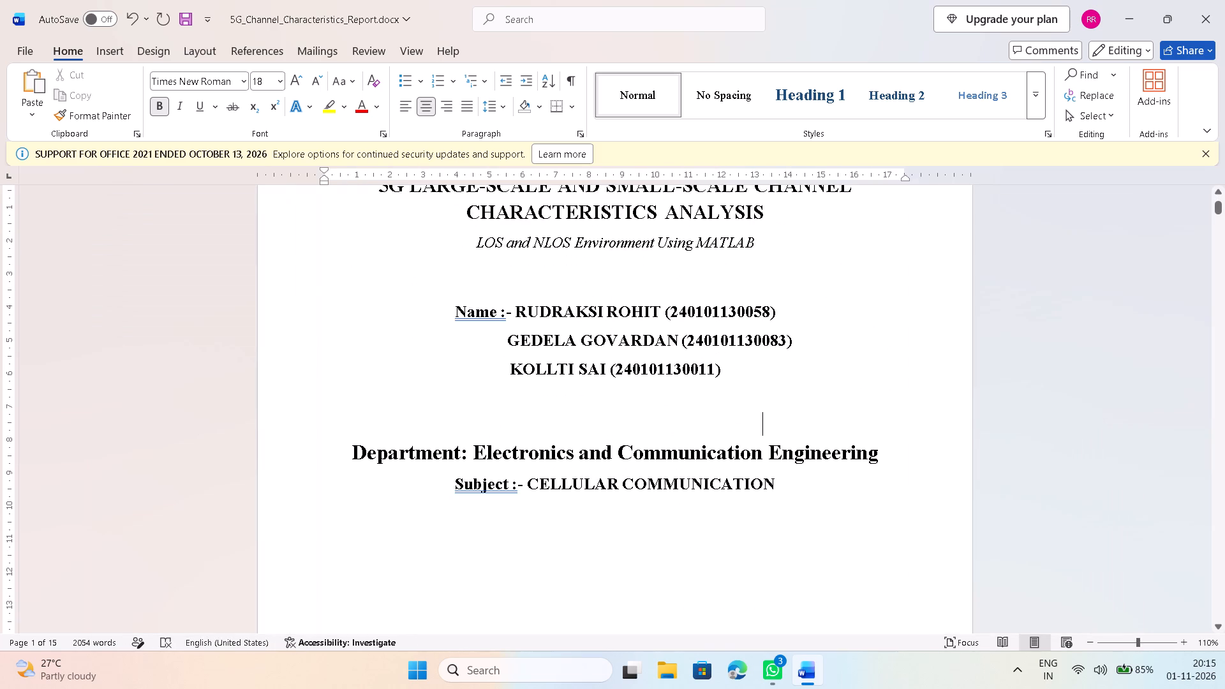
{"action": "scroll", "coordinate": [724, 394], "scroll_direction": "down", "scroll_amount": 1}
{"action": "scroll", "coordinate": [724, 394], "scroll_direction": "up", "scroll_amount": 1}
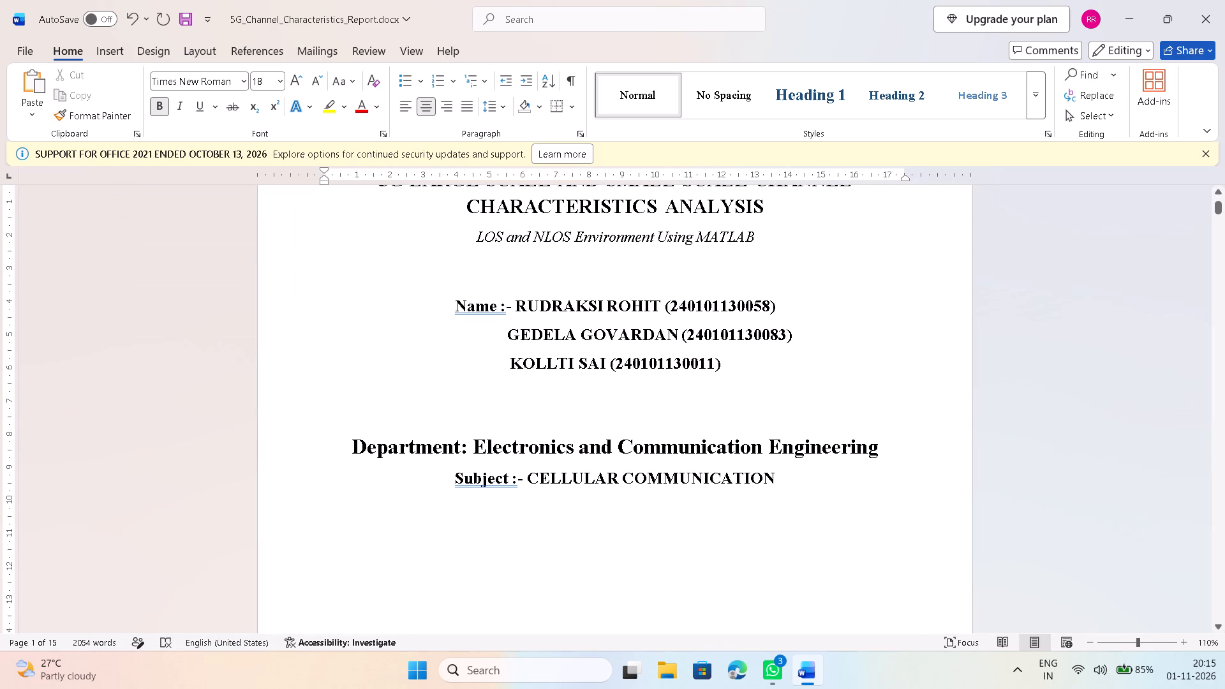
{"action": "scroll", "coordinate": [724, 394], "scroll_direction": "up", "scroll_amount": 1}
{"action": "scroll", "coordinate": [724, 394], "scroll_direction": "down", "scroll_amount": 1}
{"action": "scroll", "coordinate": [724, 394], "scroll_direction": "up", "scroll_amount": 1}
{"action": "scroll", "coordinate": [724, 394], "scroll_direction": "down", "scroll_amount": 1}
{"action": "scroll", "coordinate": [724, 394], "scroll_direction": "up", "scroll_amount": 1}
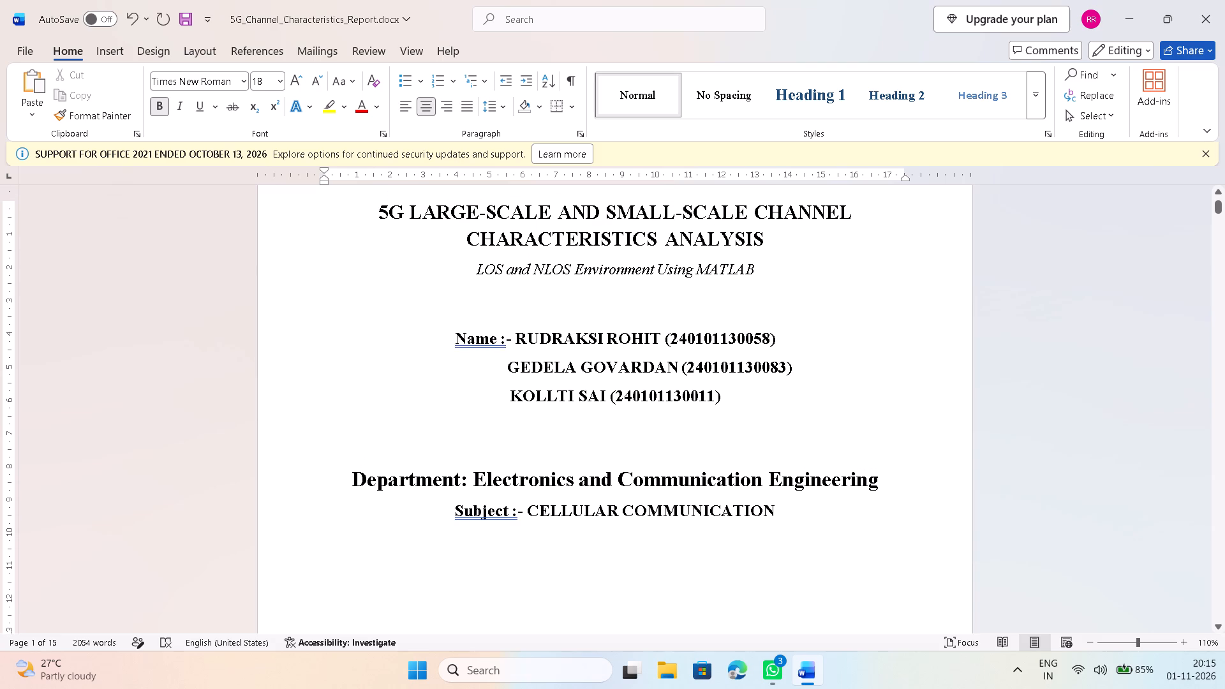
{"action": "scroll", "coordinate": [772, 376], "scroll_direction": "down", "scroll_amount": 1}
{"action": "left_click", "coordinate": [838, 494]}
{"action": "scroll", "coordinate": [838, 494], "scroll_direction": "down", "scroll_amount": 1}
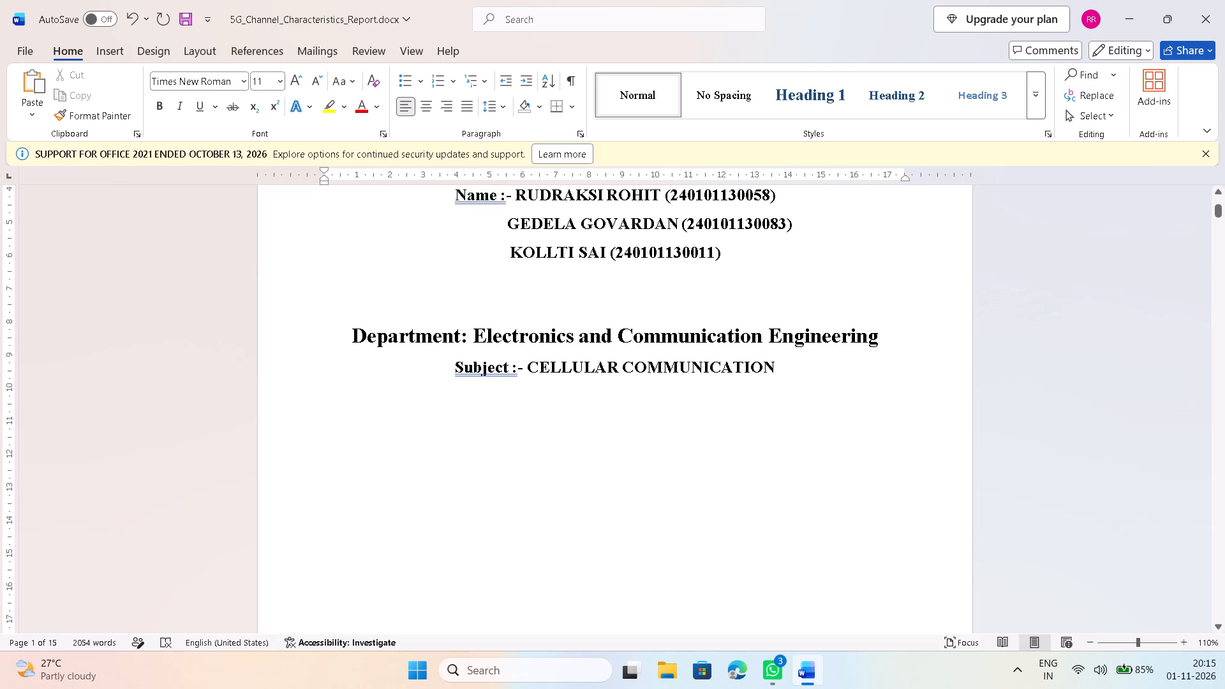
{"action": "scroll", "coordinate": [838, 494], "scroll_direction": "down", "scroll_amount": 3}
{"action": "scroll", "coordinate": [838, 494], "scroll_direction": "up", "scroll_amount": 1}
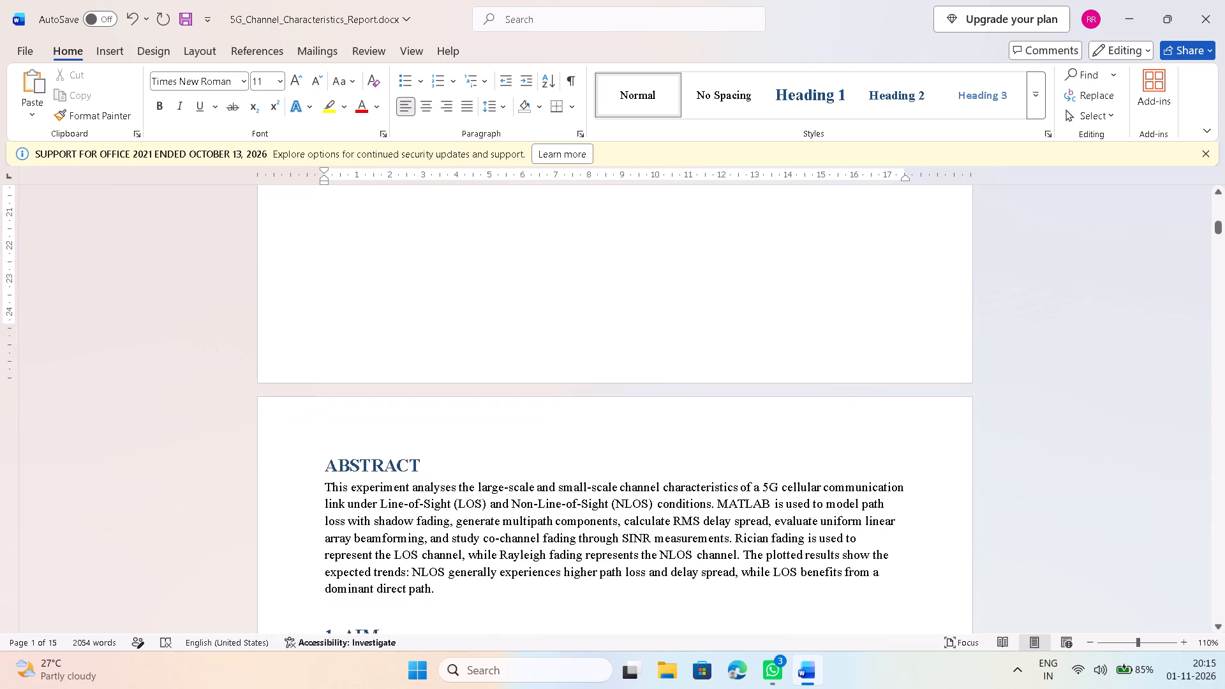
{"action": "scroll", "coordinate": [838, 494], "scroll_direction": "up", "scroll_amount": 1}
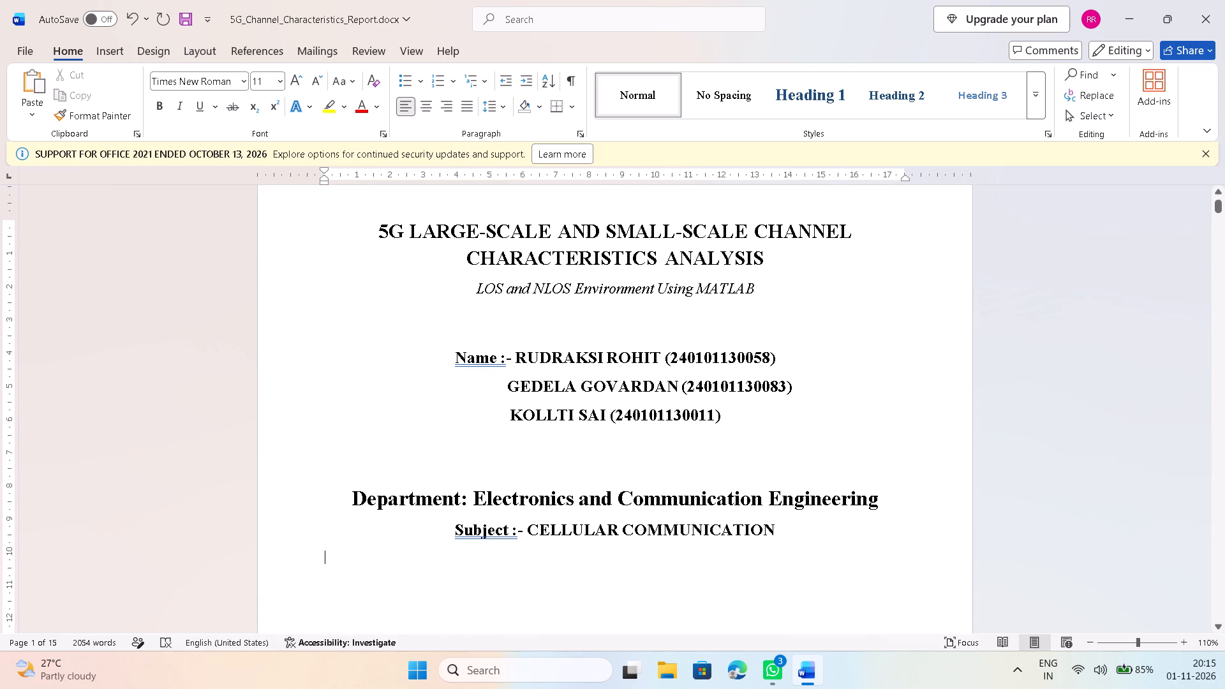
{"action": "scroll", "coordinate": [838, 494], "scroll_direction": "up", "scroll_amount": 1}
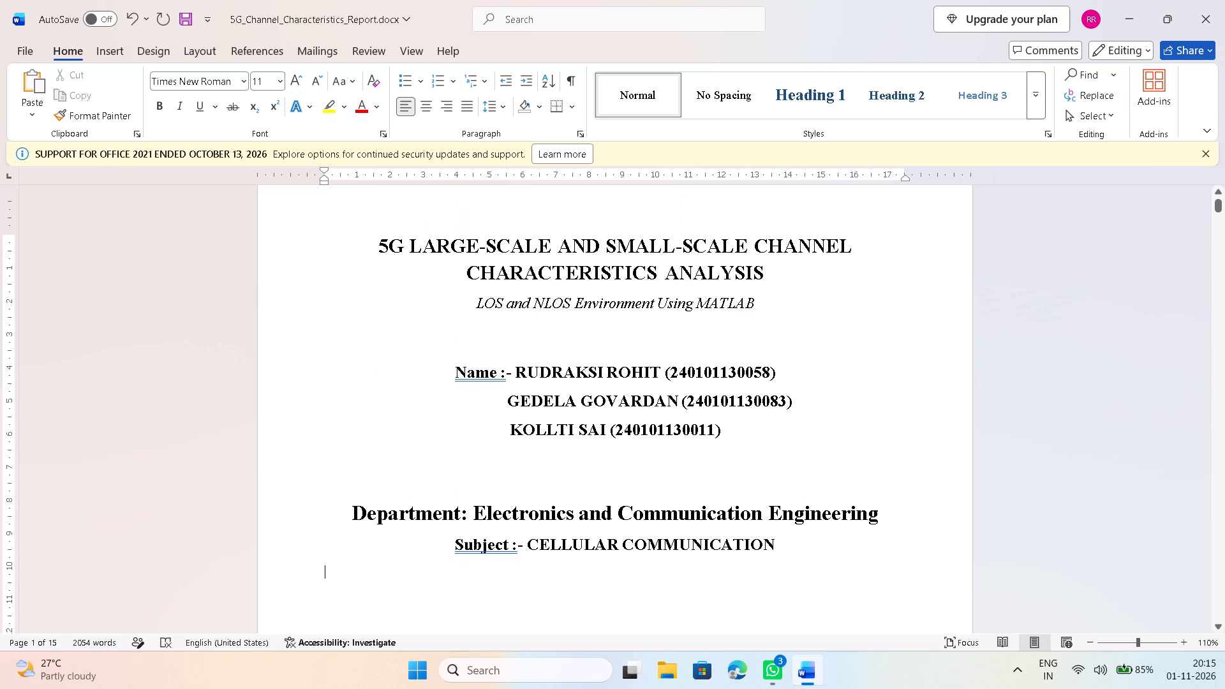
{"action": "scroll", "coordinate": [838, 494], "scroll_direction": "down", "scroll_amount": 3}
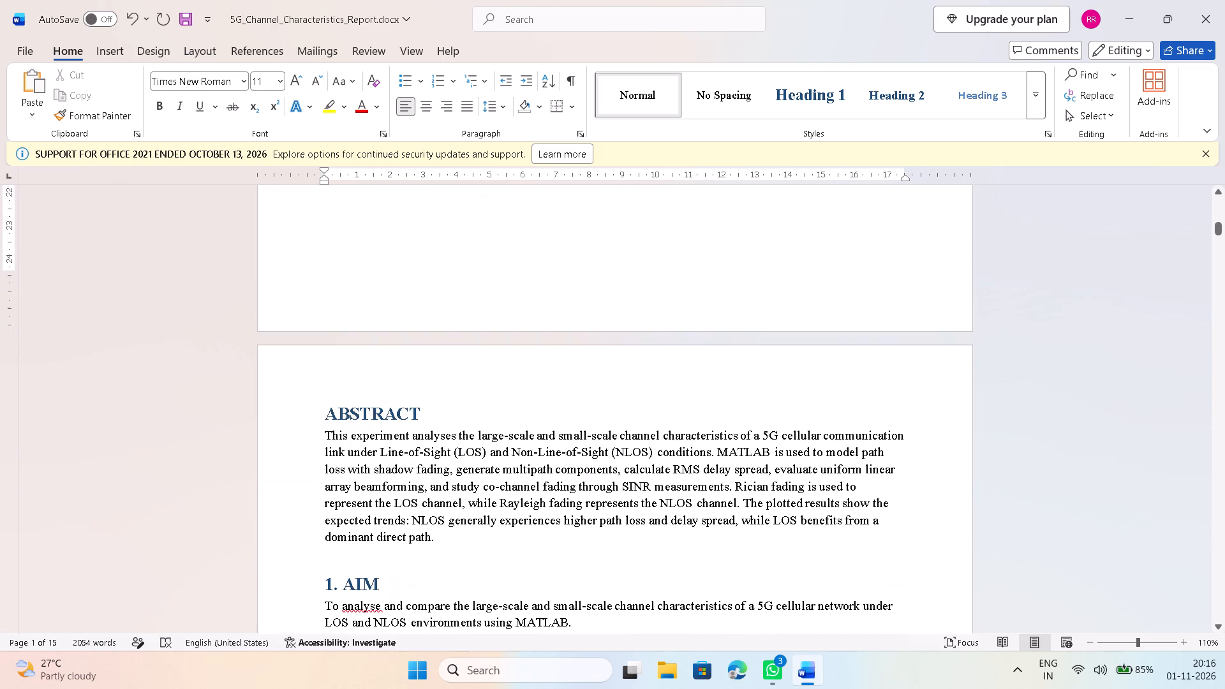
{"action": "scroll", "coordinate": [838, 494], "scroll_direction": "down", "scroll_amount": 4}
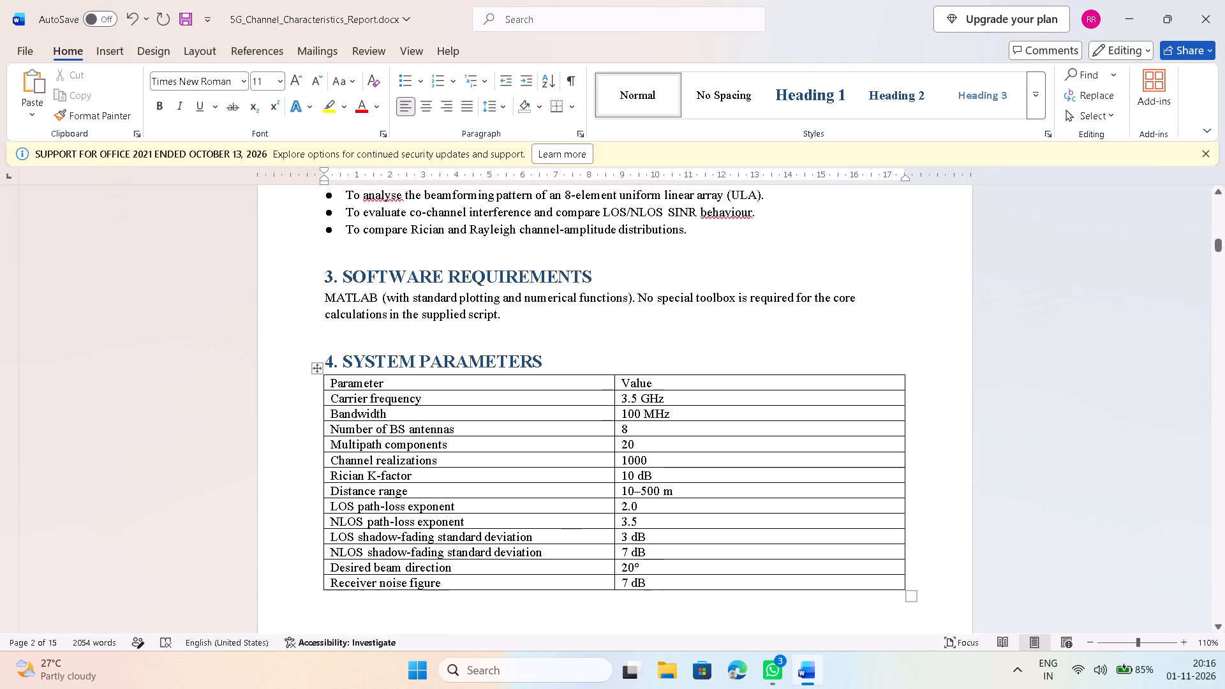
{"action": "scroll", "coordinate": [838, 494], "scroll_direction": "down", "scroll_amount": 7}
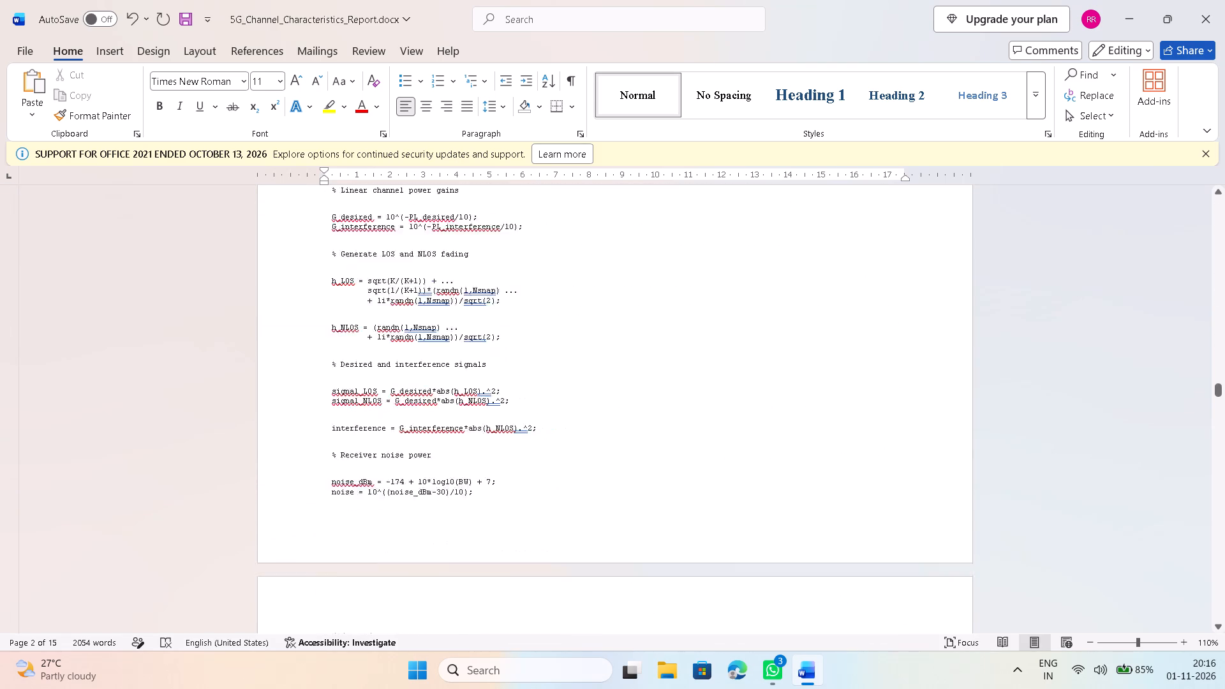
{"action": "scroll", "coordinate": [838, 494], "scroll_direction": "down", "scroll_amount": 9}
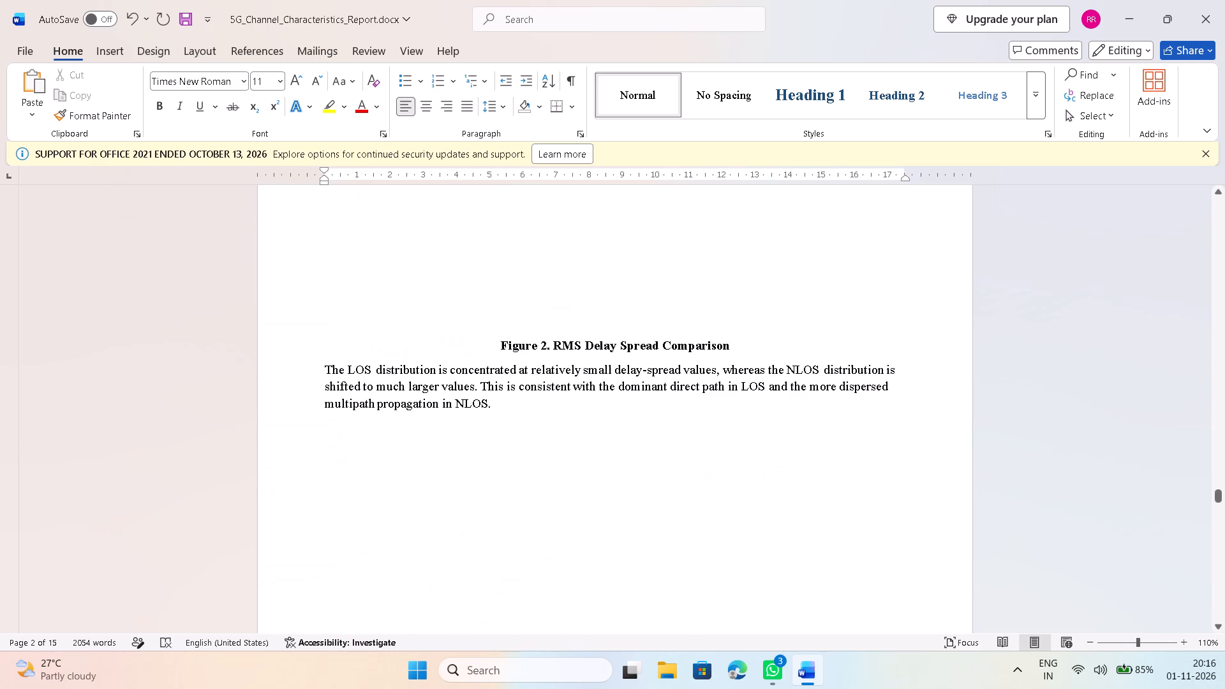
{"action": "scroll", "coordinate": [838, 494], "scroll_direction": "up", "scroll_amount": 13}
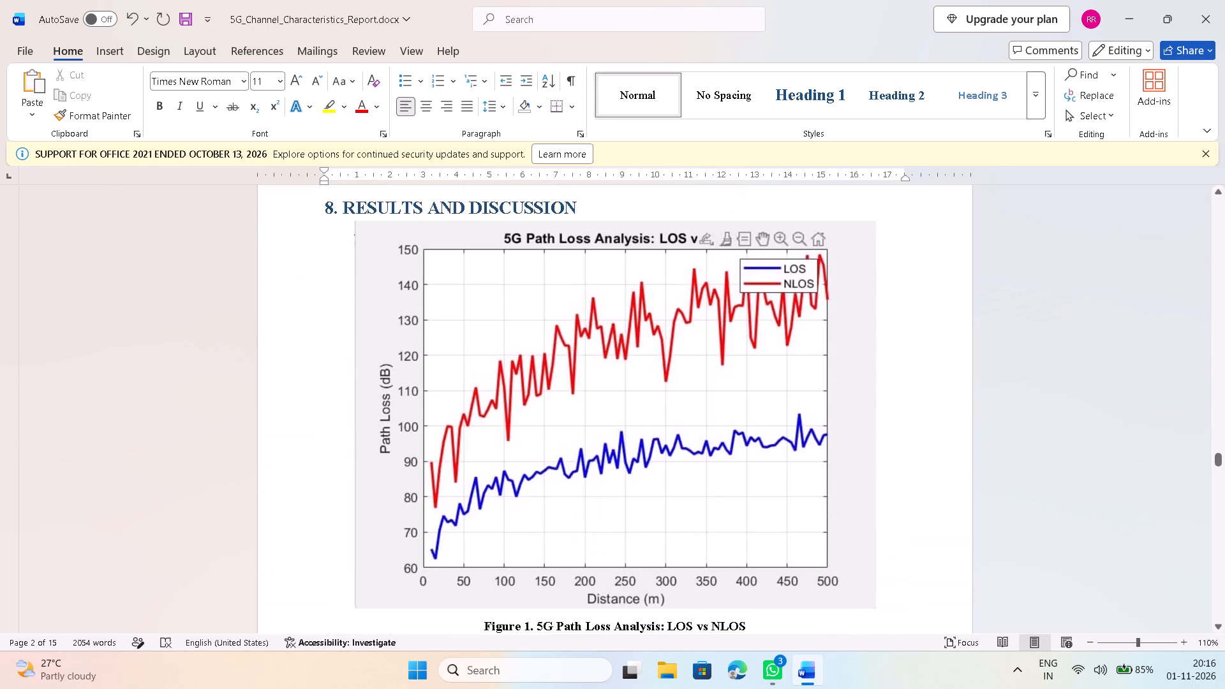
{"action": "scroll", "coordinate": [838, 494], "scroll_direction": "up", "scroll_amount": 12}
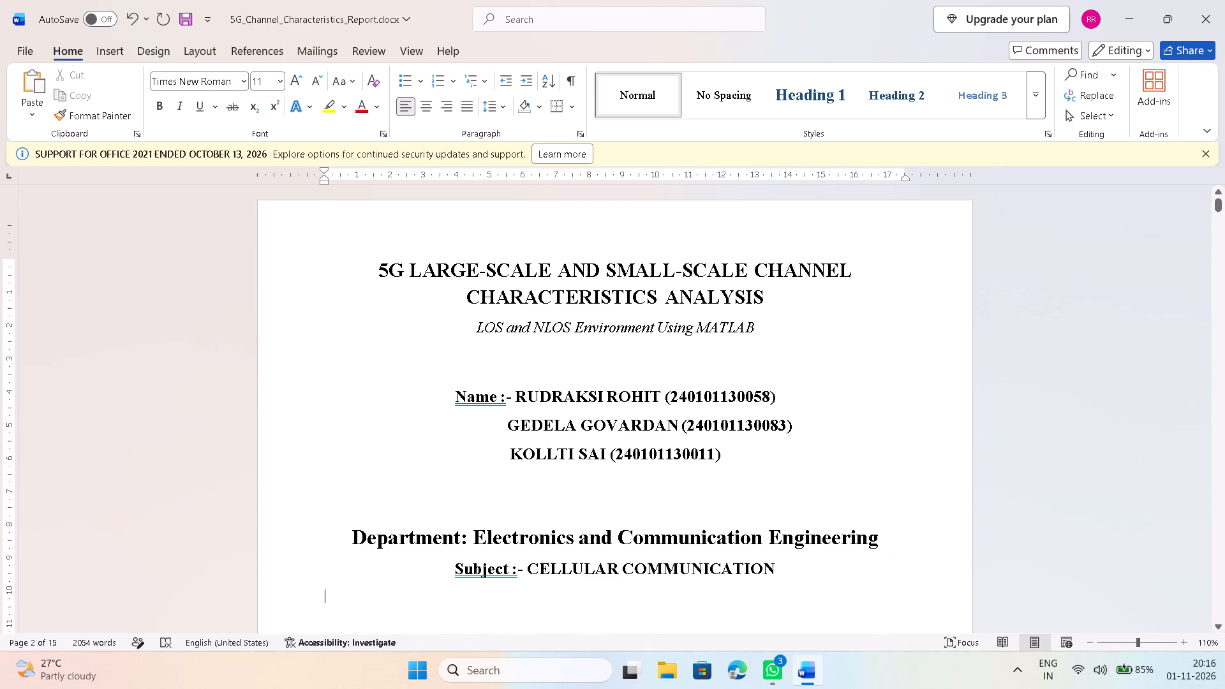
{"action": "scroll", "coordinate": [838, 494], "scroll_direction": "up", "scroll_amount": 3}
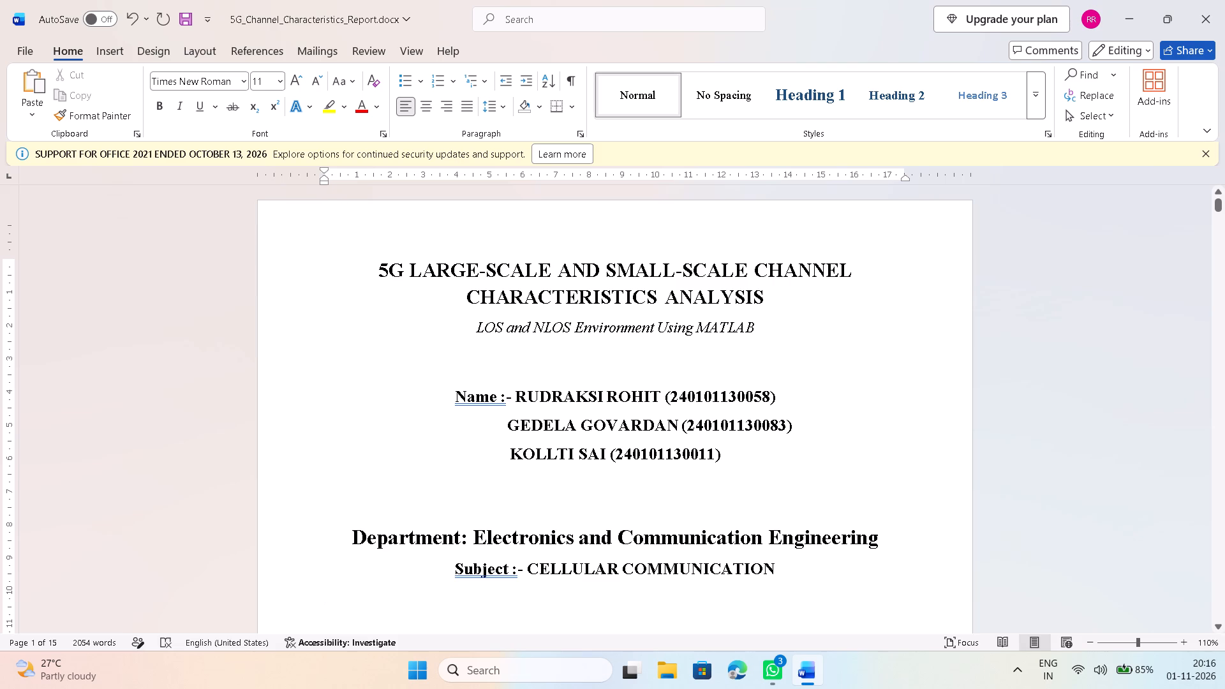
Change the cover page label "Name" to "Names" with a lowercase s.
{"action": "left_click", "coordinate": [498, 397]}
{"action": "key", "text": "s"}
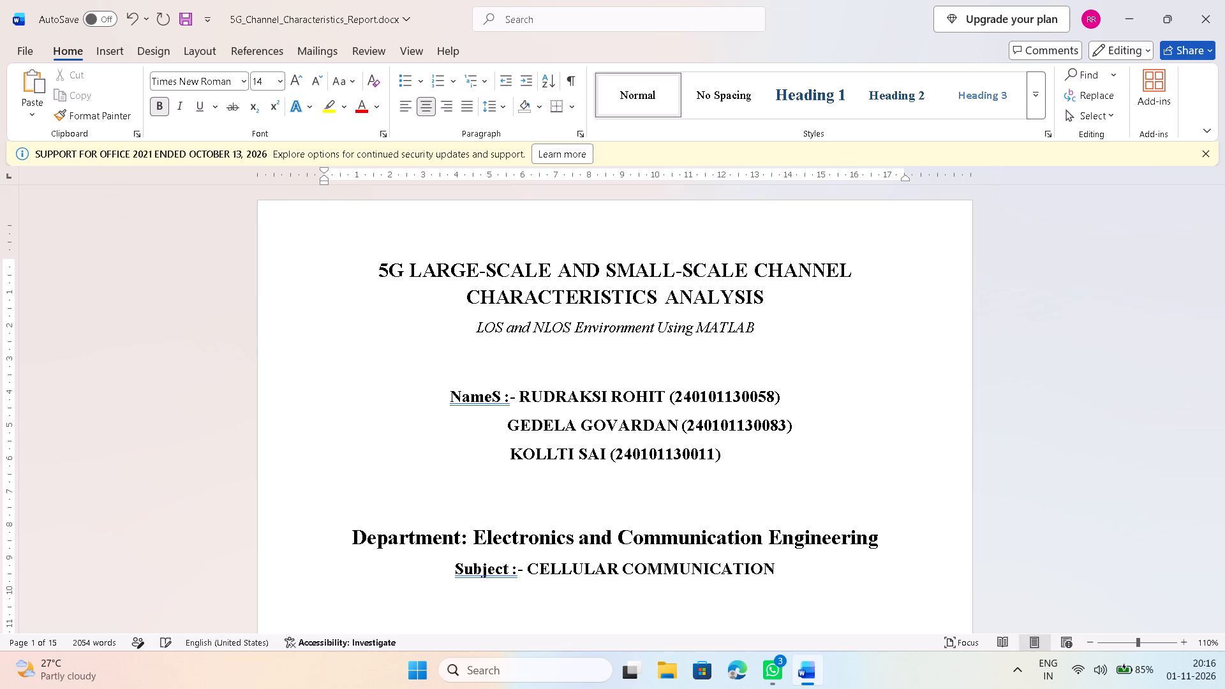
{"action": "key", "text": "BackSpace"}
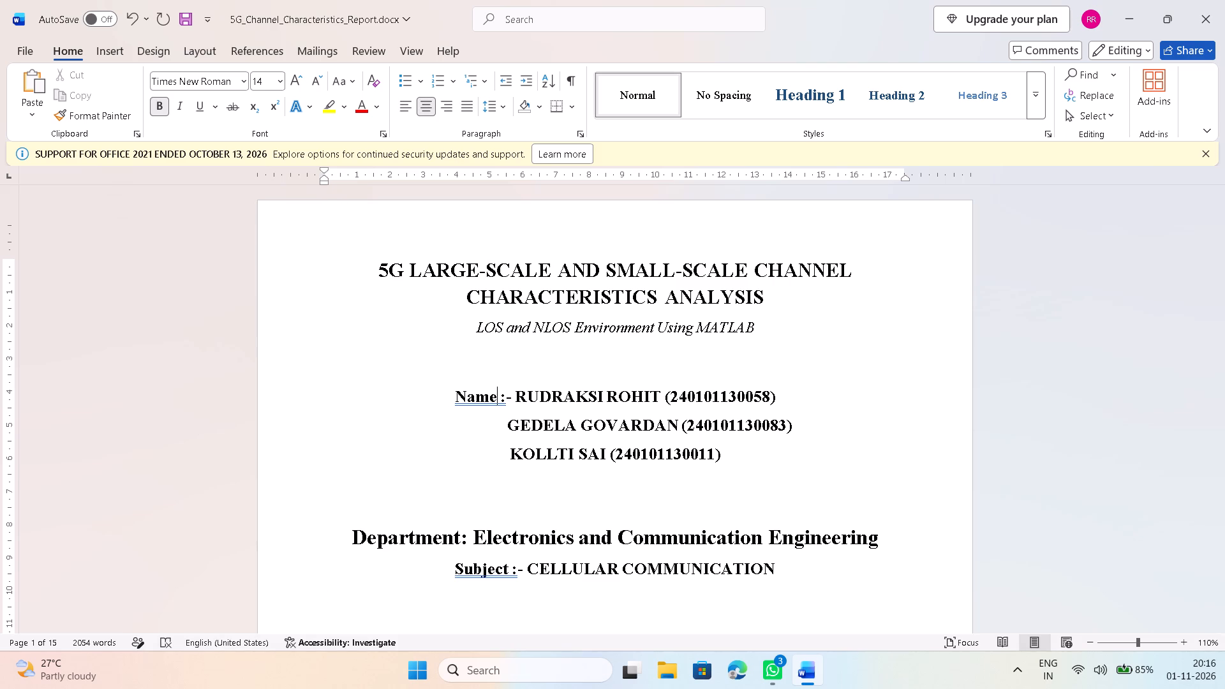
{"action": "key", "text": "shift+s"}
{"action": "key", "text": "BackSpace"}
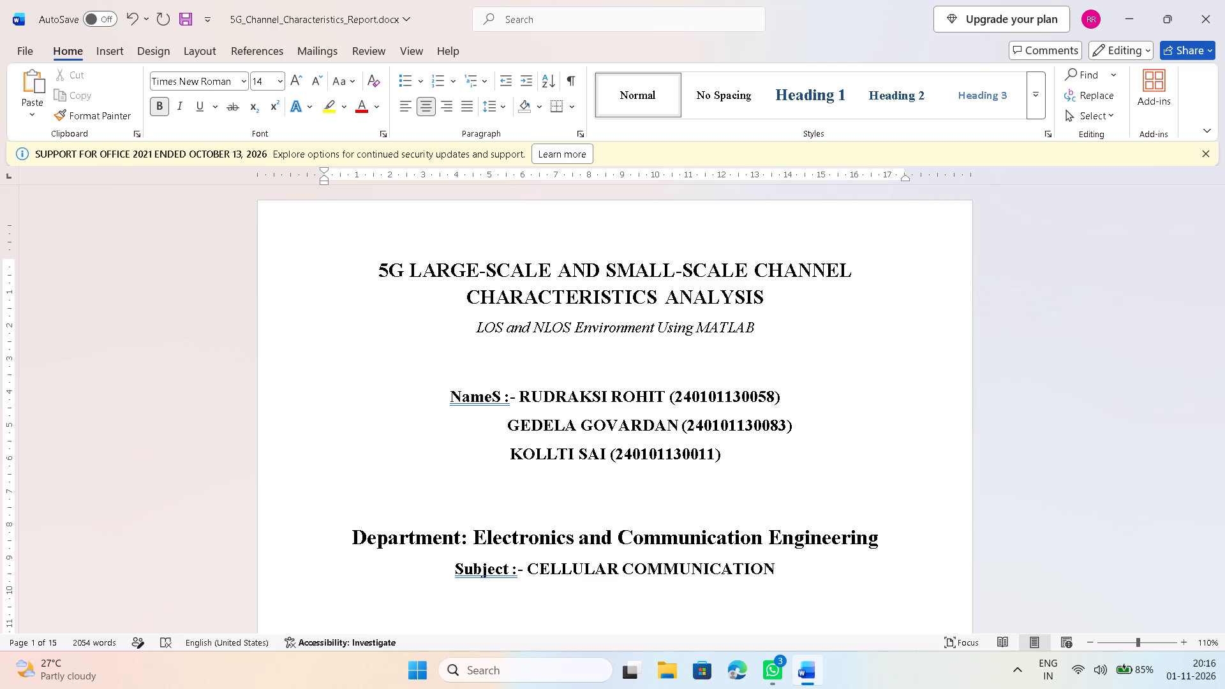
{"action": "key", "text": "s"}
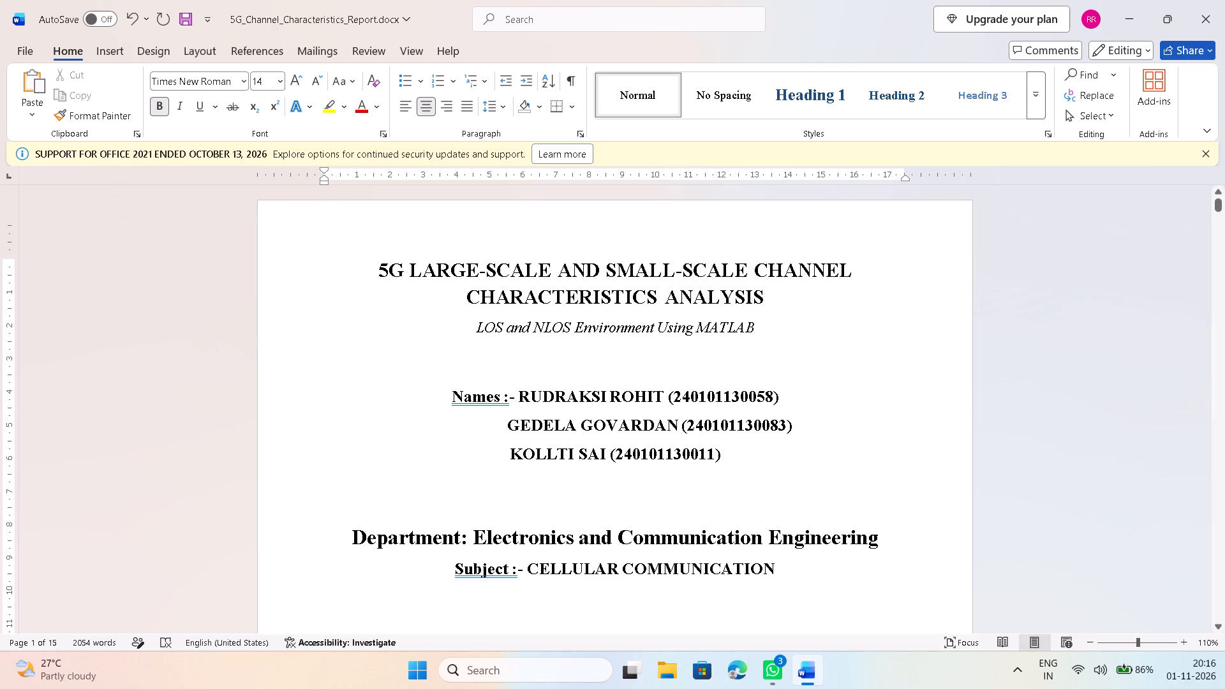
Format the subtitle "LOS and NLOS Environment Using MATLAB" as bold at 14 pt, keeping its italics.
{"action": "left_click_drag", "start_coordinate": [757, 331], "coordinate": [508, 320]}
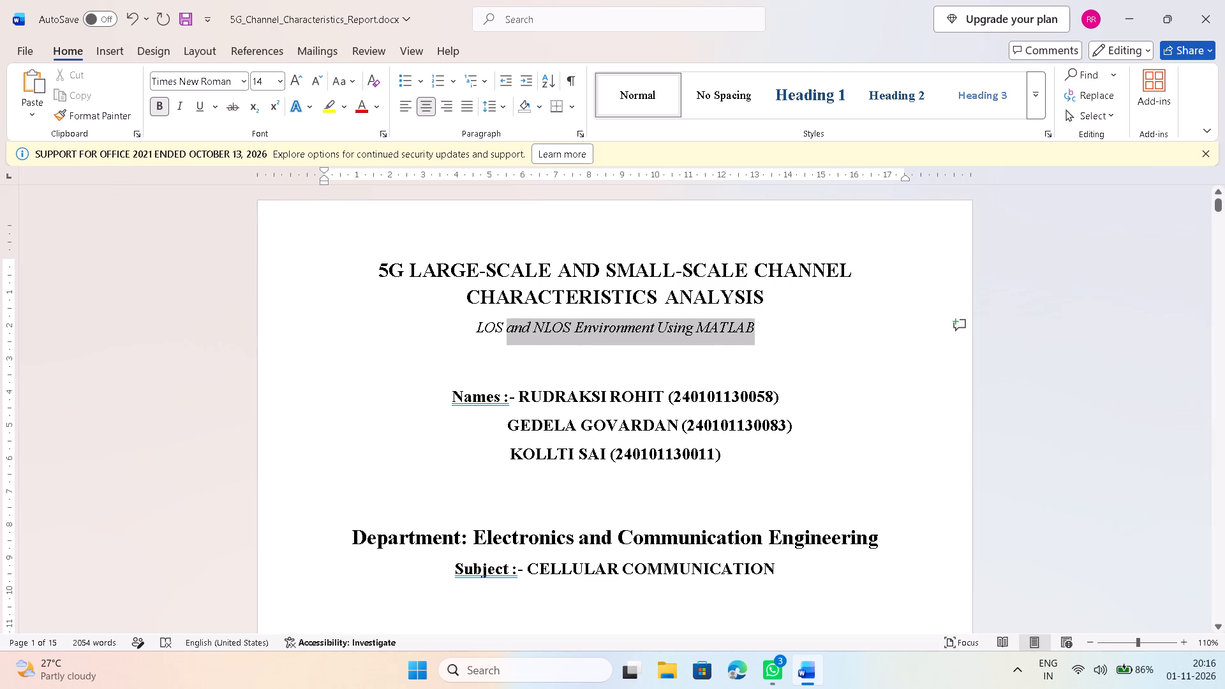
{"action": "left_click_drag", "start_coordinate": [508, 320], "coordinate": [471, 322]}
{"action": "left_click", "coordinate": [484, 304]}
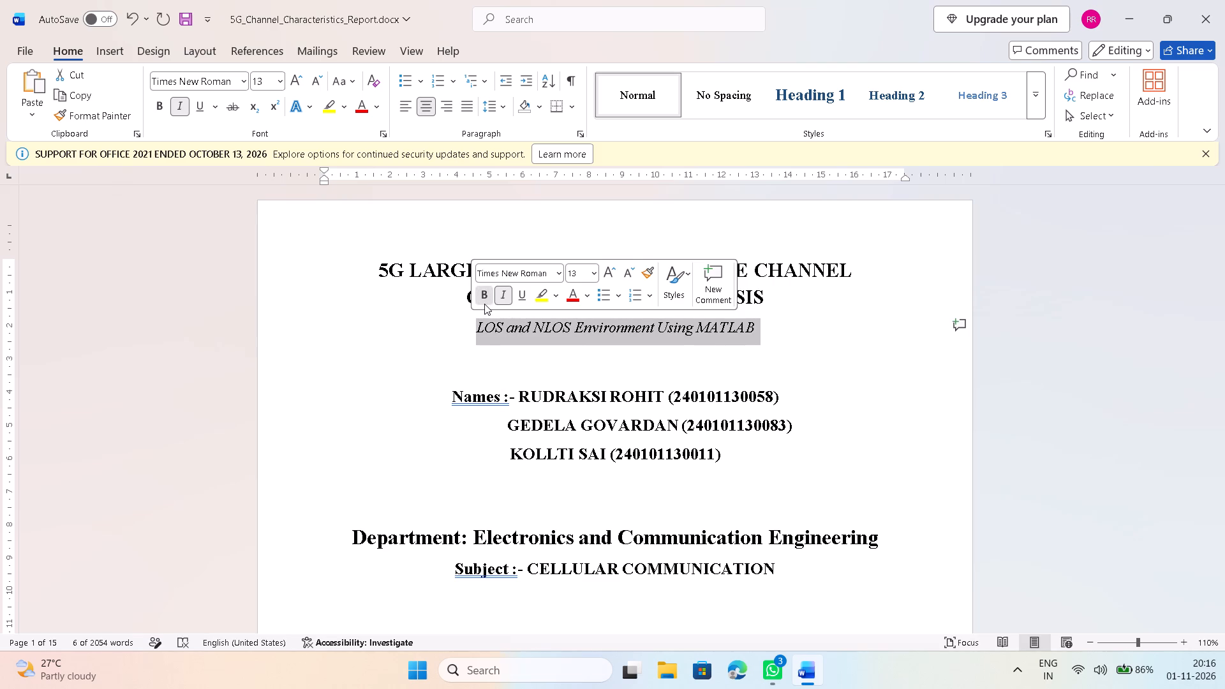
{"action": "left_click", "coordinate": [591, 271]}
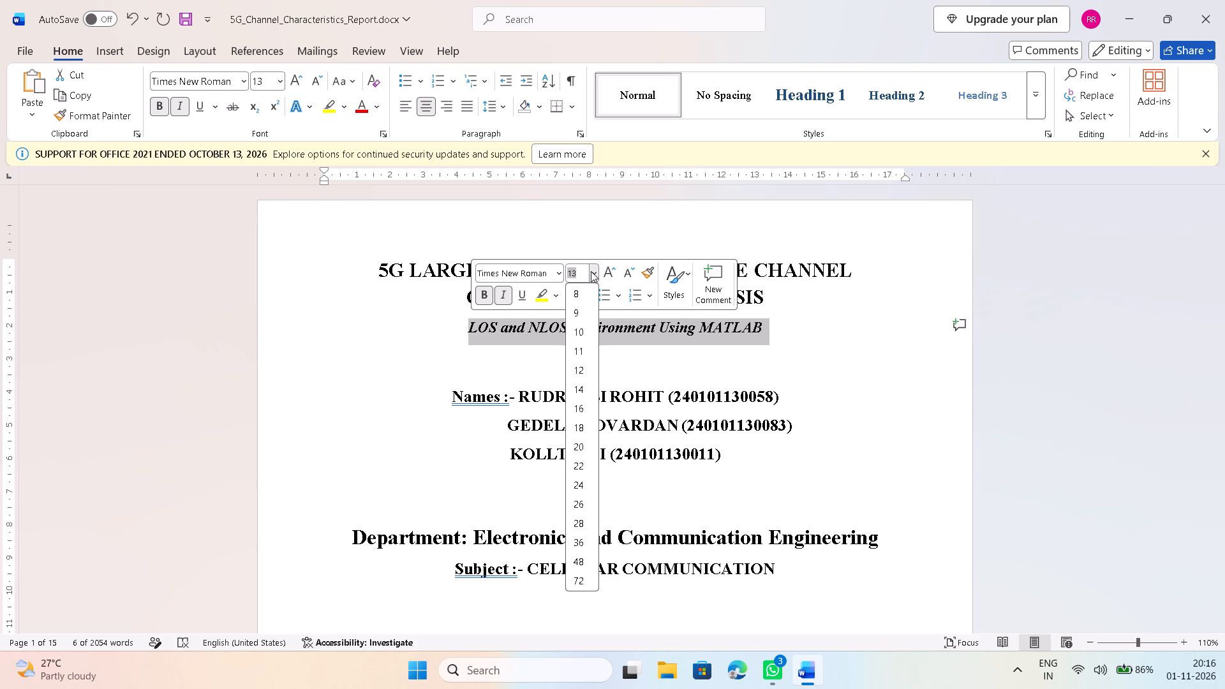
{"action": "left_click", "coordinate": [586, 389]}
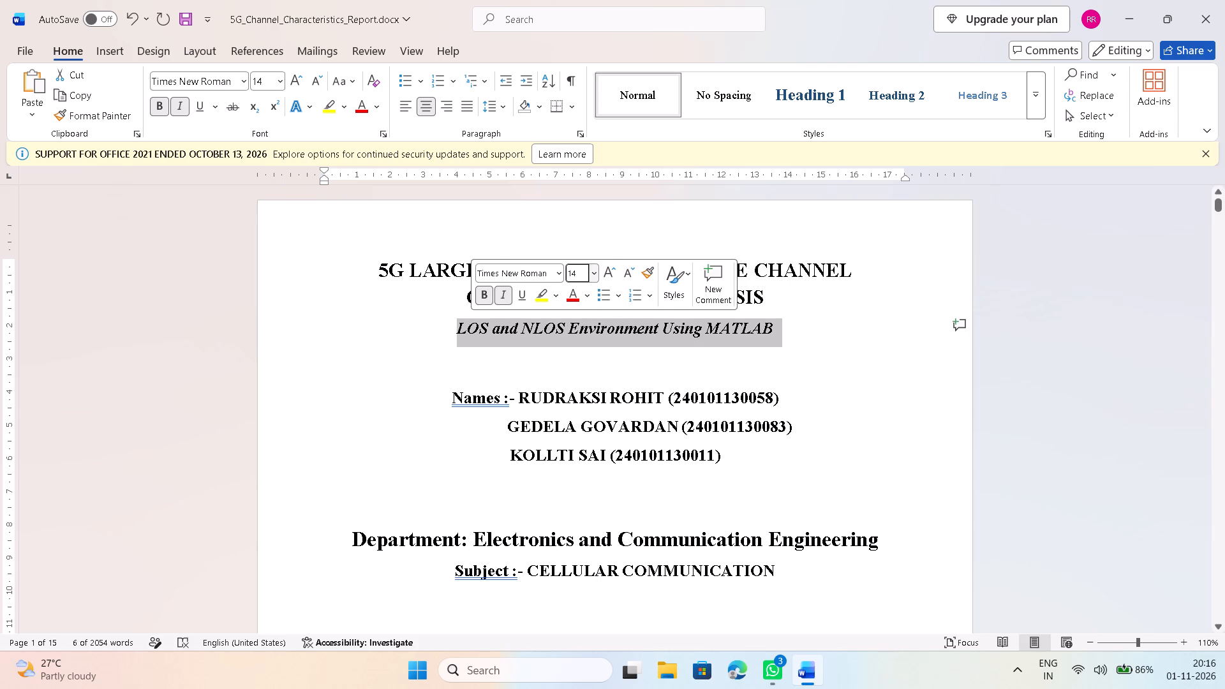
{"action": "left_click", "coordinate": [789, 373]}
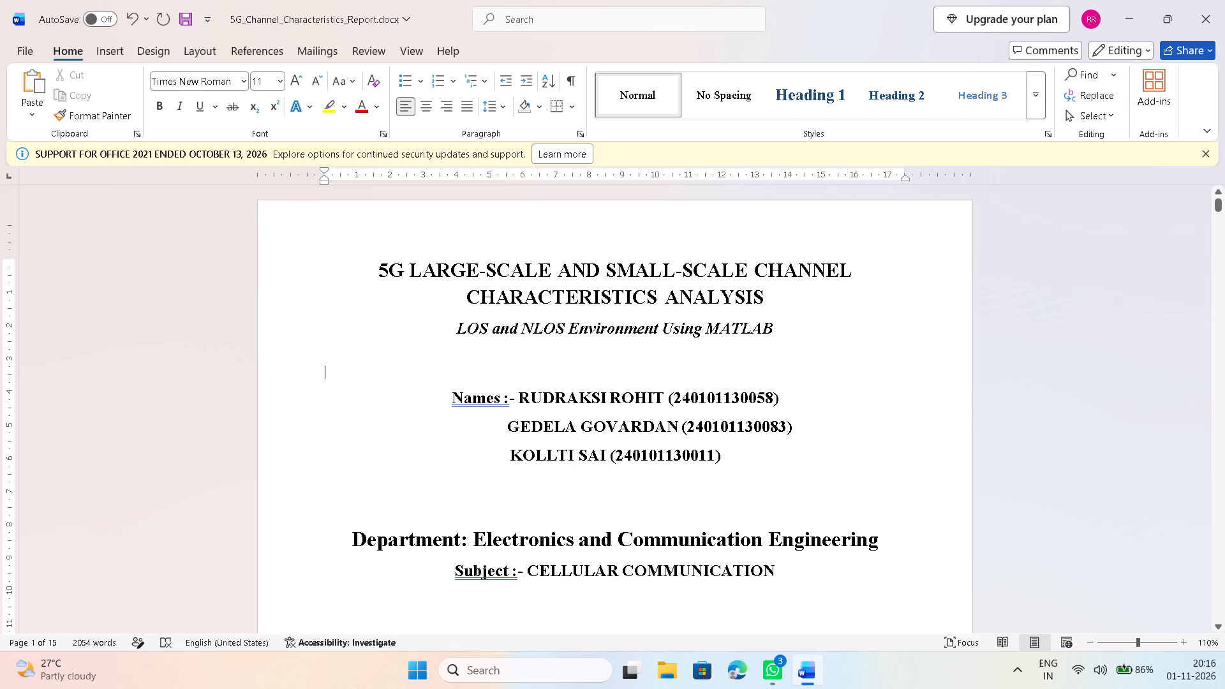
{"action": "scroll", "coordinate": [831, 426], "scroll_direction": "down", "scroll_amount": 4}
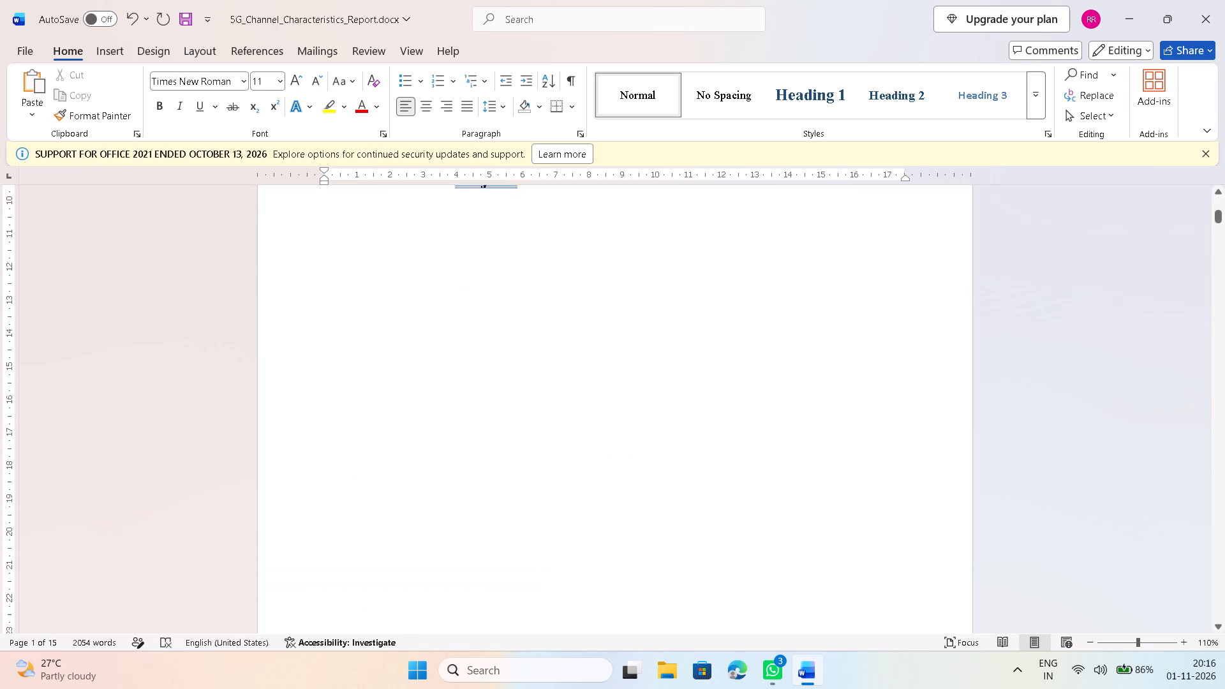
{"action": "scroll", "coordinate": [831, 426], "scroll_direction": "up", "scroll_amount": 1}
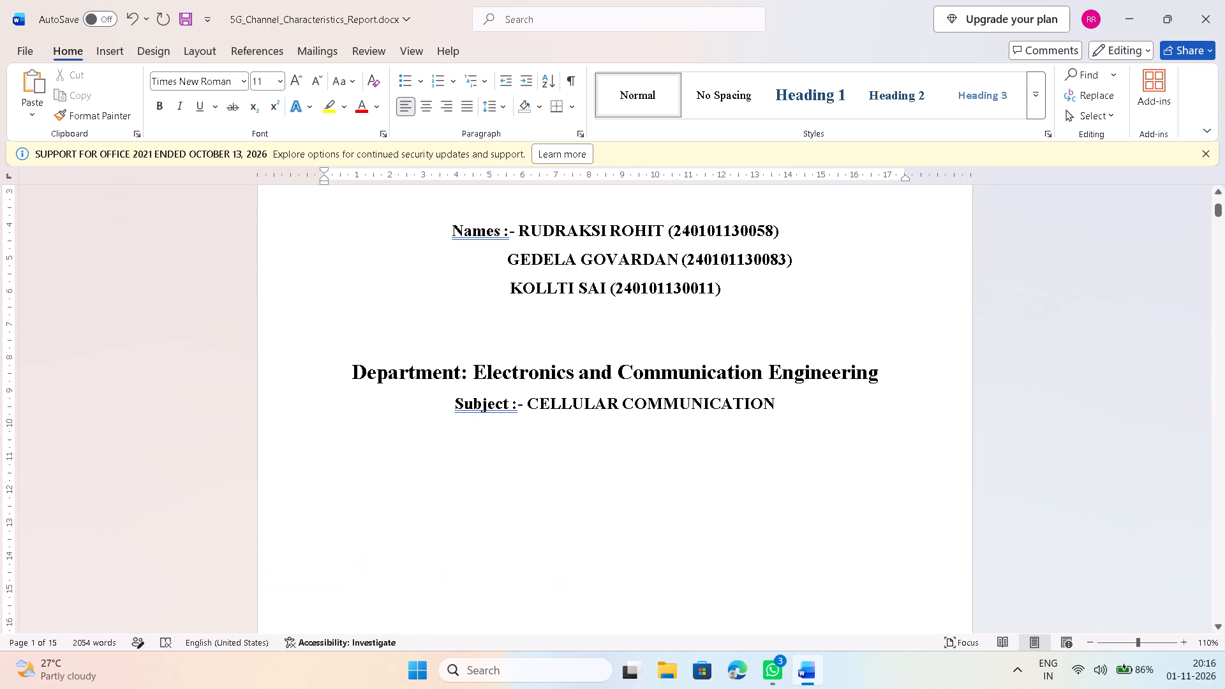
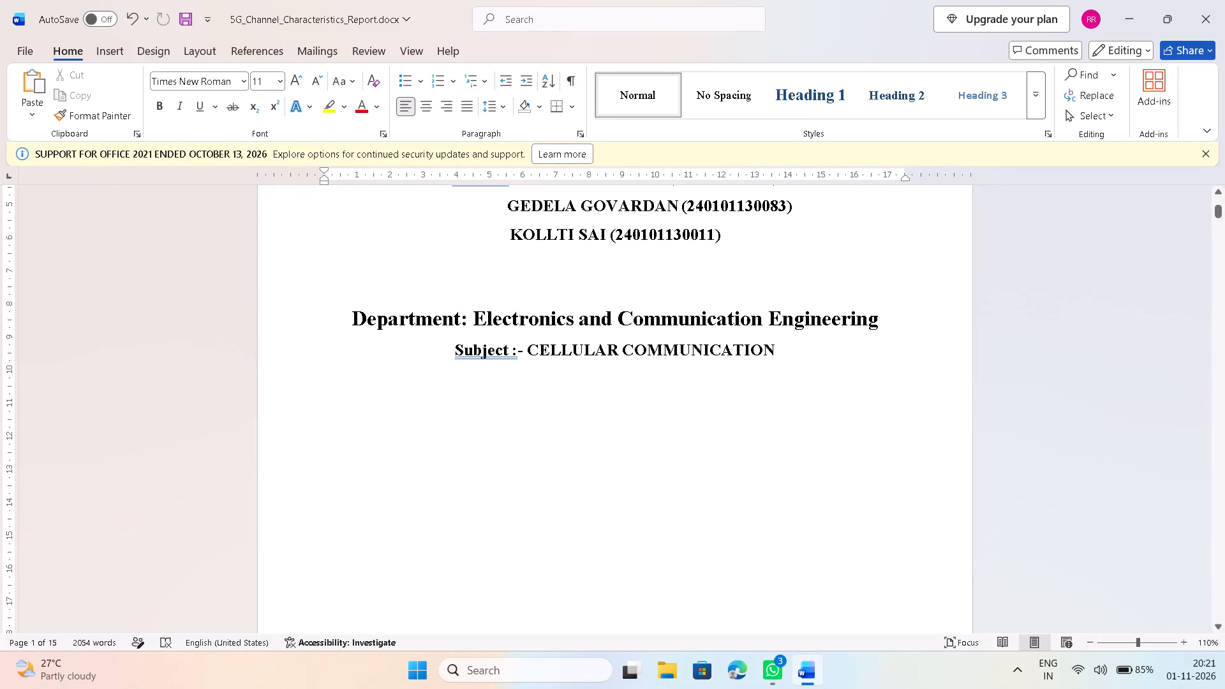
Insert an extra space after the word "Subject" in the cover page's subject line.
{"action": "left_click", "coordinate": [505, 351]}
{"action": "left_click", "coordinate": [508, 351]}
{"action": "key", "text": "space"}
{"action": "left_click", "coordinate": [523, 387]}
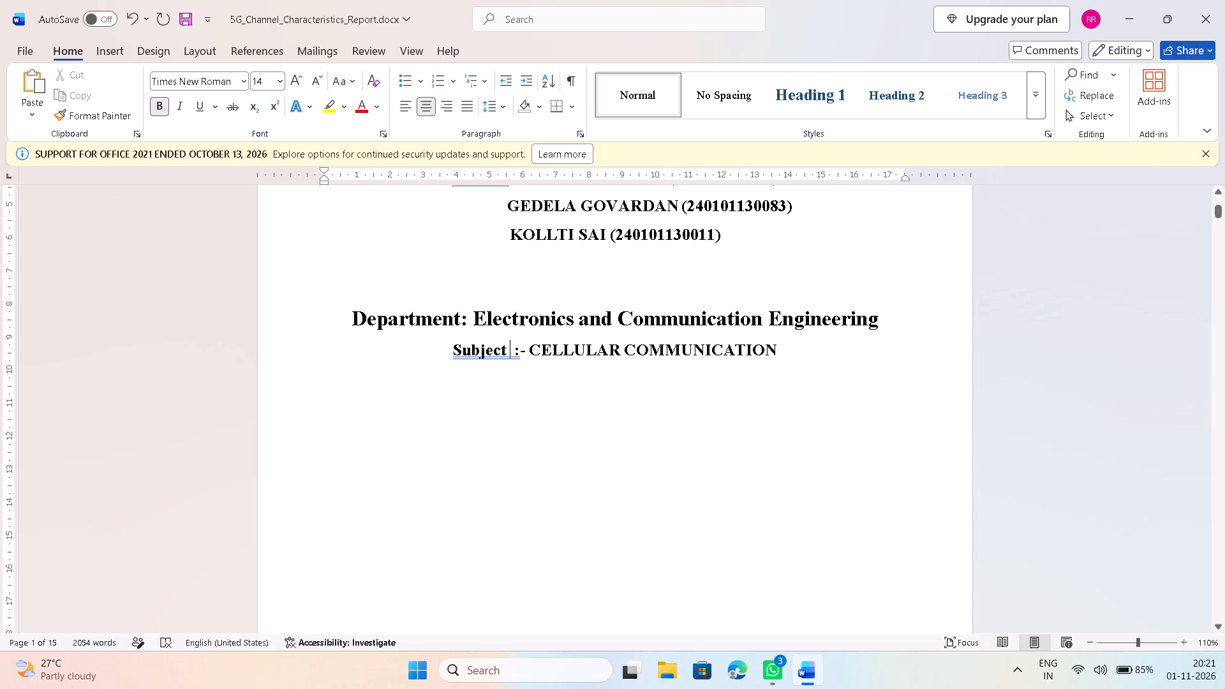
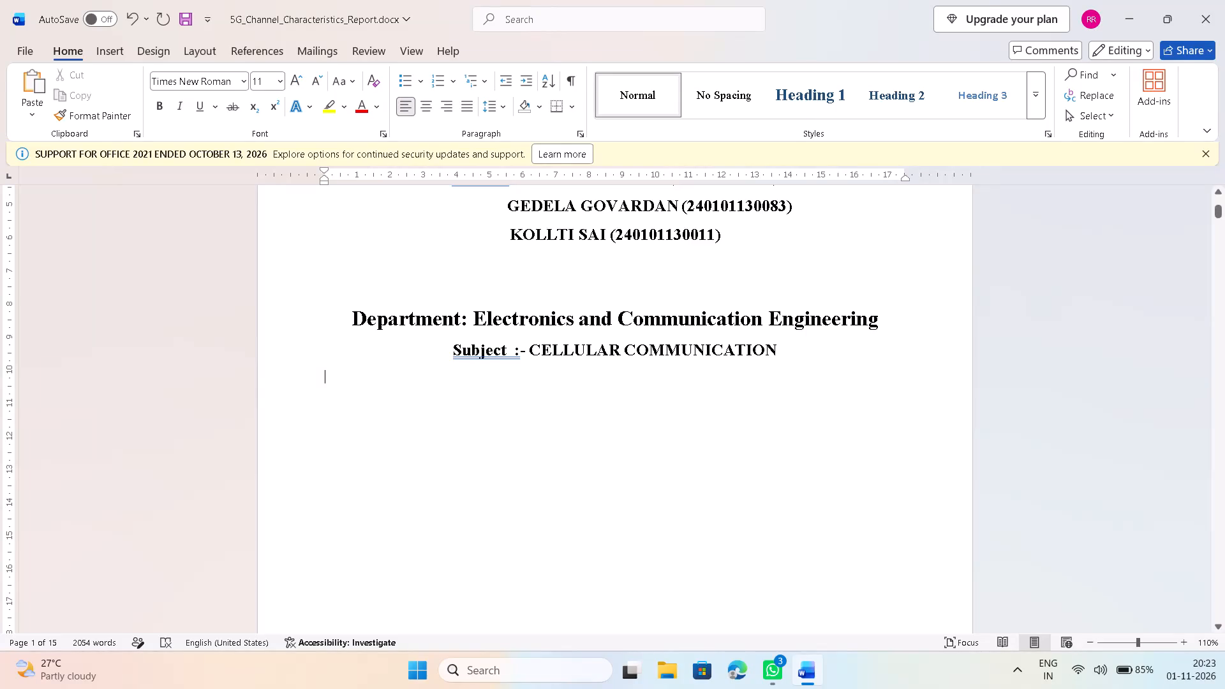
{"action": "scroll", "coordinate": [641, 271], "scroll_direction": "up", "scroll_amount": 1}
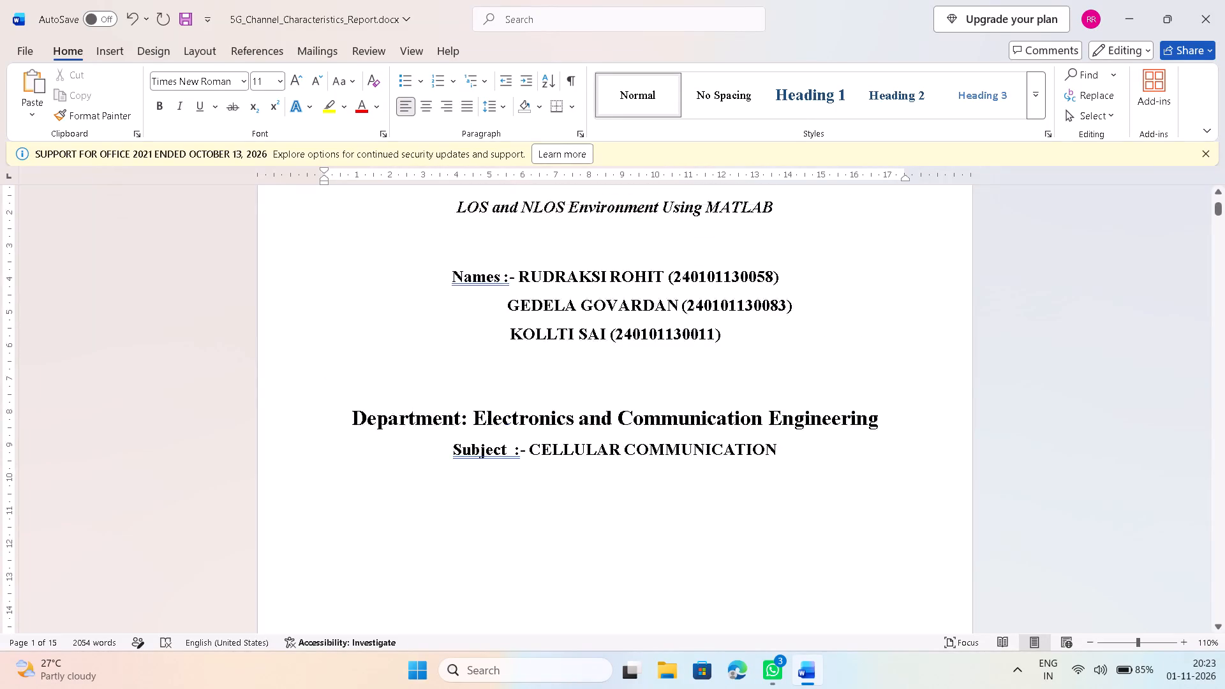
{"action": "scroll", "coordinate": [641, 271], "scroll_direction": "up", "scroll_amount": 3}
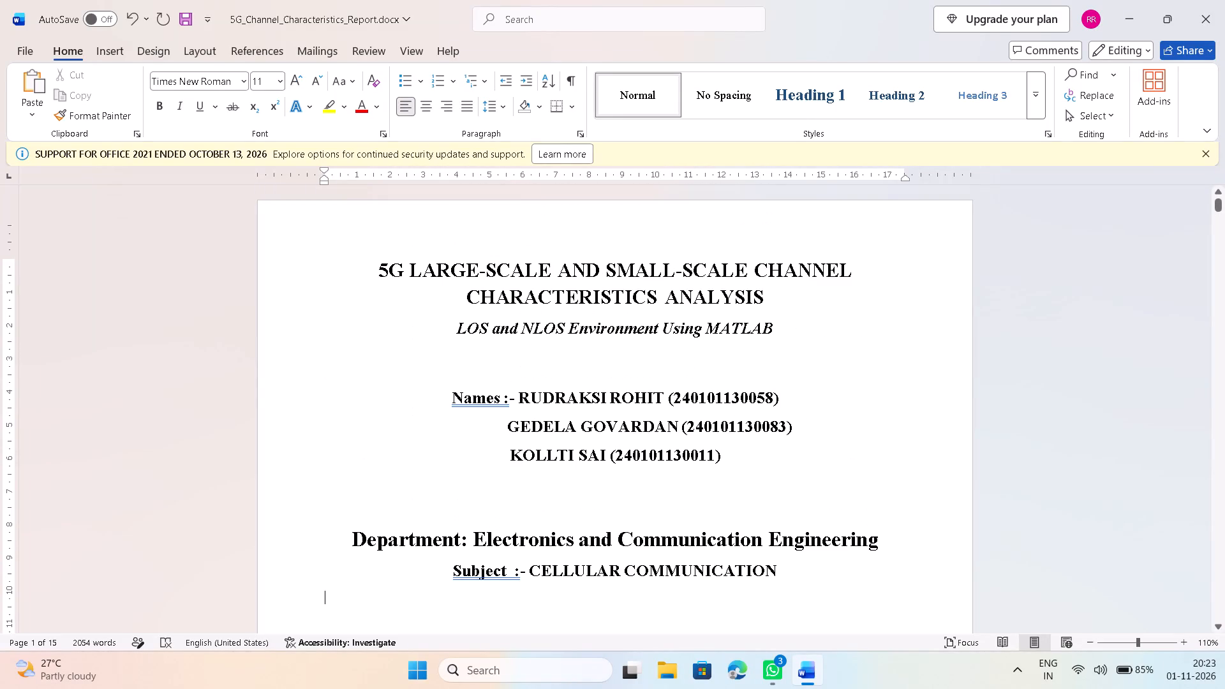
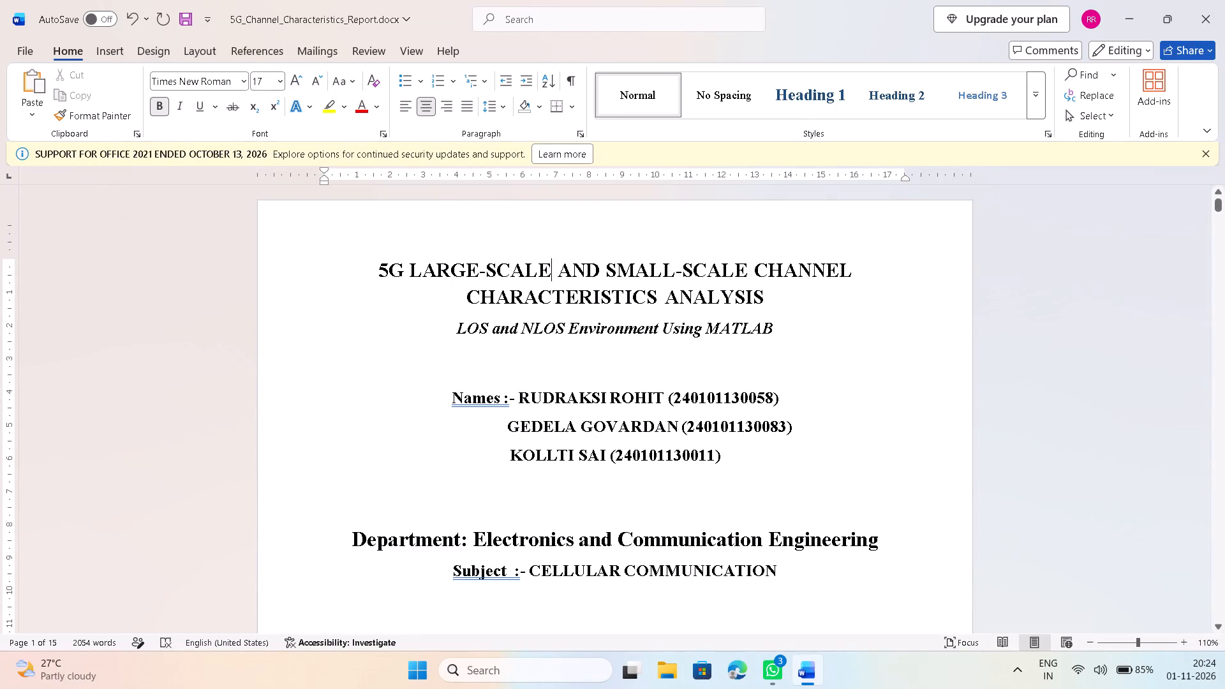
Paste the copied "EXPT NO:-10(CC)" experiment title and parameter text at the start of the cover page, directly before the main title.
{"action": "left_click", "coordinate": [371, 268]}
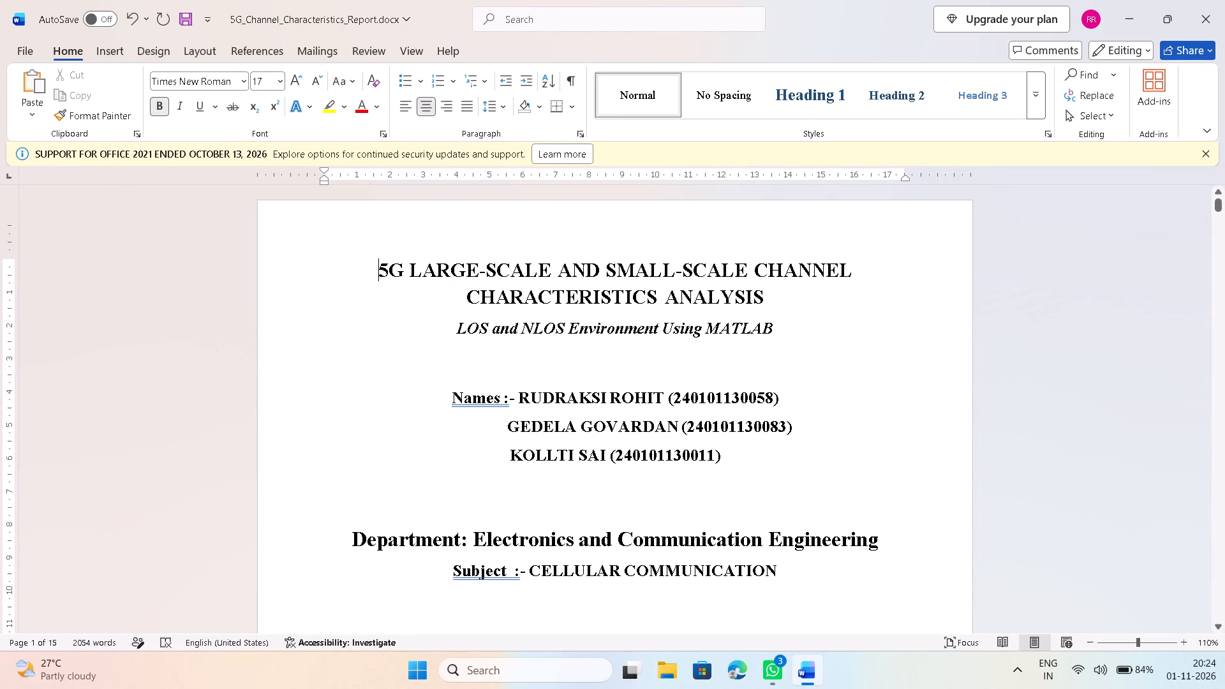
{"action": "left_click", "coordinate": [406, 232]}
{"action": "key", "text": "Left"}
{"action": "key", "text": "Left"}
{"action": "key", "text": "Up"}
{"action": "key", "text": "ctrl+v"}
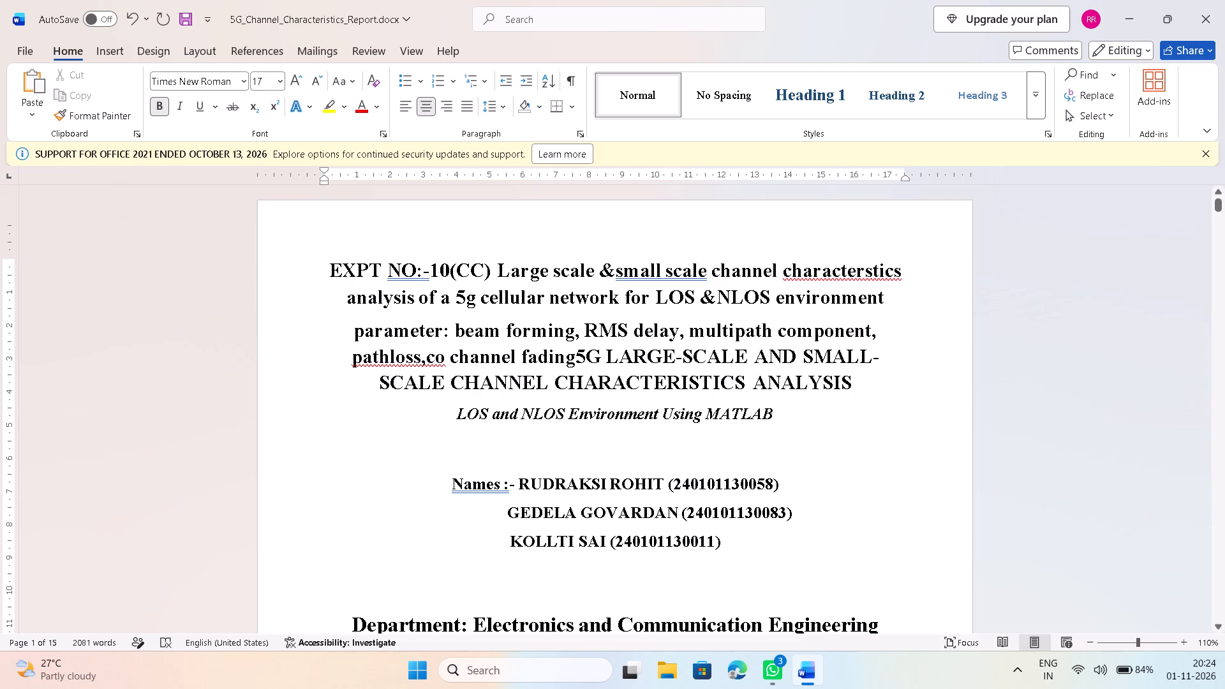
Insert a space between "pathloss," and "co channel" in the cover page title.
{"action": "left_click", "coordinate": [425, 356]}
{"action": "key", "text": "space"}
Delete the "EXPT NO:-10(CC)" prefix from the start of the cover page title.
{"action": "left_click", "coordinate": [492, 268]}
{"action": "key", "text": "BackSpace"}
{"action": "key", "text": "BackSpace"}
{"action": "key", "text": "BackSpace"}
{"action": "key", "text": "BackSpace"}
{"action": "key", "text": "BackSpace"}
{"action": "key", "text": "BackSpace"}
{"action": "key", "text": "BackSpace"}
{"action": "key", "text": "BackSpace"}
{"action": "key", "text": "BackSpace"}
{"action": "key", "text": "BackSpace"}
{"action": "key", "text": "BackSpace"}
{"action": "key", "text": "BackSpace"}
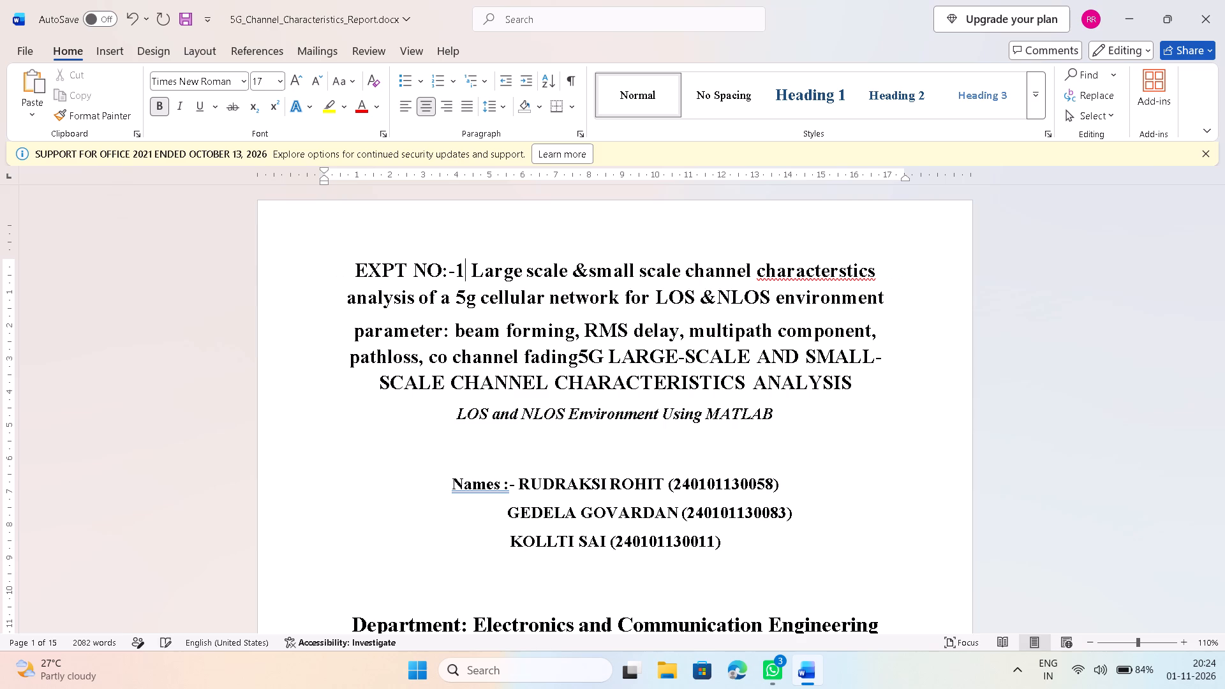
{"action": "key", "text": "BackSpace"}
{"action": "key", "text": "BackSpace"}
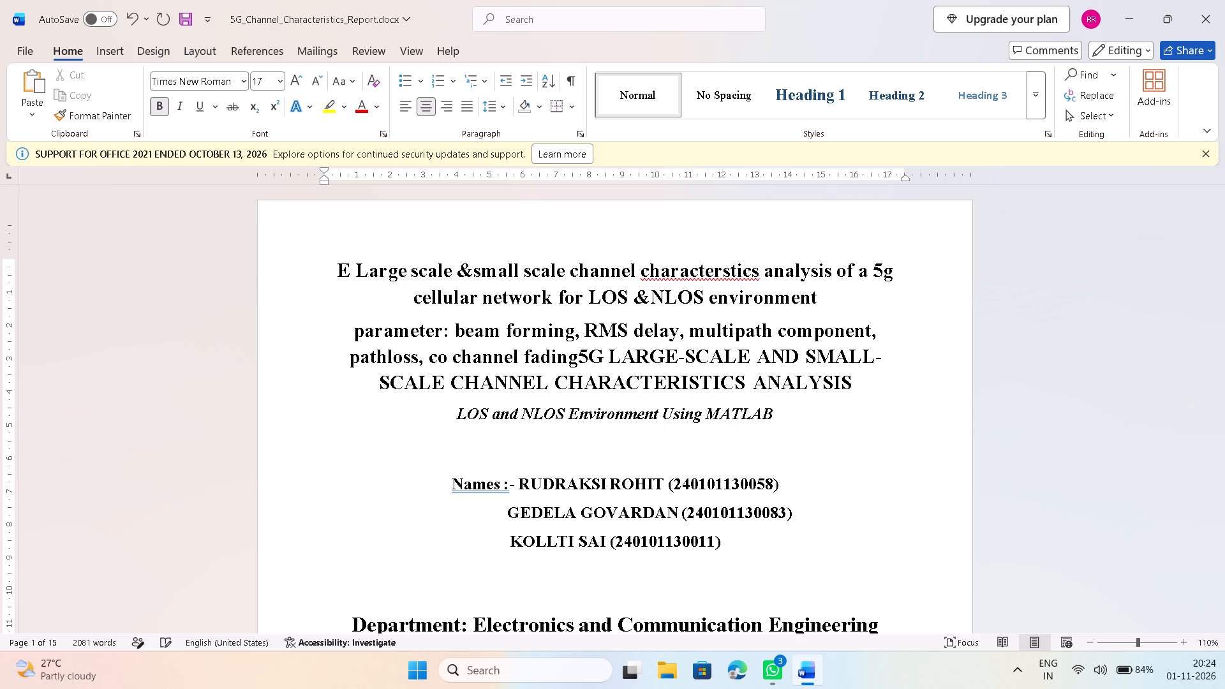
{"action": "key", "text": "BackSpace"}
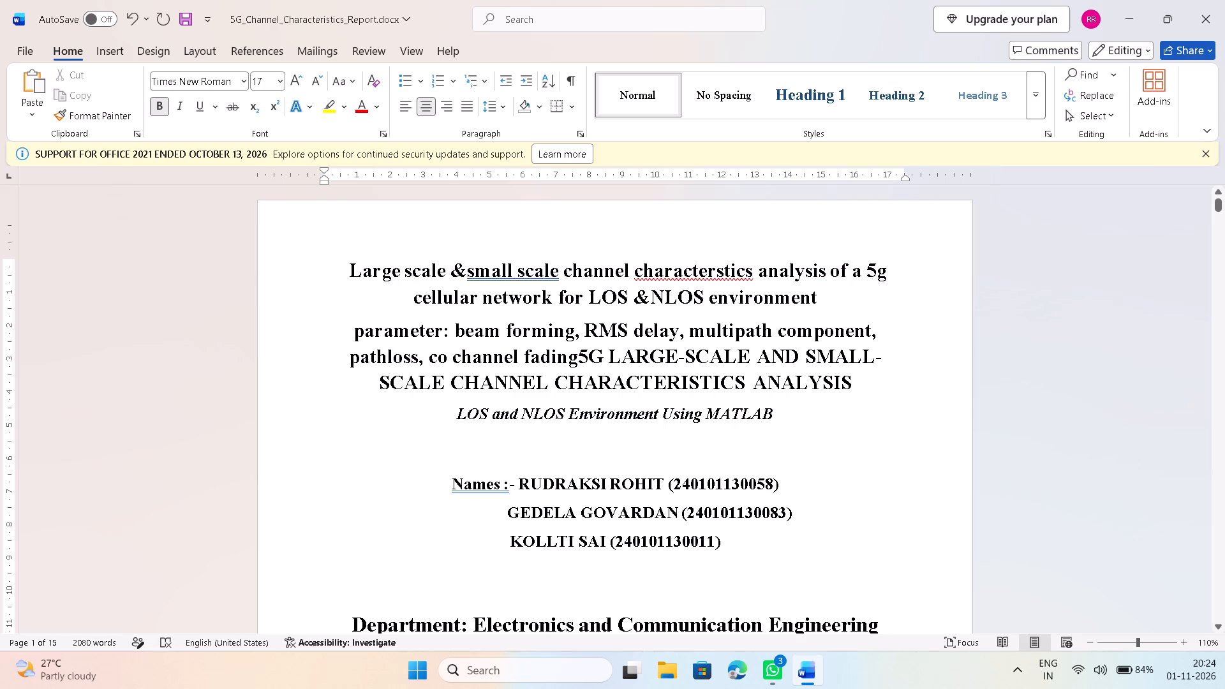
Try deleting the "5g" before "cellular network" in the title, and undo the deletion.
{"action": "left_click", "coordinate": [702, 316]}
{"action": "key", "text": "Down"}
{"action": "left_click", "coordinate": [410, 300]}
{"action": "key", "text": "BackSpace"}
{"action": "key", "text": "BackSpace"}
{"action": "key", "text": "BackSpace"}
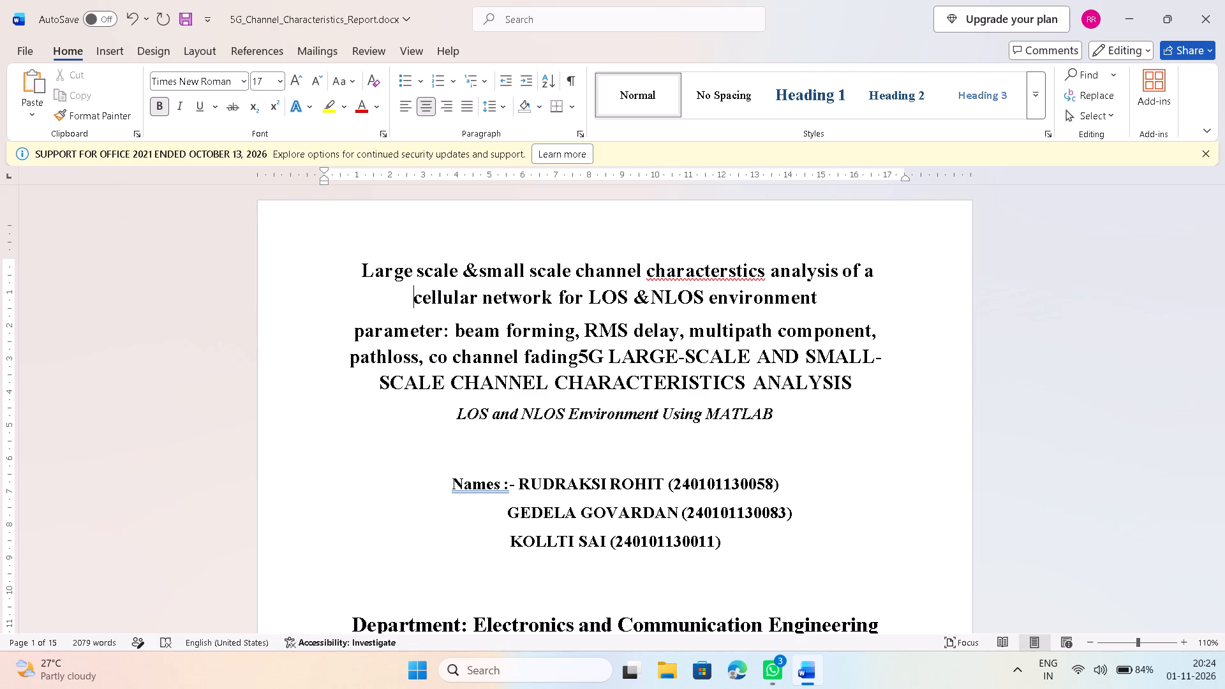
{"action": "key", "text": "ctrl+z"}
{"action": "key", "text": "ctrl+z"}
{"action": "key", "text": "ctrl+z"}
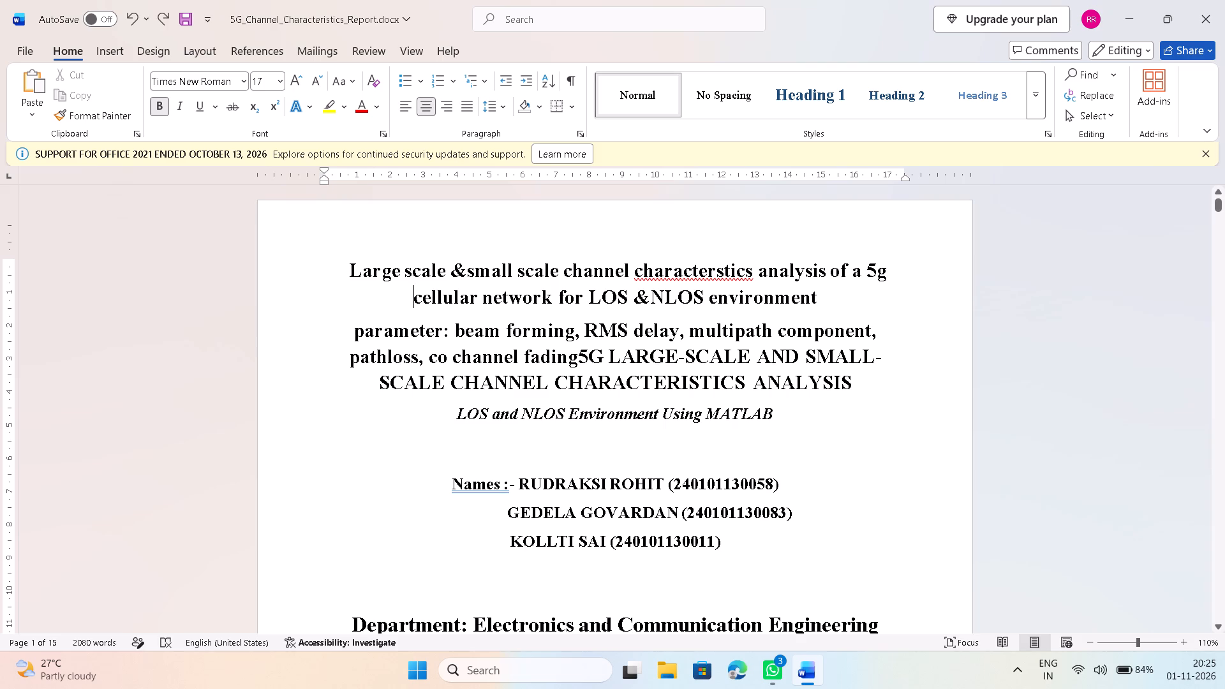
Copy "cellular network for LOS &NLOS environment" from the title and delete it from its place.
{"action": "left_click_drag", "start_coordinate": [824, 301], "coordinate": [665, 304]}
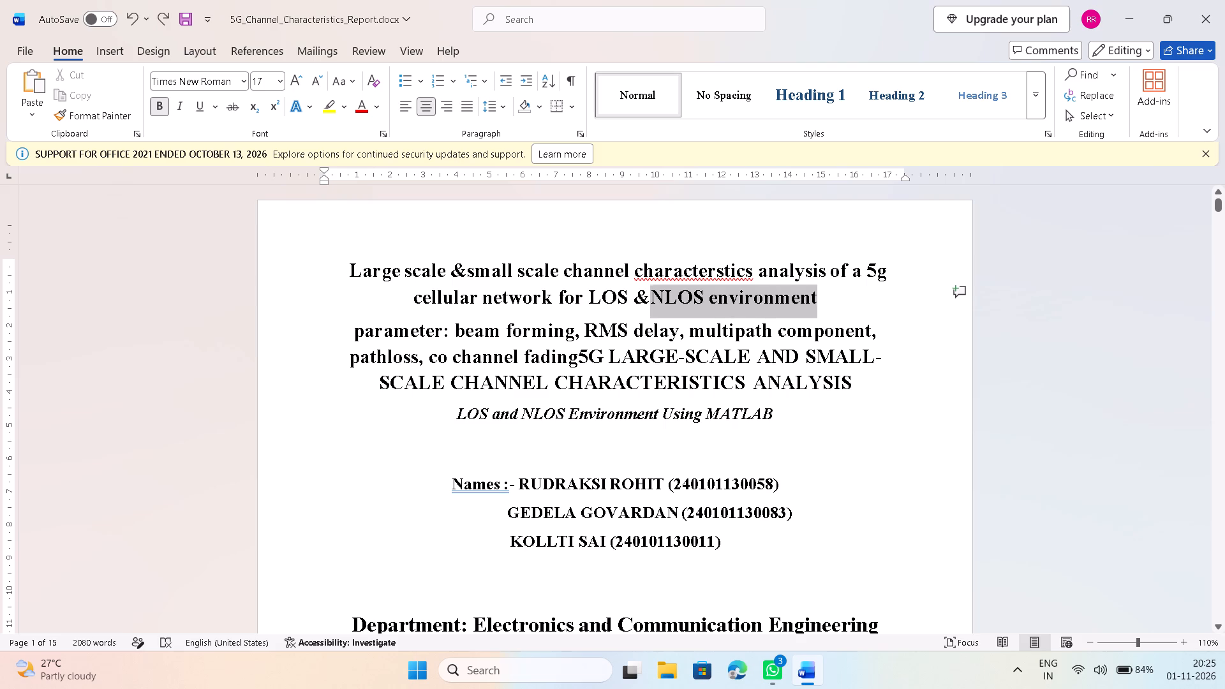
{"action": "left_click_drag", "start_coordinate": [665, 304], "coordinate": [442, 304]}
{"action": "key", "text": "ctrl+c"}
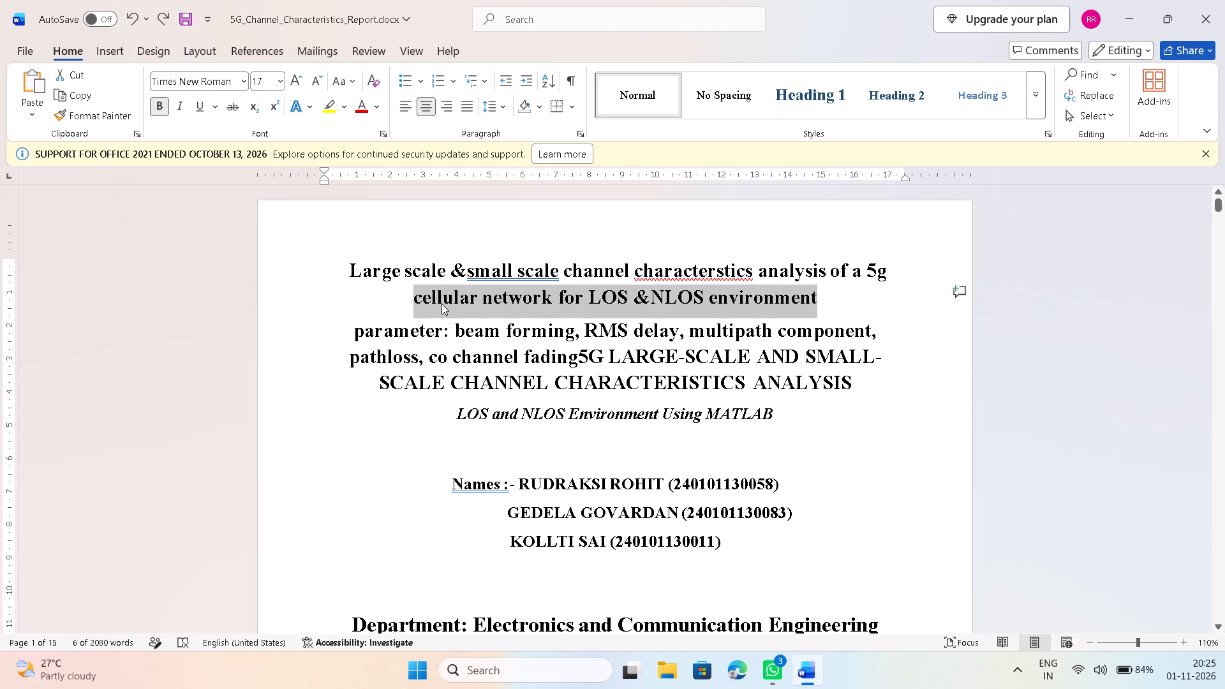
{"action": "key", "text": "Delete"}
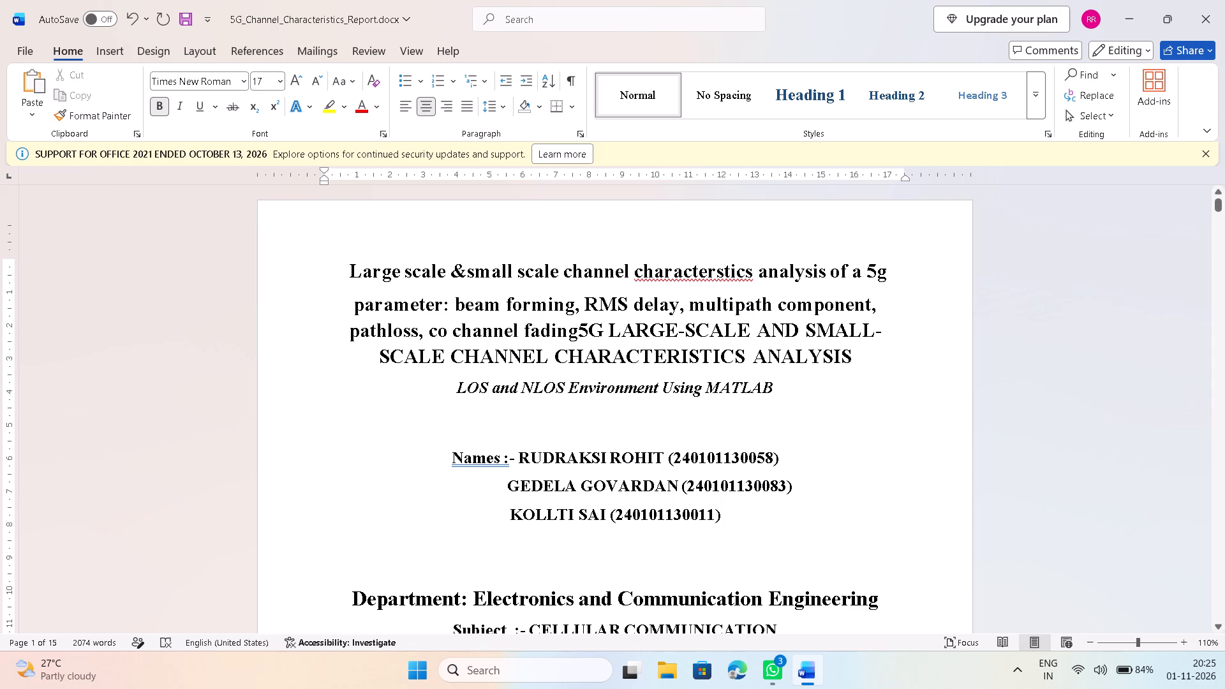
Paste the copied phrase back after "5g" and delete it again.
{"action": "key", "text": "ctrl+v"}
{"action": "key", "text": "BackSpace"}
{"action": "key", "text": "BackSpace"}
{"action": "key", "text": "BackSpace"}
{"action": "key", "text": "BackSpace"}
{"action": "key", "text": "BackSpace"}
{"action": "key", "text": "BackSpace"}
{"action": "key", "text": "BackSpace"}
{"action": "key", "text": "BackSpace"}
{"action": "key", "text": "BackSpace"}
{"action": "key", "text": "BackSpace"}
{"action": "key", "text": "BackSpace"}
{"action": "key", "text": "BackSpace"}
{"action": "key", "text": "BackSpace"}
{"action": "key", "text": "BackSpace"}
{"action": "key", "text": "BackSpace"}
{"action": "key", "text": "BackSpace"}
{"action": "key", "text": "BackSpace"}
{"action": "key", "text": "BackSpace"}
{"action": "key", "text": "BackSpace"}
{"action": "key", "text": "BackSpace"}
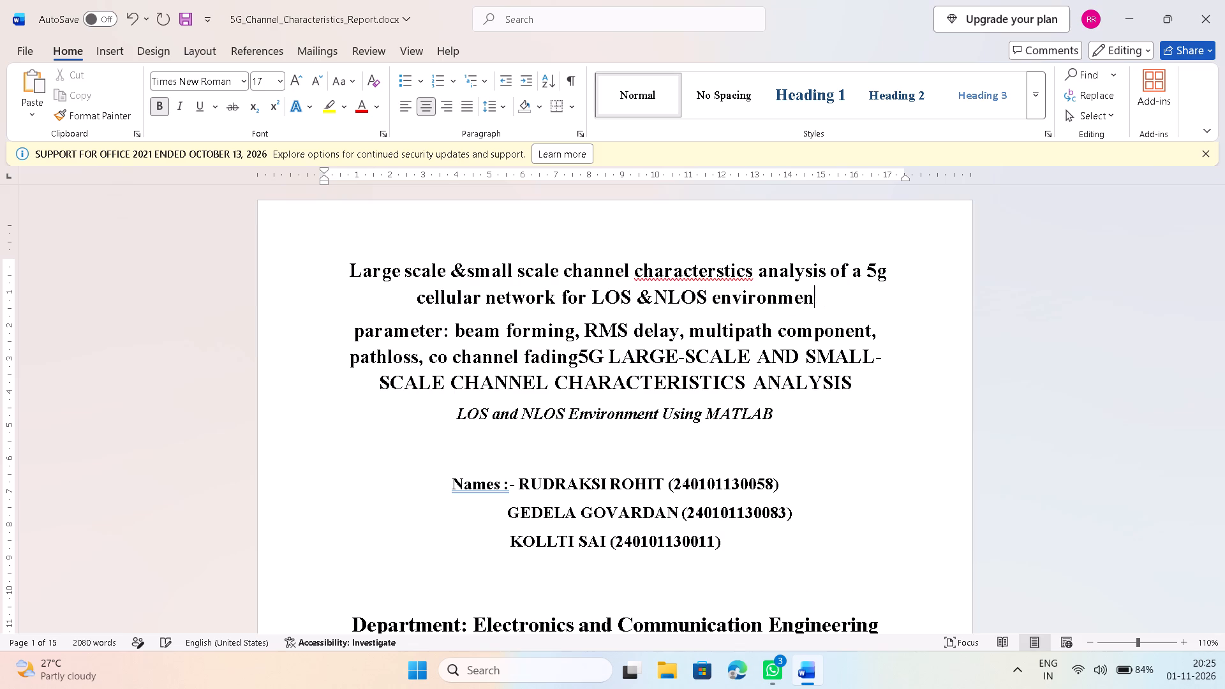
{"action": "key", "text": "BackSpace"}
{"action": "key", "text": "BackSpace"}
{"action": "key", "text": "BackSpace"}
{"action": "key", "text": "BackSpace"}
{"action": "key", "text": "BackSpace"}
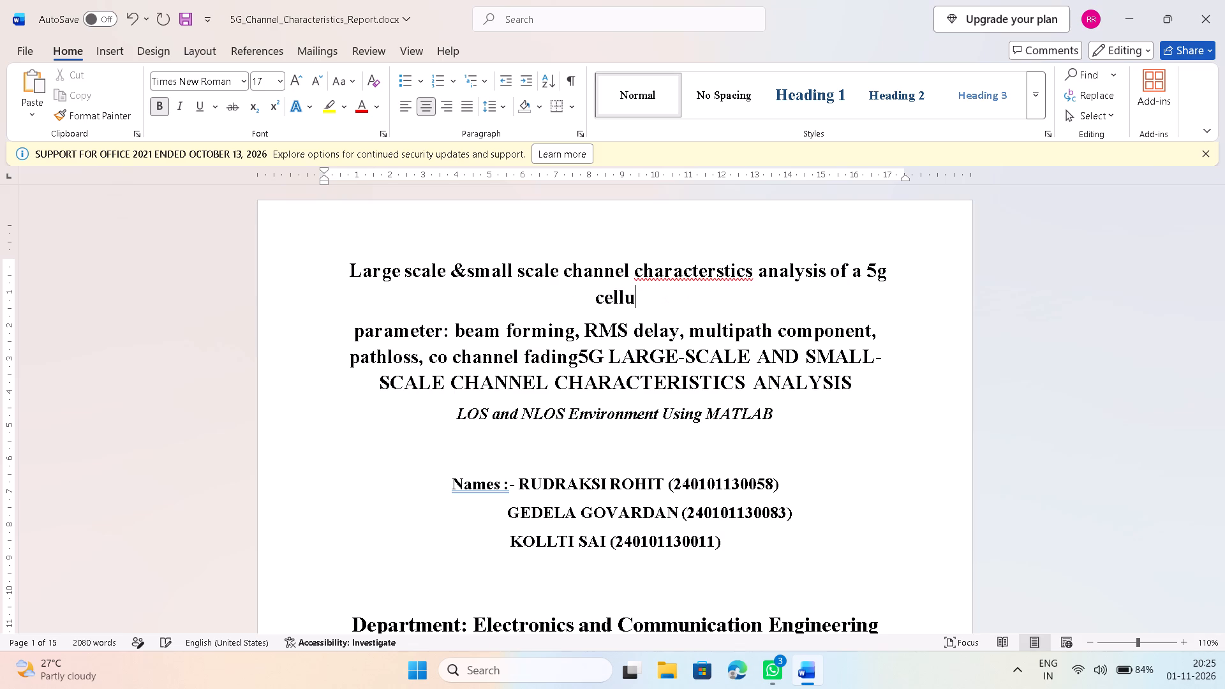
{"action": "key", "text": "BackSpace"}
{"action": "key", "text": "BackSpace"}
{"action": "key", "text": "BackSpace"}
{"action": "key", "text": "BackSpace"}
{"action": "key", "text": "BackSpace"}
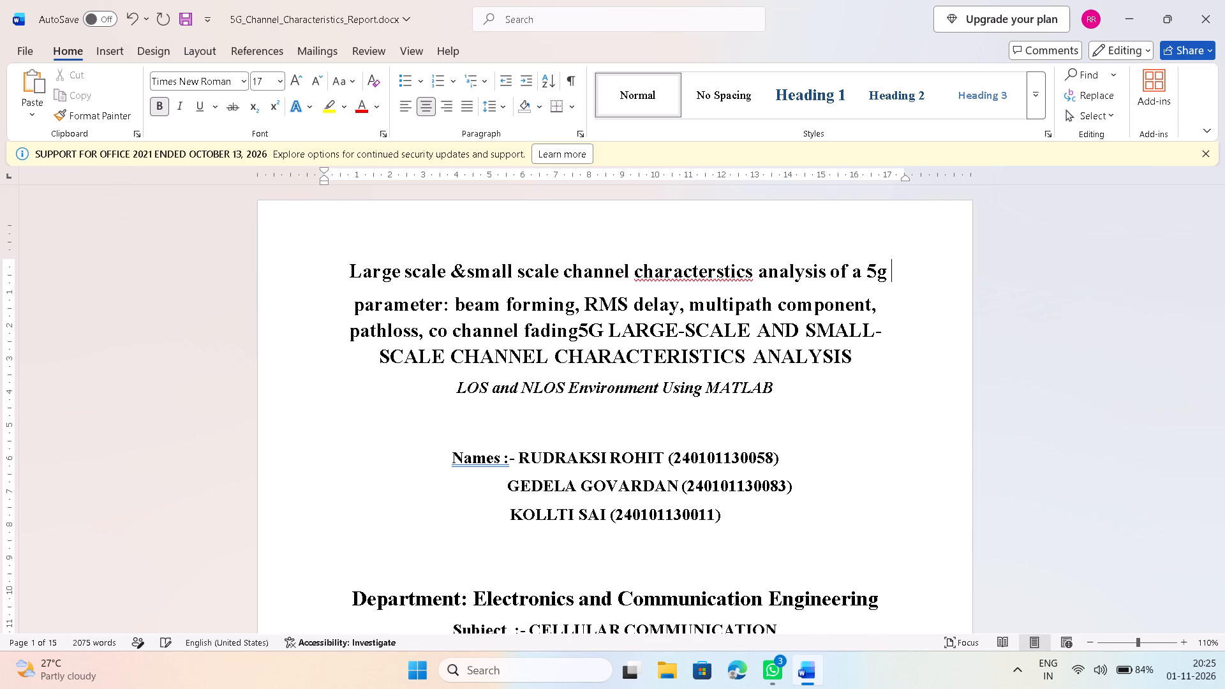
Merge the "parameter:" paragraph into the title line above and paste "cellular network for LOS &NLOS environment" between "5g" and "parameter:".
{"action": "left_click", "coordinate": [335, 285]}
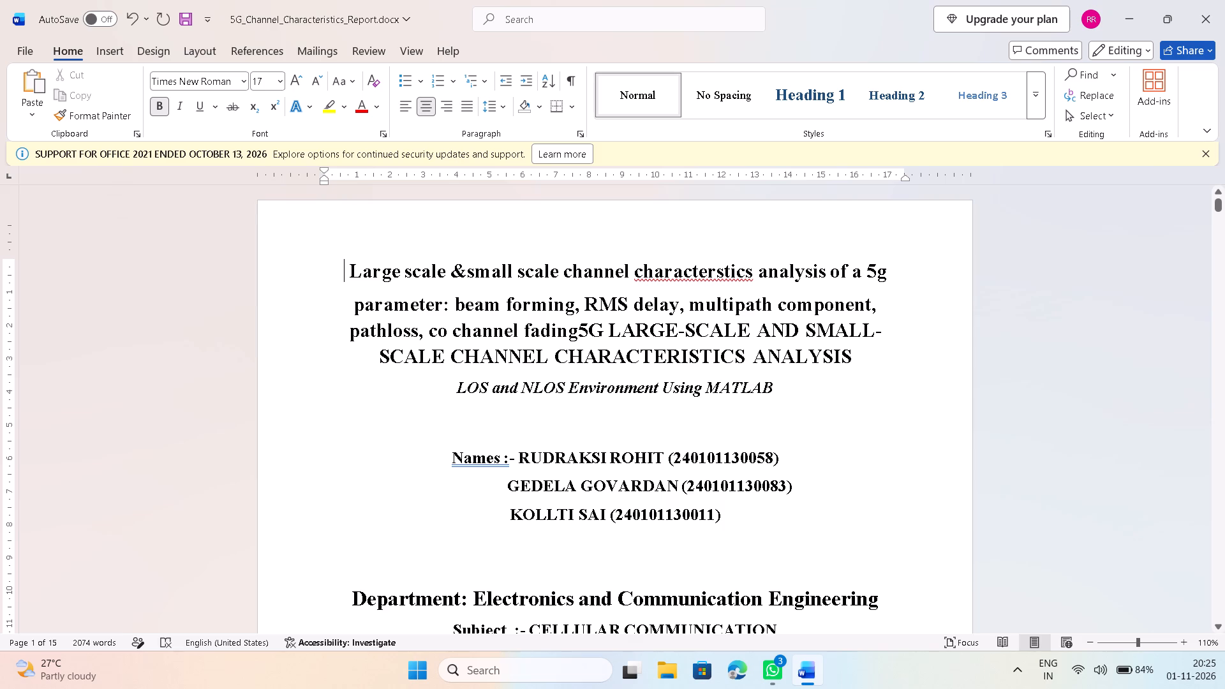
{"action": "left_click", "coordinate": [432, 290]}
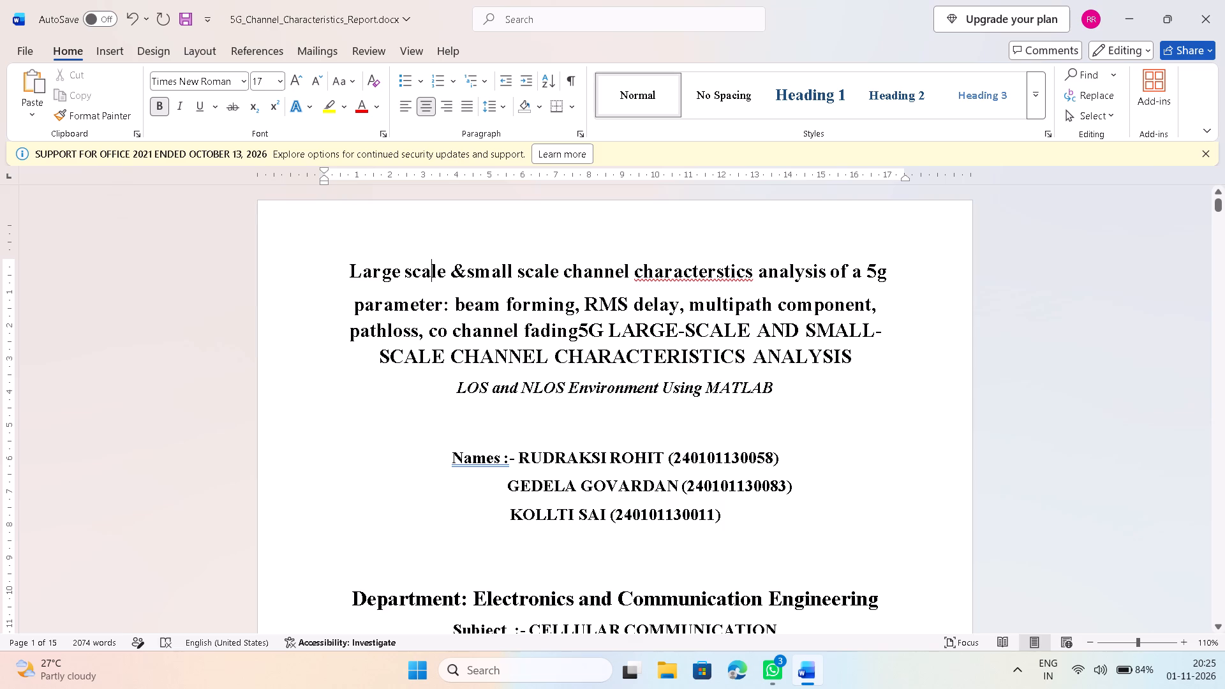
{"action": "left_click", "coordinate": [347, 306]}
{"action": "key", "text": "BackSpace"}
{"action": "key", "text": "BackSpace"}
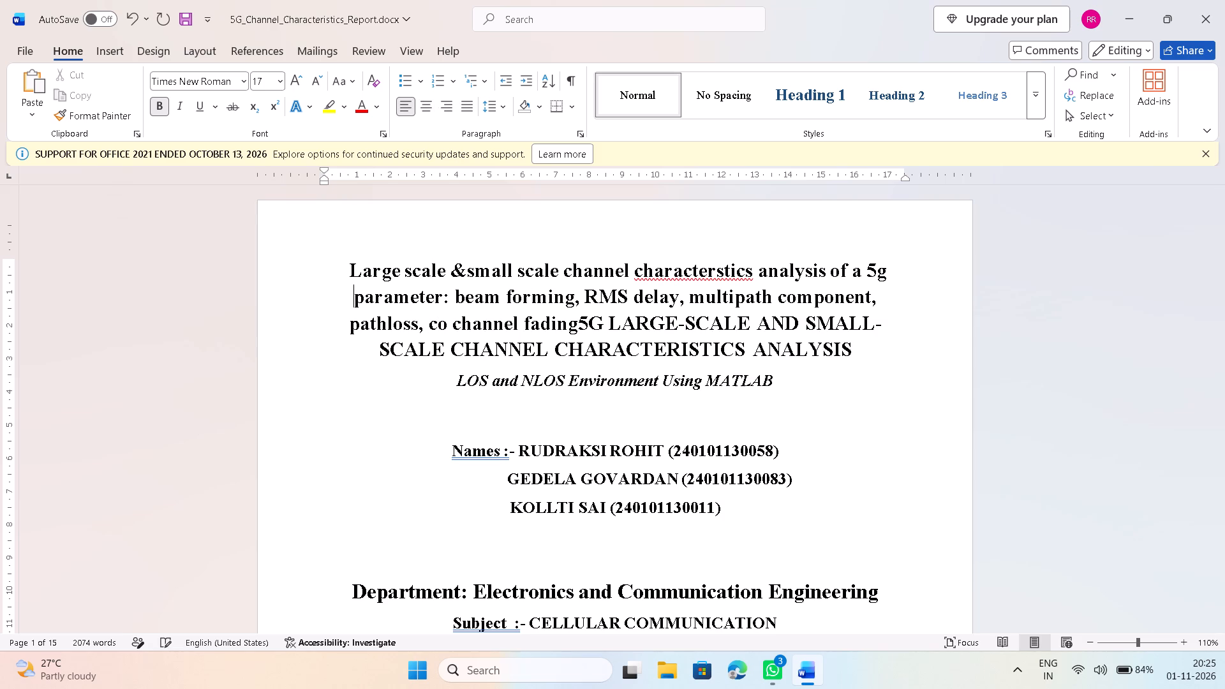
{"action": "key", "text": "BackSpace"}
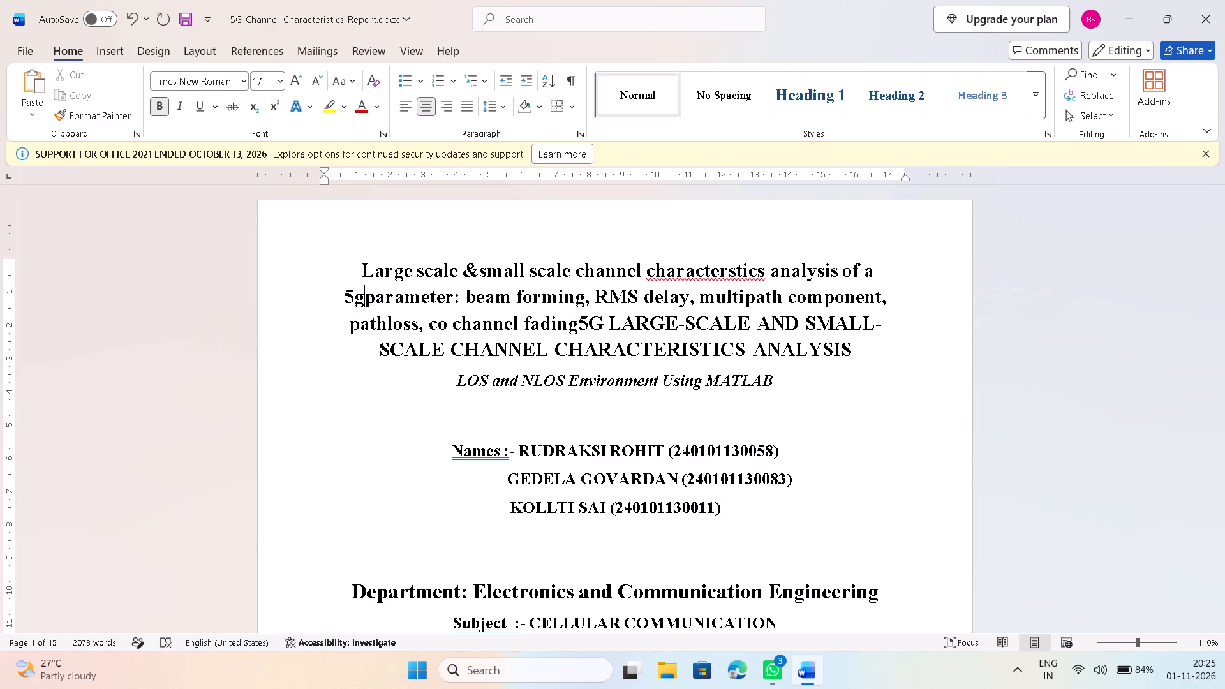
{"action": "key", "text": "ctrl+v"}
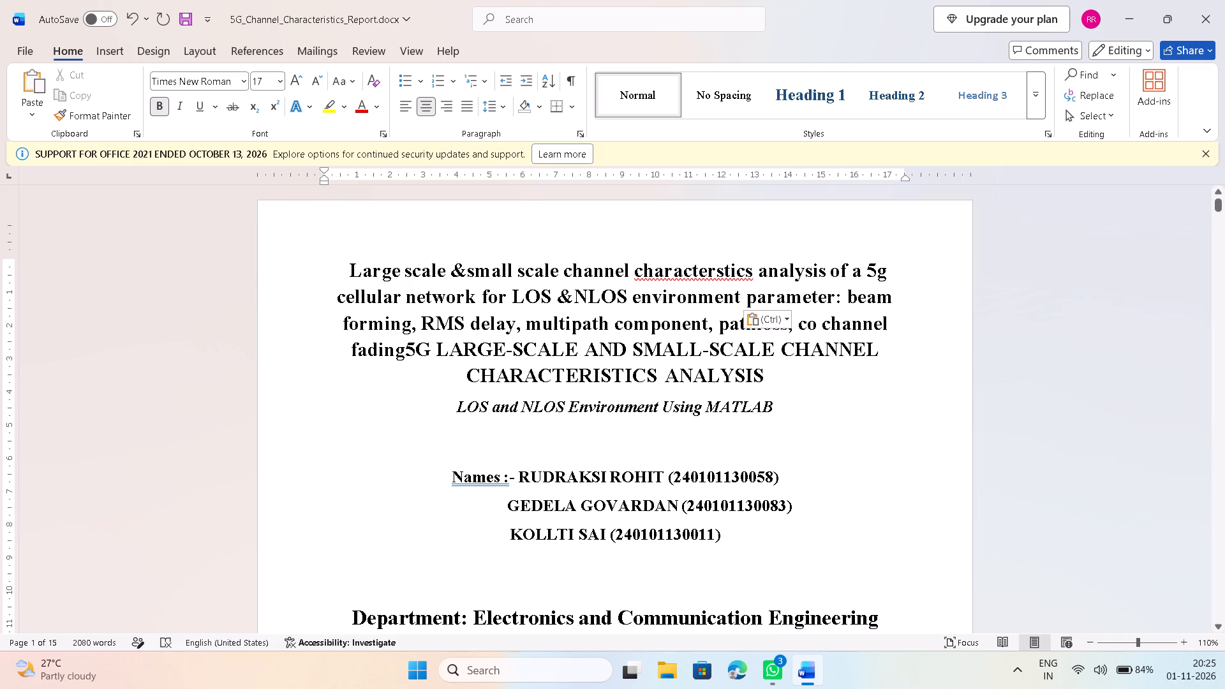
{"action": "left_click", "coordinate": [926, 454]}
Separate "fading" from "5G LARGE-SCALE" with a space and start the latter on a new paragraph.
{"action": "left_click", "coordinate": [403, 350]}
{"action": "key", "text": "space"}
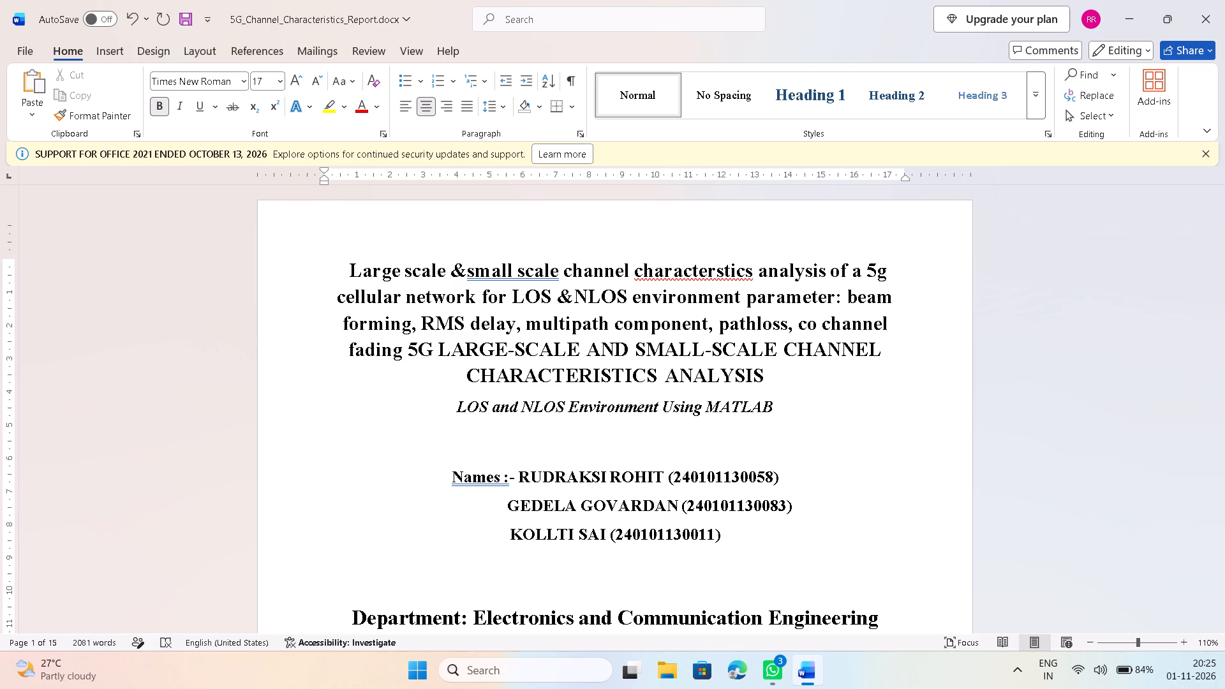
{"action": "key", "text": "Return"}
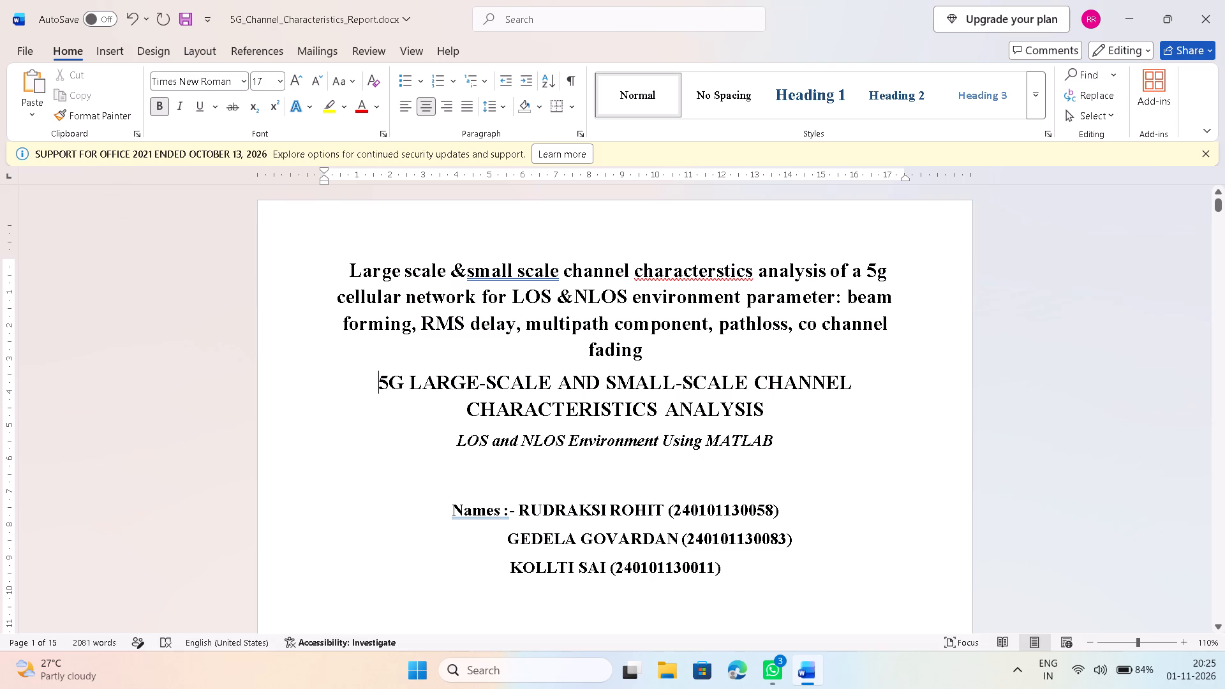
Add a space between "small" and "scale" and another after the first "&" in the title.
{"action": "left_click", "coordinate": [517, 274]}
{"action": "key", "text": "space"}
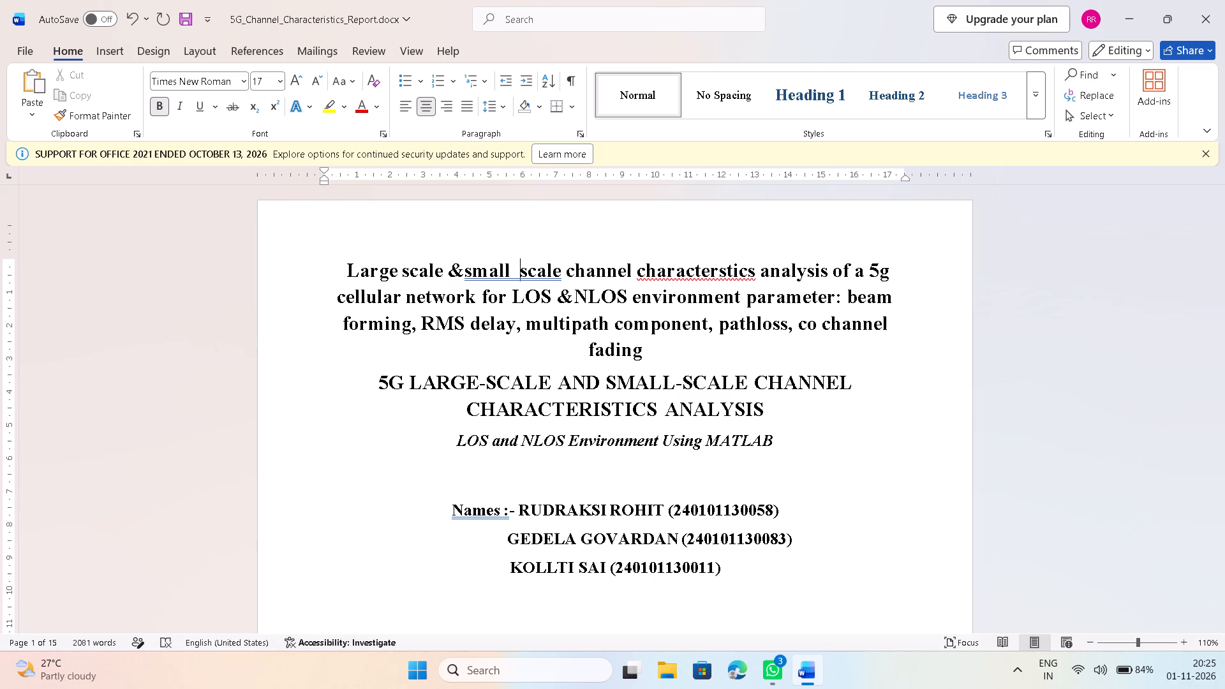
{"action": "left_click", "coordinate": [464, 272]}
{"action": "key", "text": "space"}
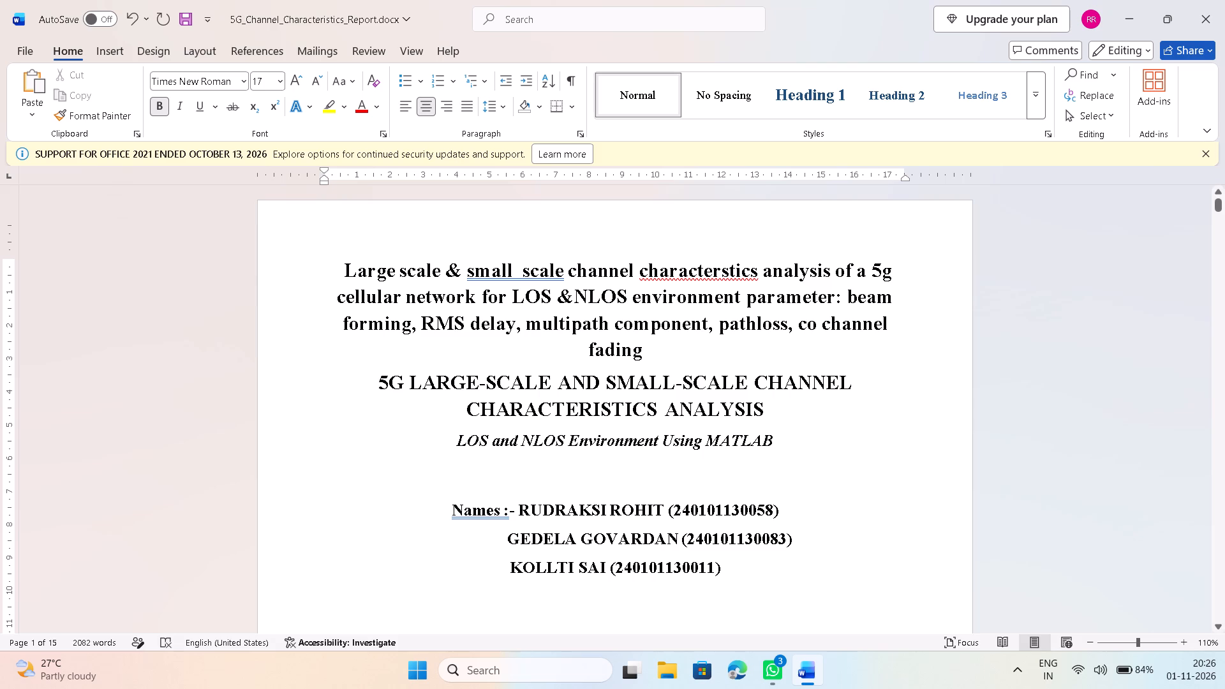
Set the whole first title paragraph, from "Large scale" to "co channel fading", to font size 16.
{"action": "left_click_drag", "start_coordinate": [706, 355], "coordinate": [585, 332]}
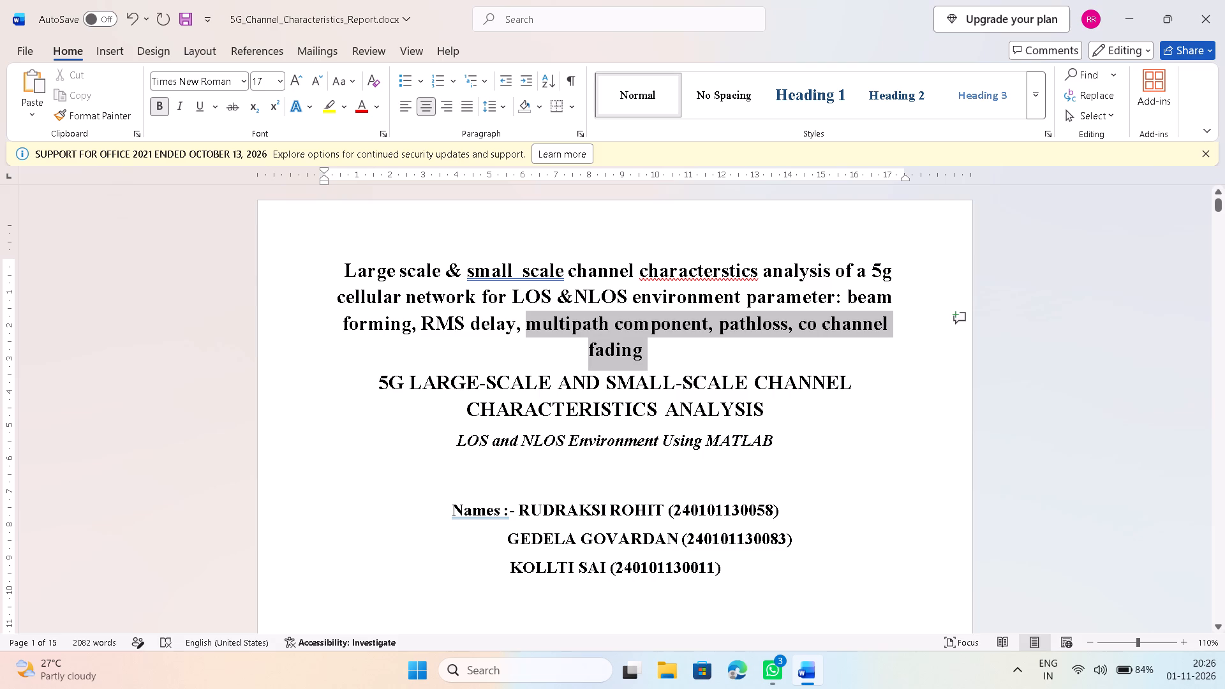
{"action": "left_click_drag", "start_coordinate": [585, 332], "coordinate": [365, 262]}
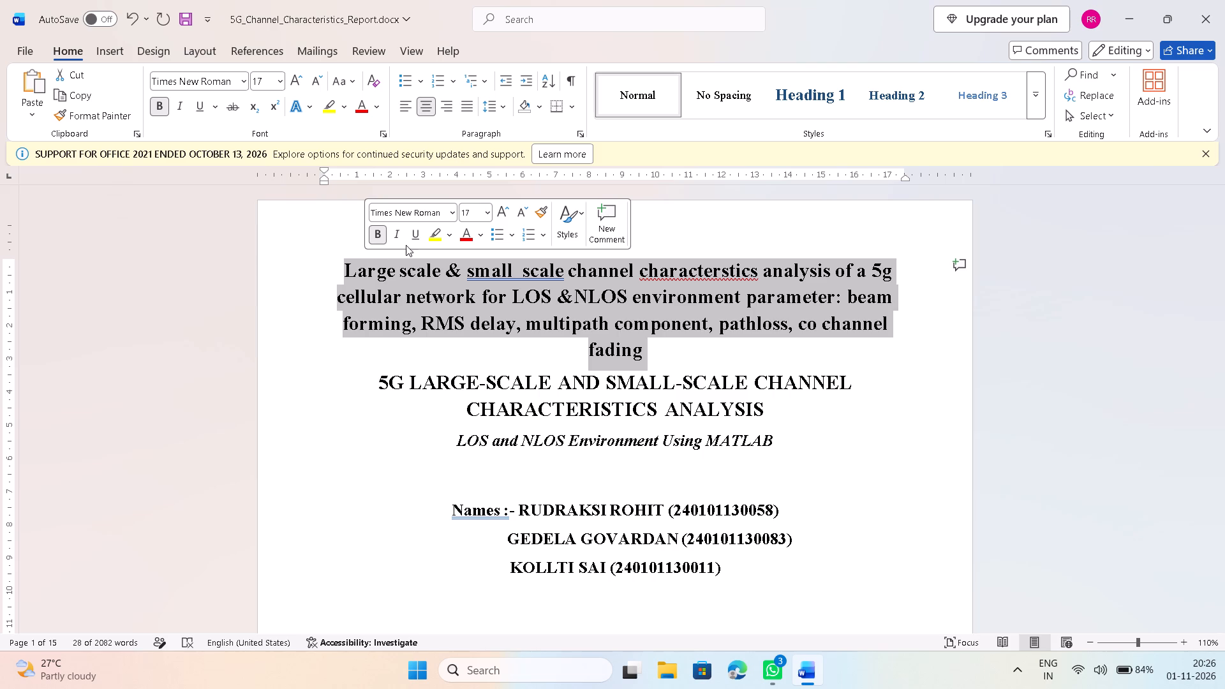
{"action": "left_click", "coordinate": [483, 216]}
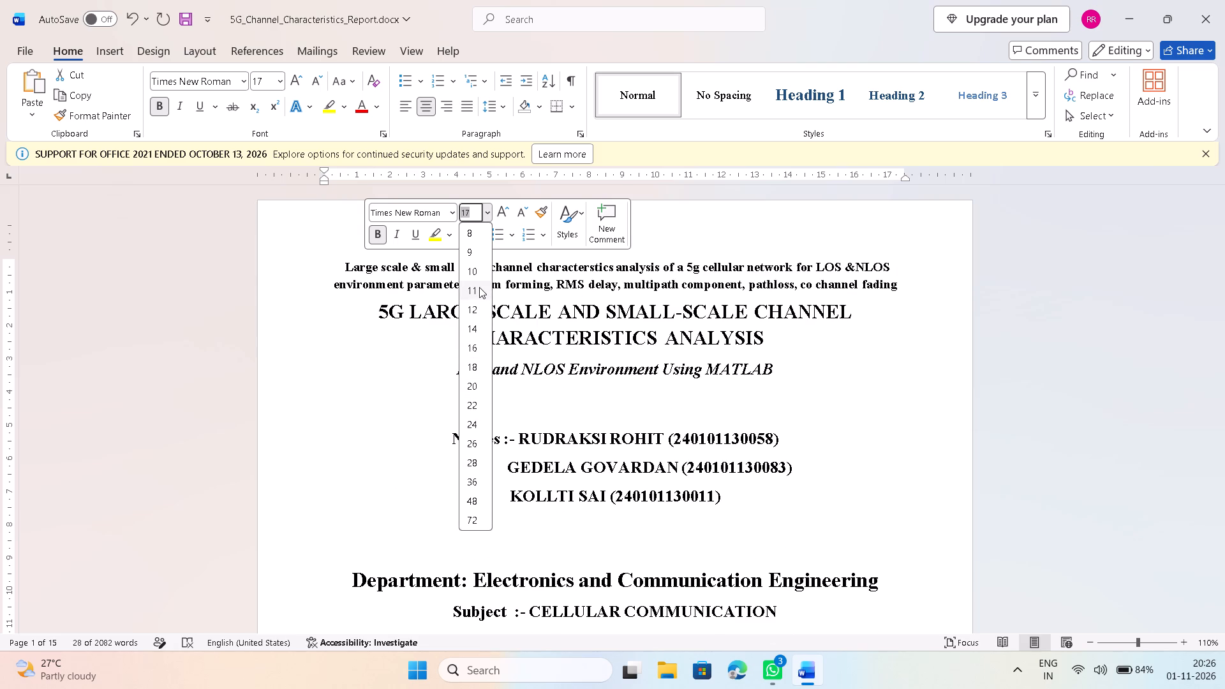
{"action": "left_click", "coordinate": [482, 342]}
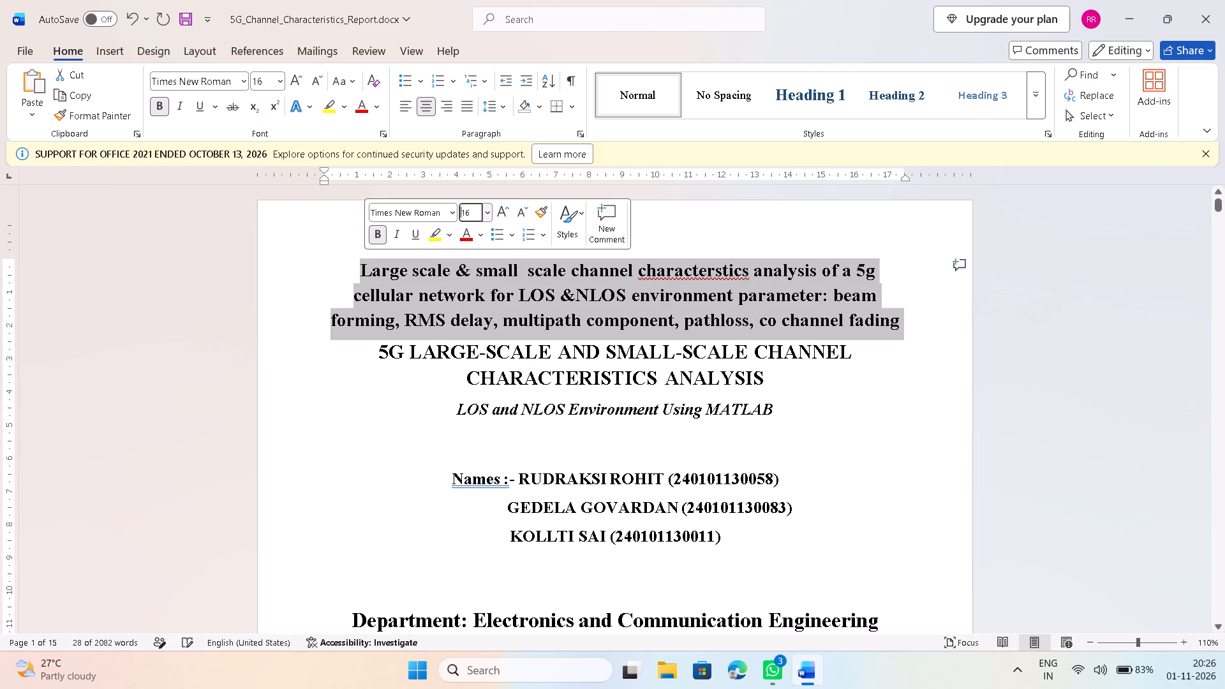
{"action": "left_click", "coordinate": [914, 374]}
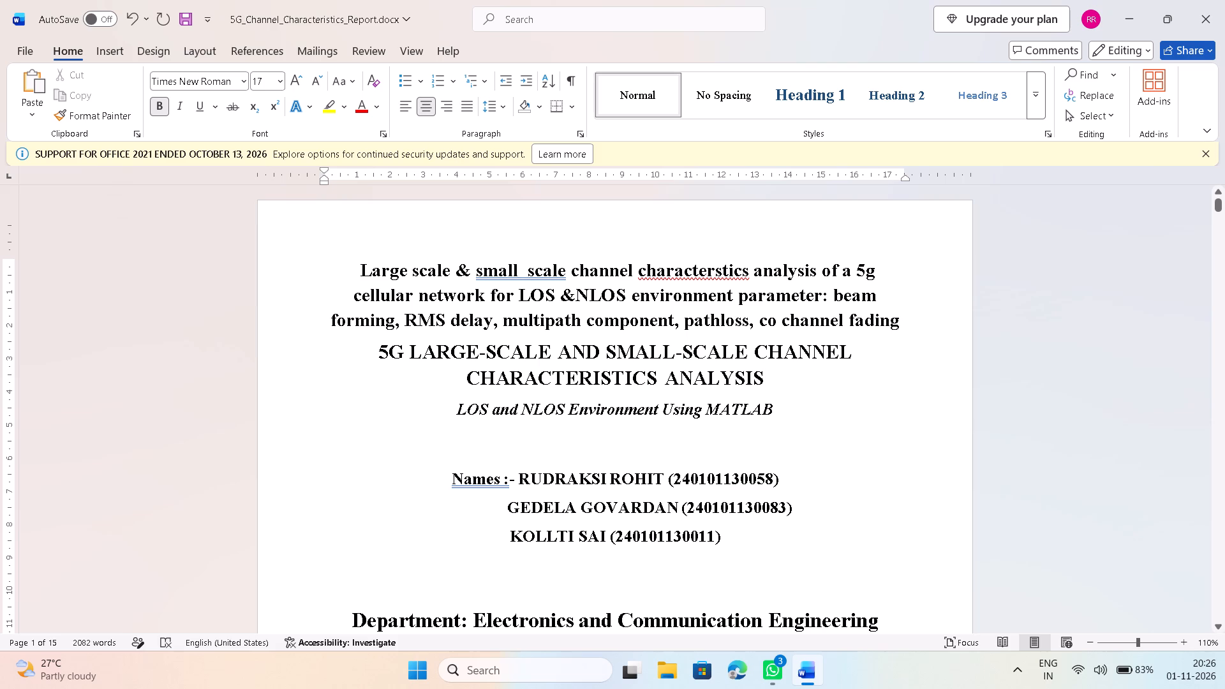
Apply the Subtle Reference style to the whole first title paragraph, with bold and font size 14.
{"action": "left_click_drag", "start_coordinate": [907, 328], "coordinate": [562, 287]}
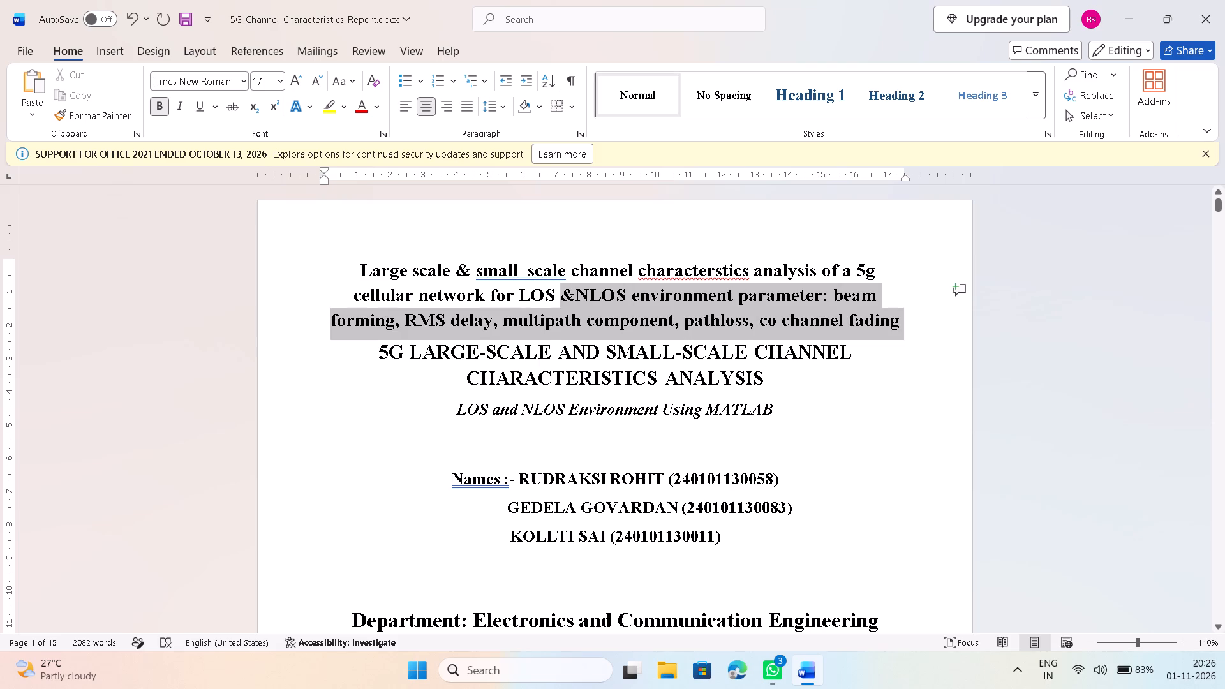
{"action": "left_click_drag", "start_coordinate": [562, 287], "coordinate": [338, 267]}
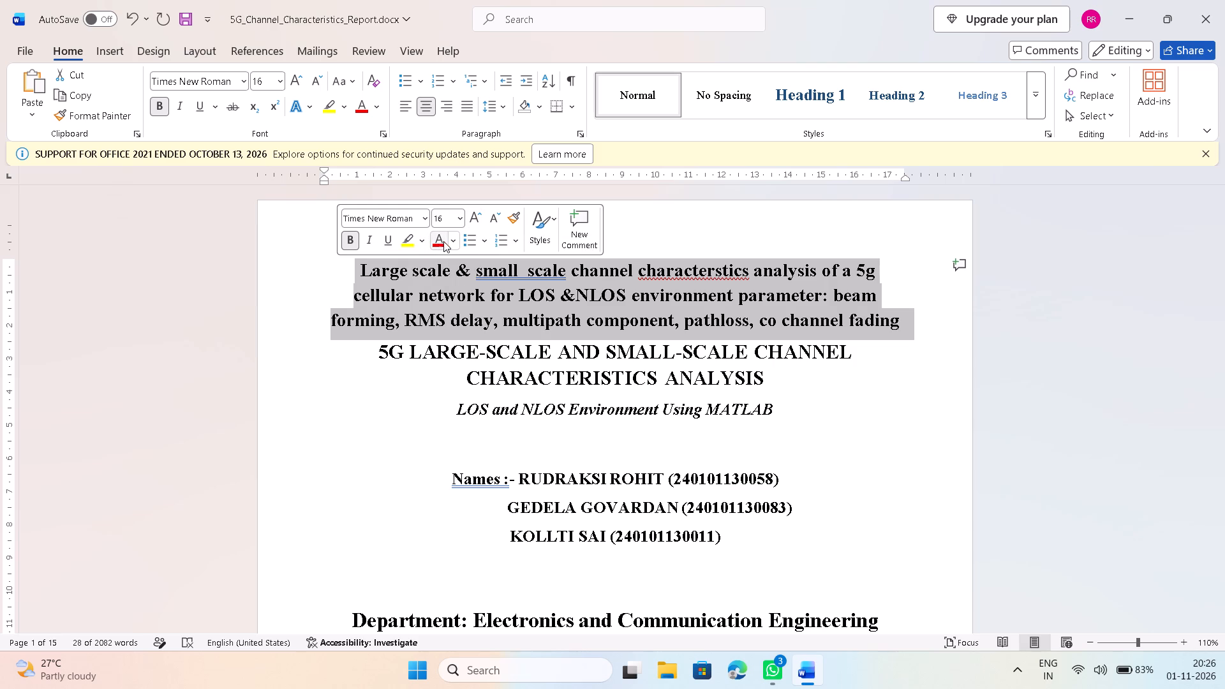
{"action": "left_click", "coordinate": [548, 223]}
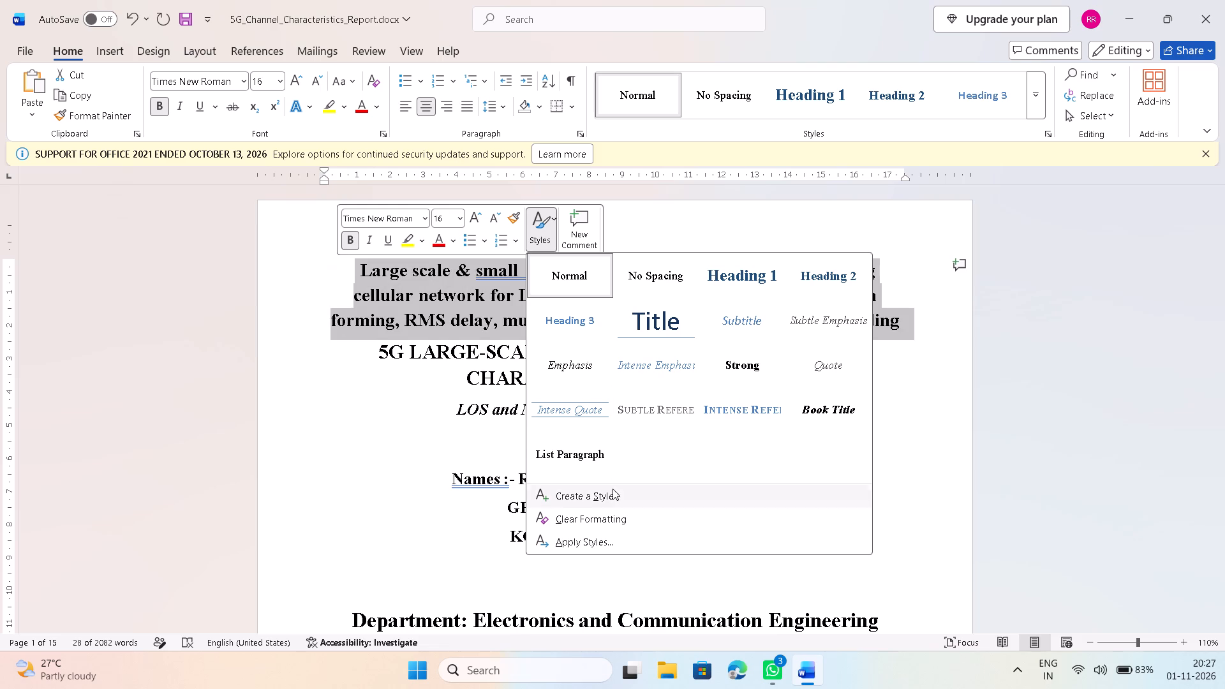
{"action": "left_click", "coordinate": [665, 419]}
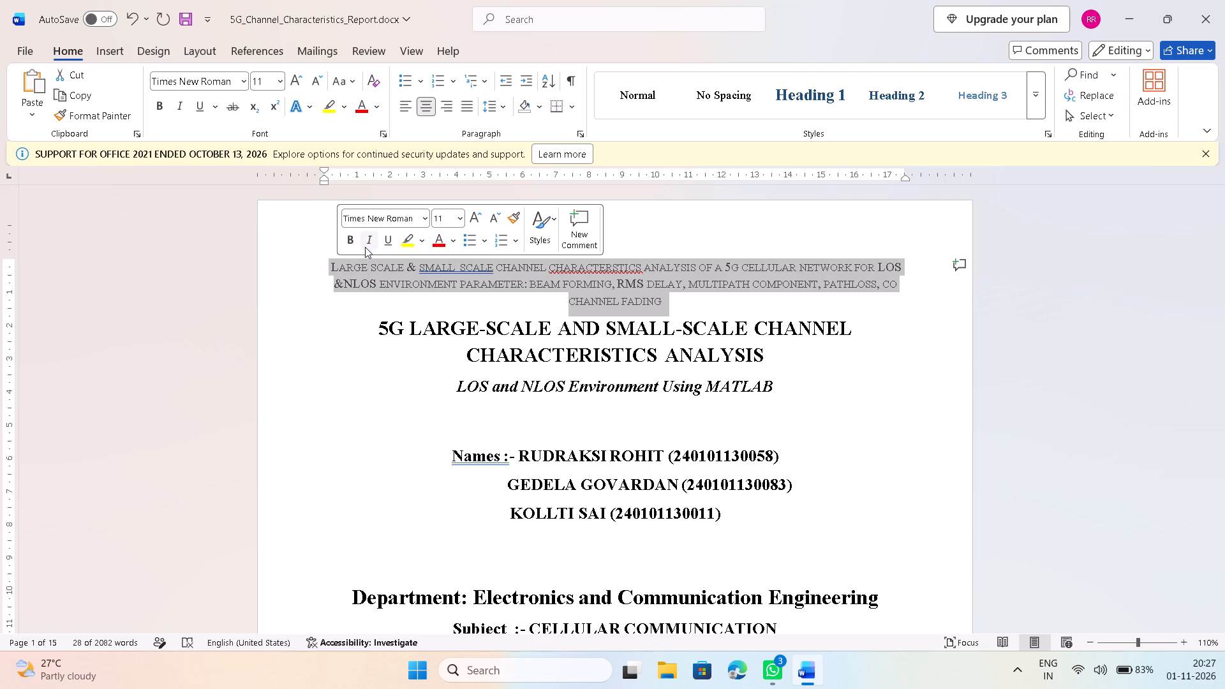
{"action": "left_click", "coordinate": [348, 246]}
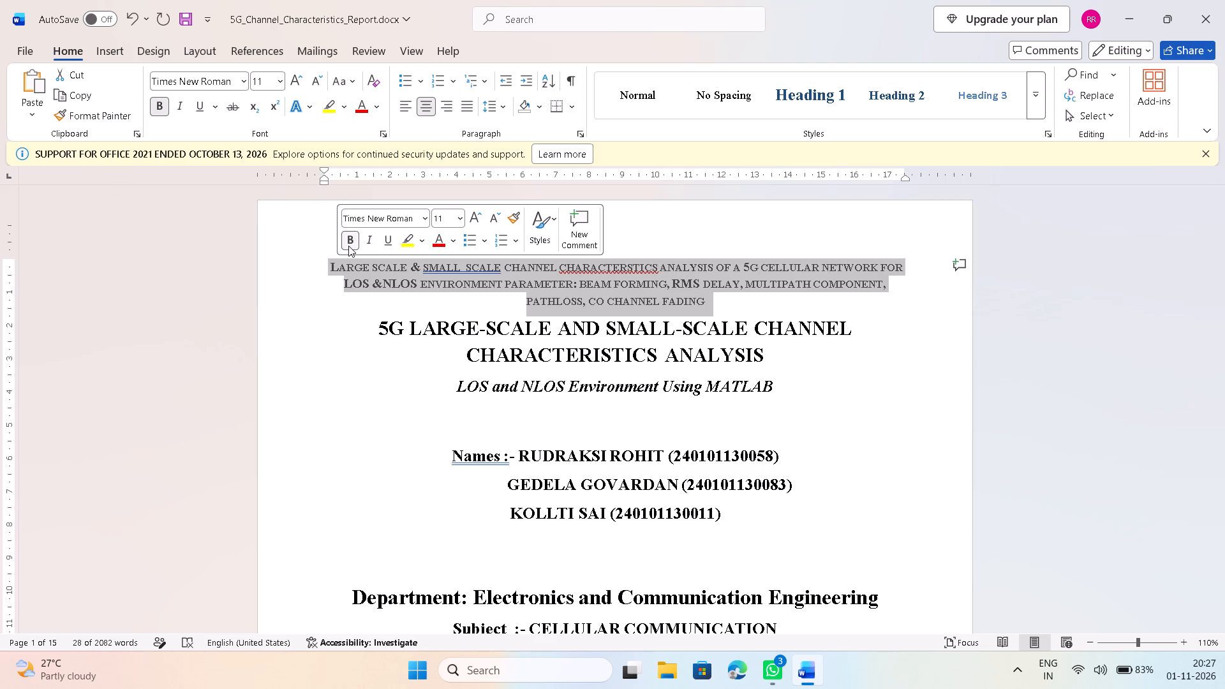
{"action": "left_click", "coordinate": [460, 218]}
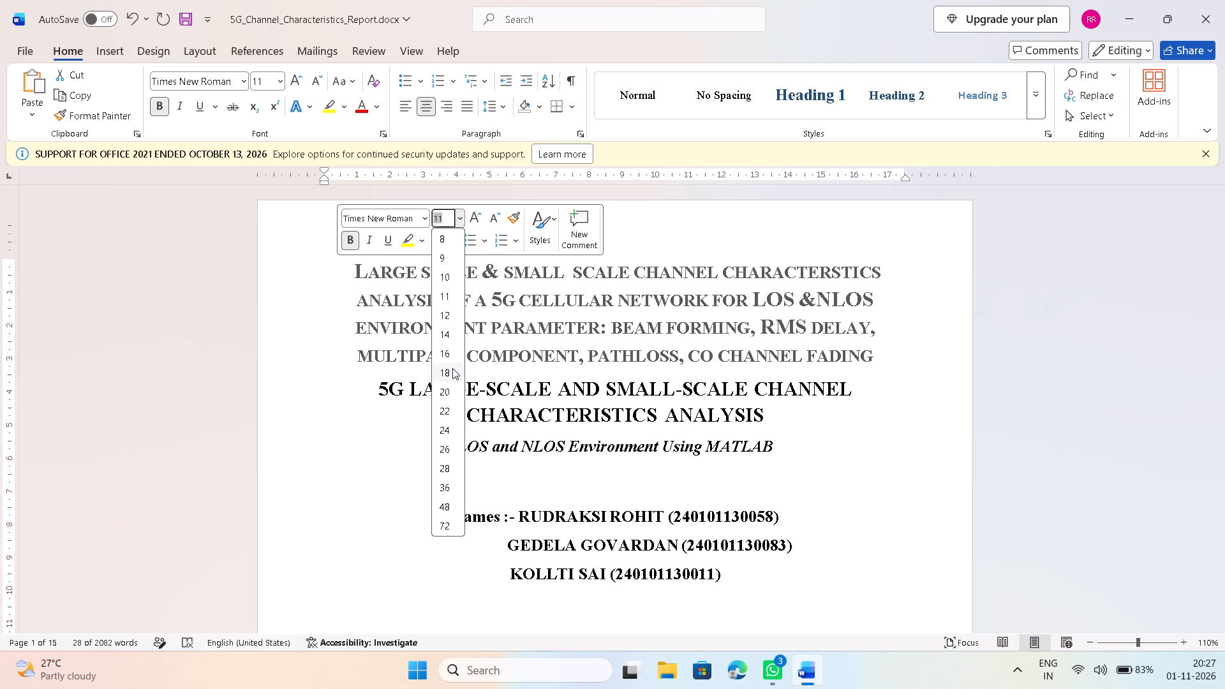
{"action": "left_click", "coordinate": [452, 334]}
{"action": "left_click", "coordinate": [917, 385]}
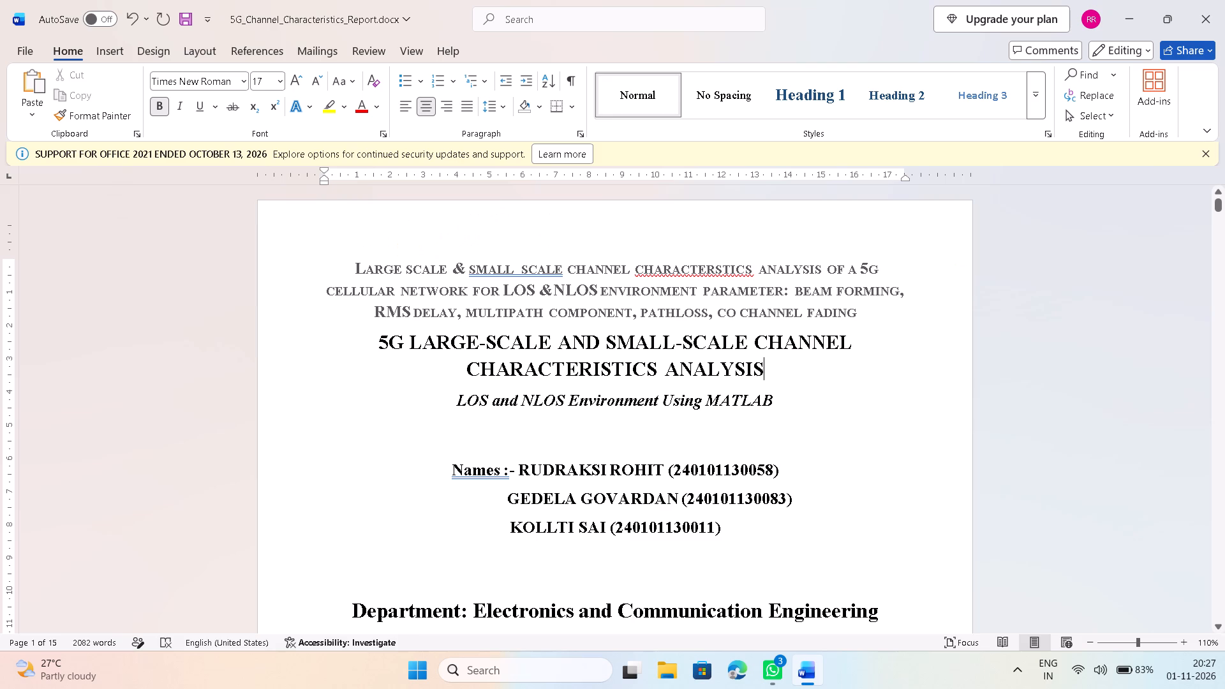
Replace the "&" between "Large scale" and "small scale" in the title with "and".
{"action": "left_click", "coordinate": [467, 273]}
{"action": "key", "text": "space"}
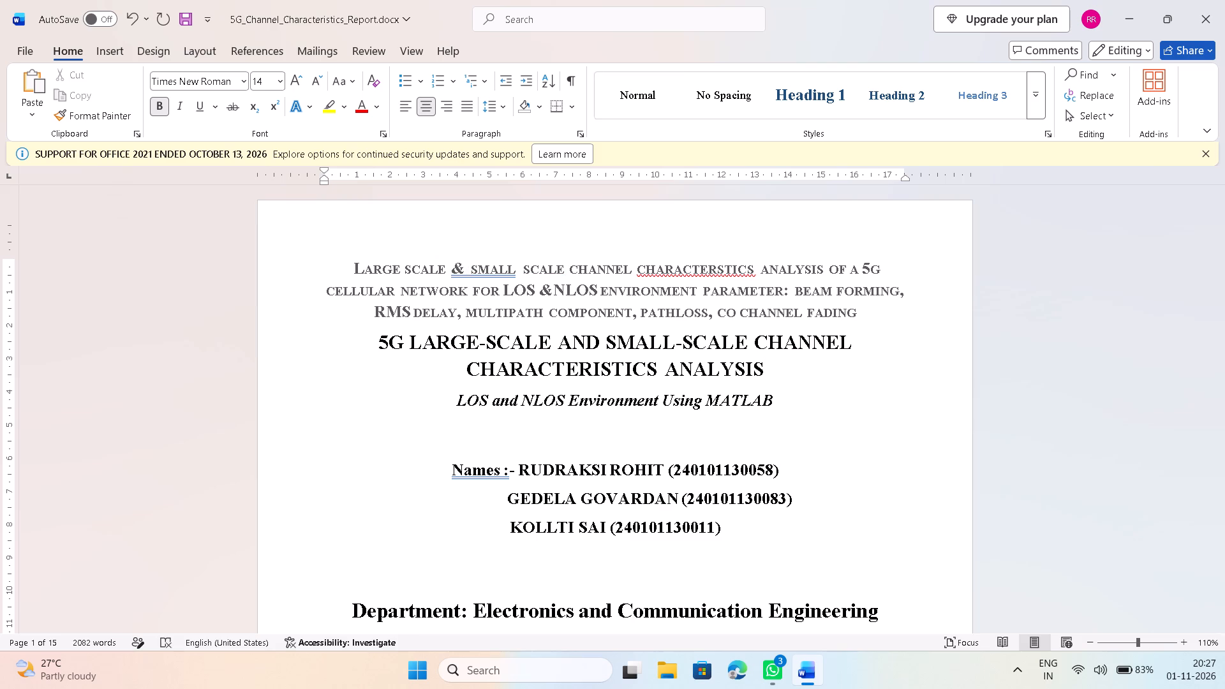
{"action": "key", "text": "space"}
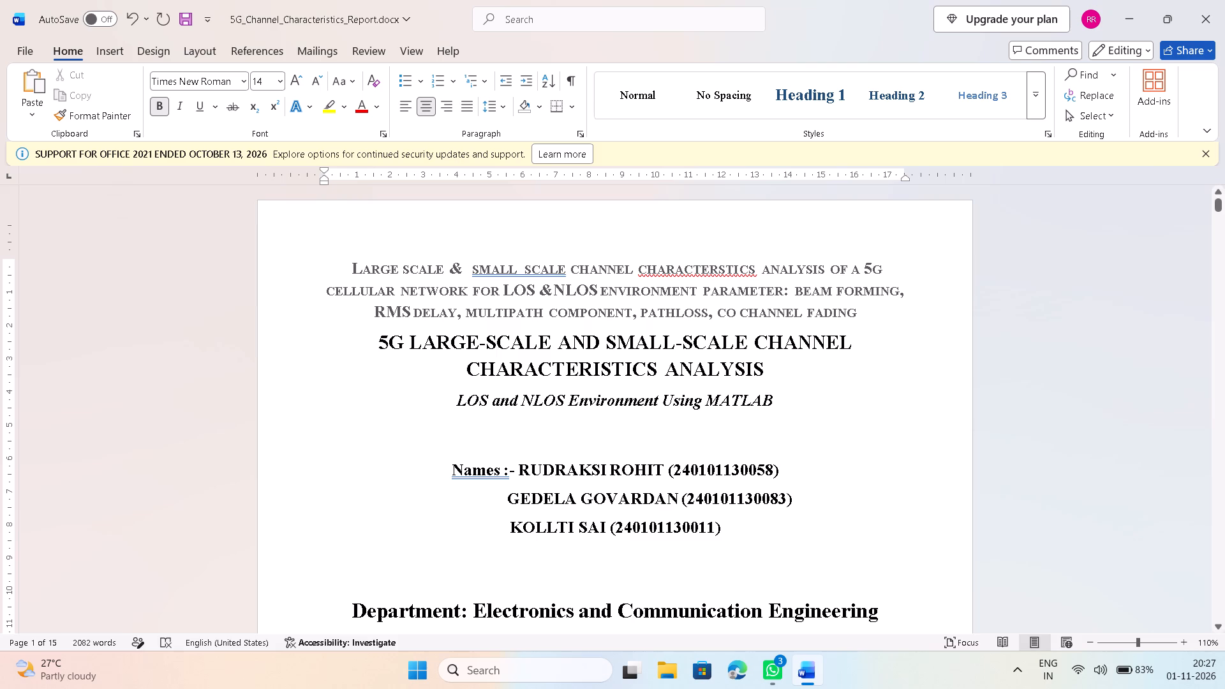
{"action": "key", "text": "BackSpace"}
{"action": "key", "text": "BackSpace"}
{"action": "key", "text": "BackSpace"}
{"action": "key", "text": "BackSpace"}
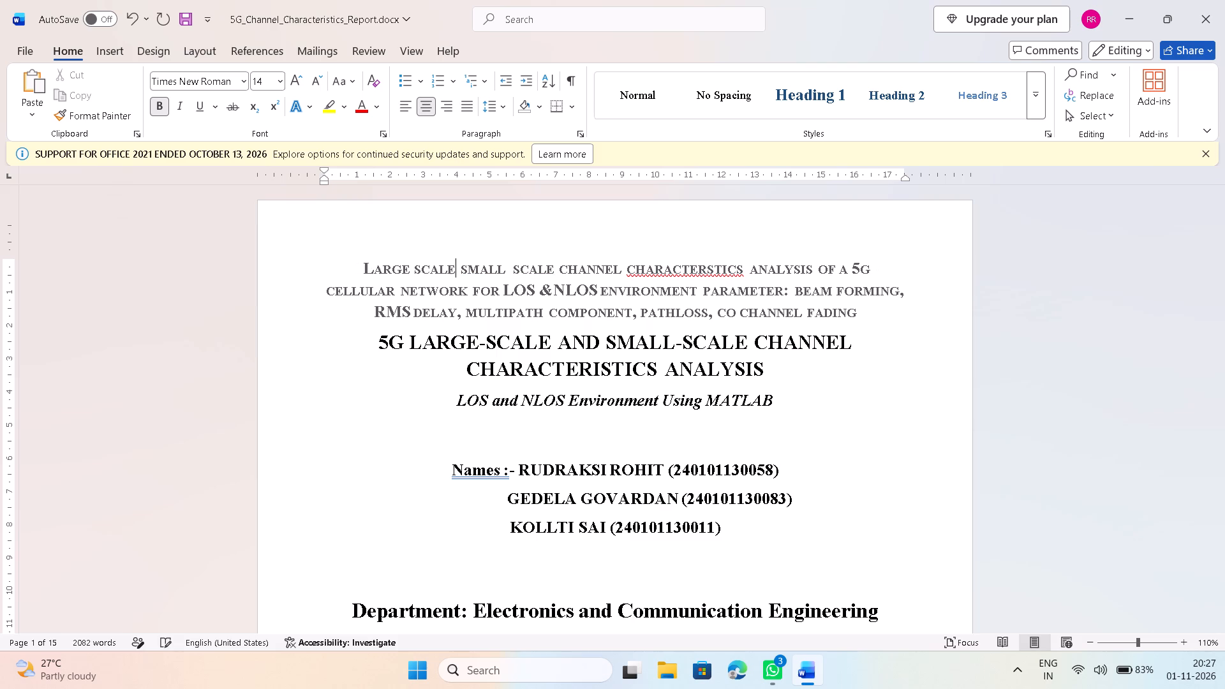
{"action": "key", "text": "space"}
{"action": "type", "text": "am"}
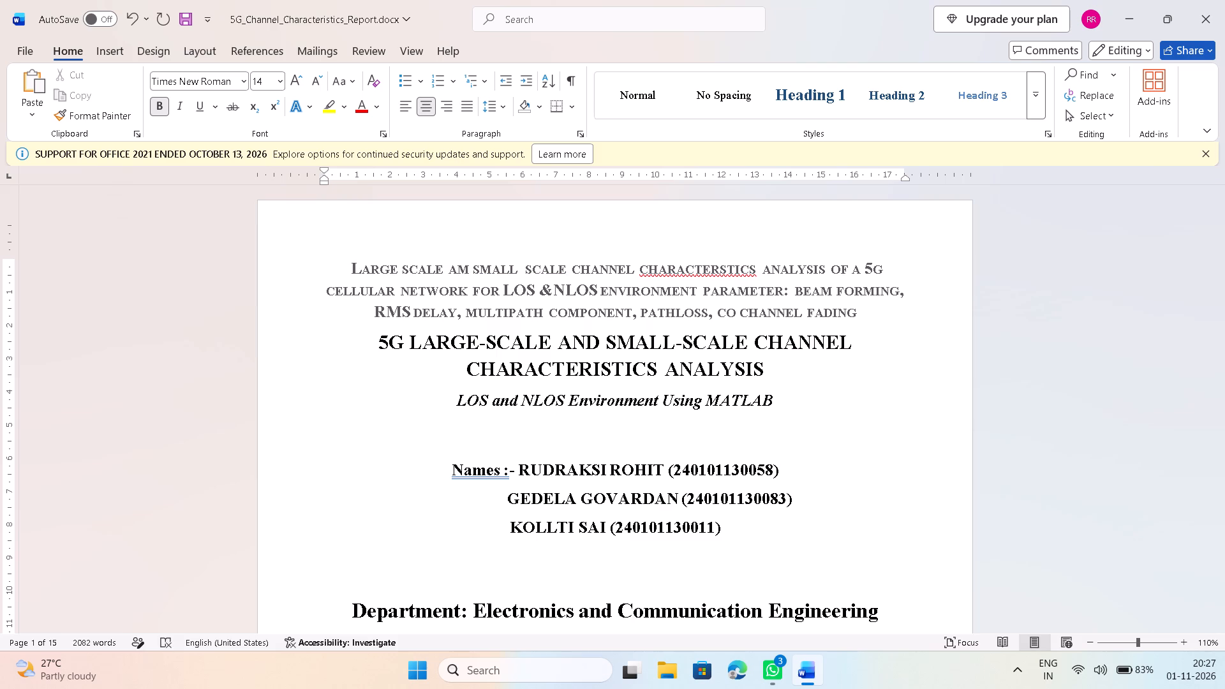
{"action": "key", "text": "BackSpace"}
{"action": "type", "text": "nd"}
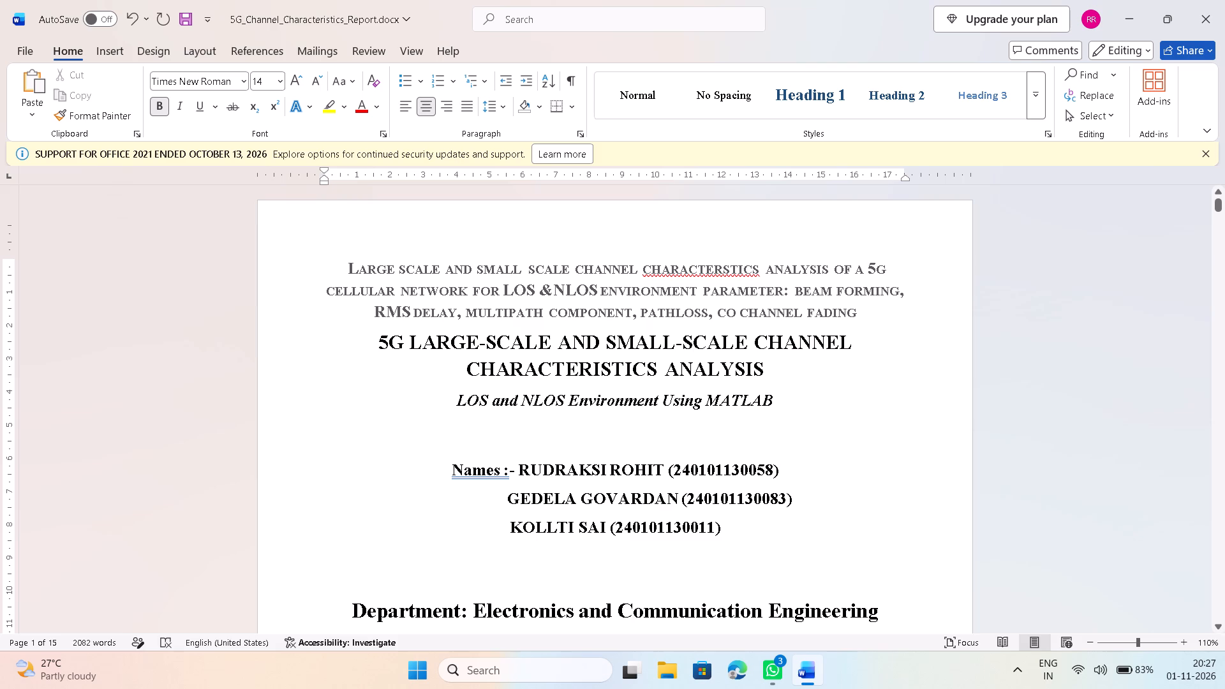
Set the font colour of the whole title paragraph, from "Large scale" to "co channel fading", to black.
{"action": "scroll", "coordinate": [793, 404], "scroll_direction": "down", "scroll_amount": 1}
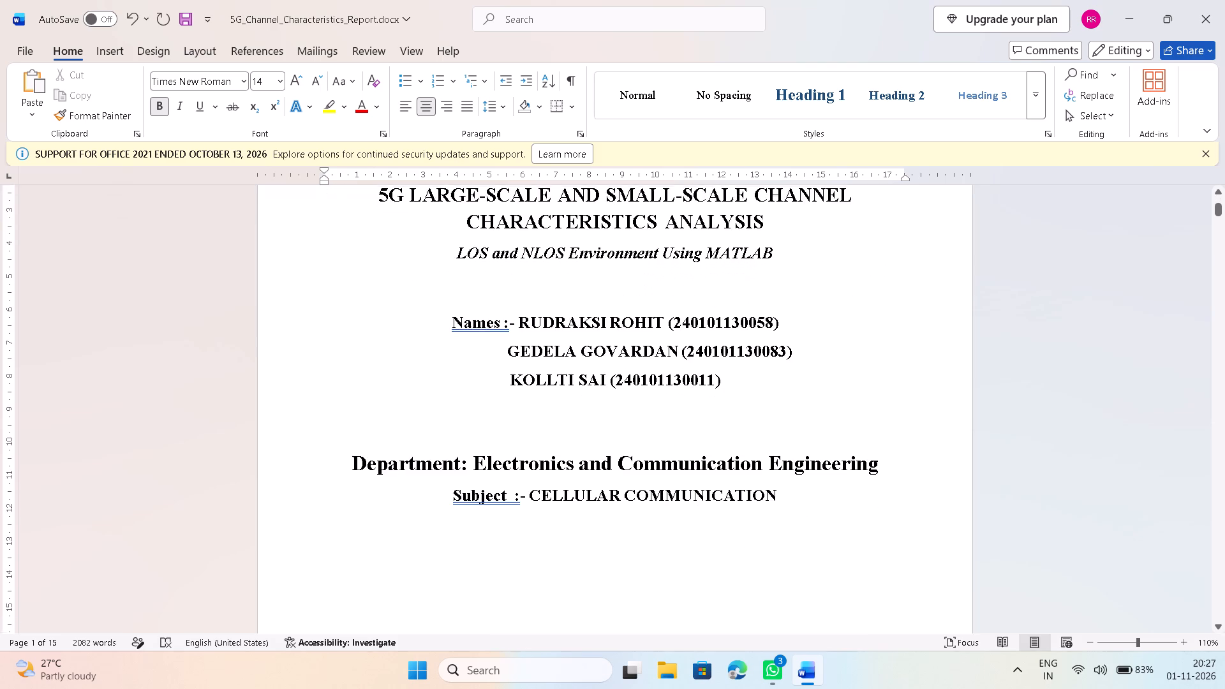
{"action": "scroll", "coordinate": [793, 404], "scroll_direction": "down", "scroll_amount": 1}
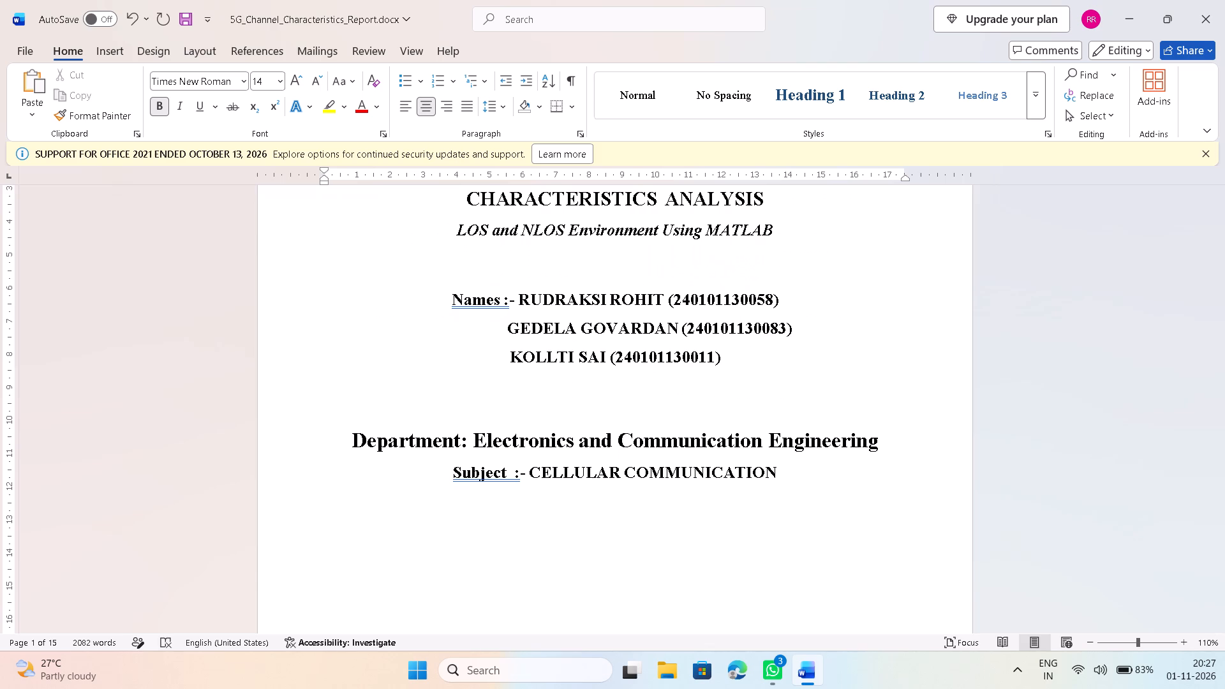
{"action": "scroll", "coordinate": [853, 373], "scroll_direction": "up", "scroll_amount": 2}
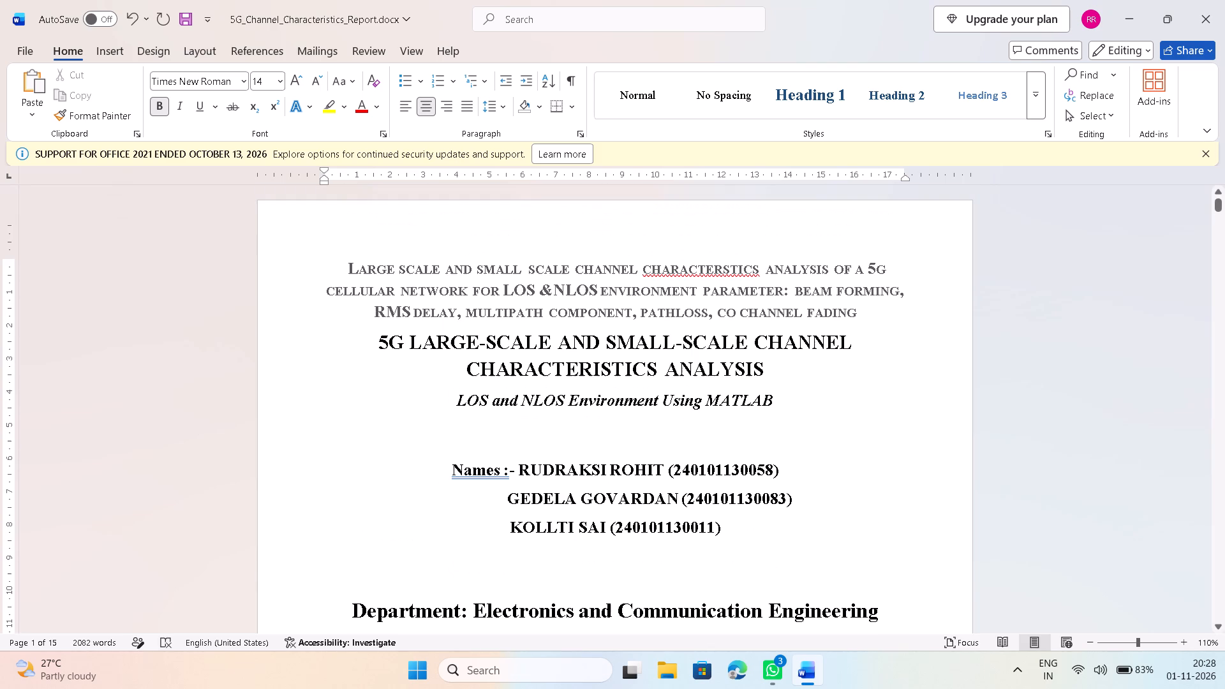
{"action": "scroll", "coordinate": [853, 373], "scroll_direction": "up", "scroll_amount": 1}
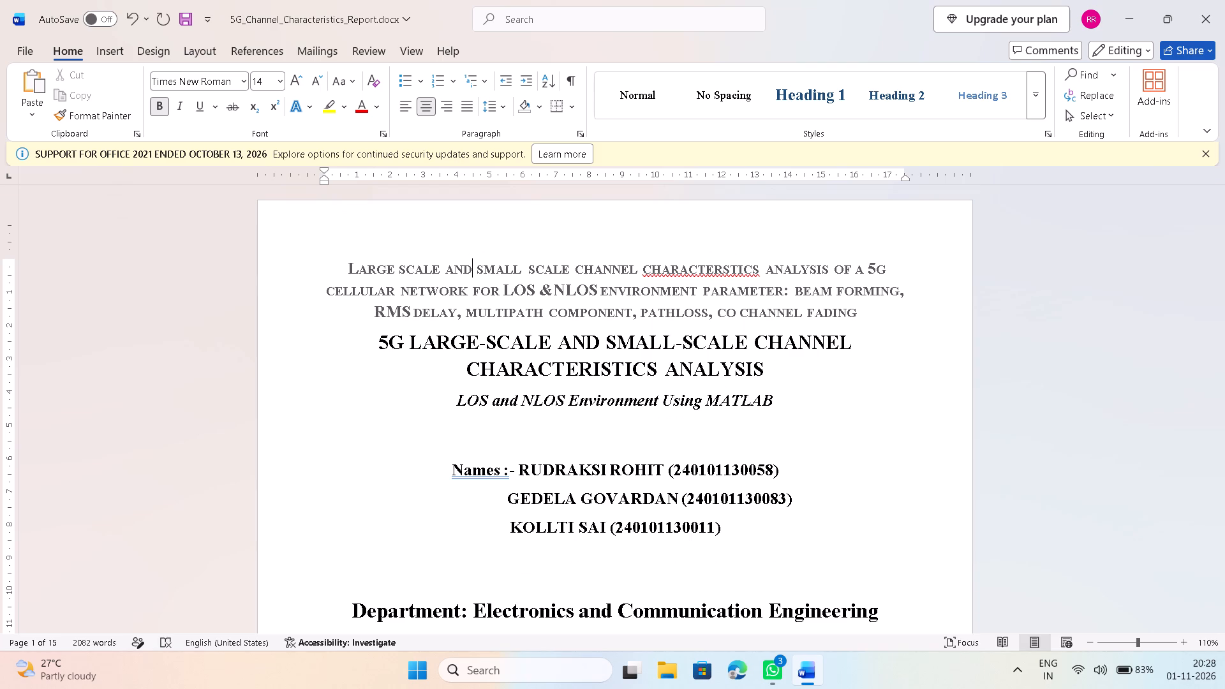
{"action": "left_click", "coordinate": [857, 315]}
{"action": "left_click_drag", "start_coordinate": [863, 316], "coordinate": [503, 313]}
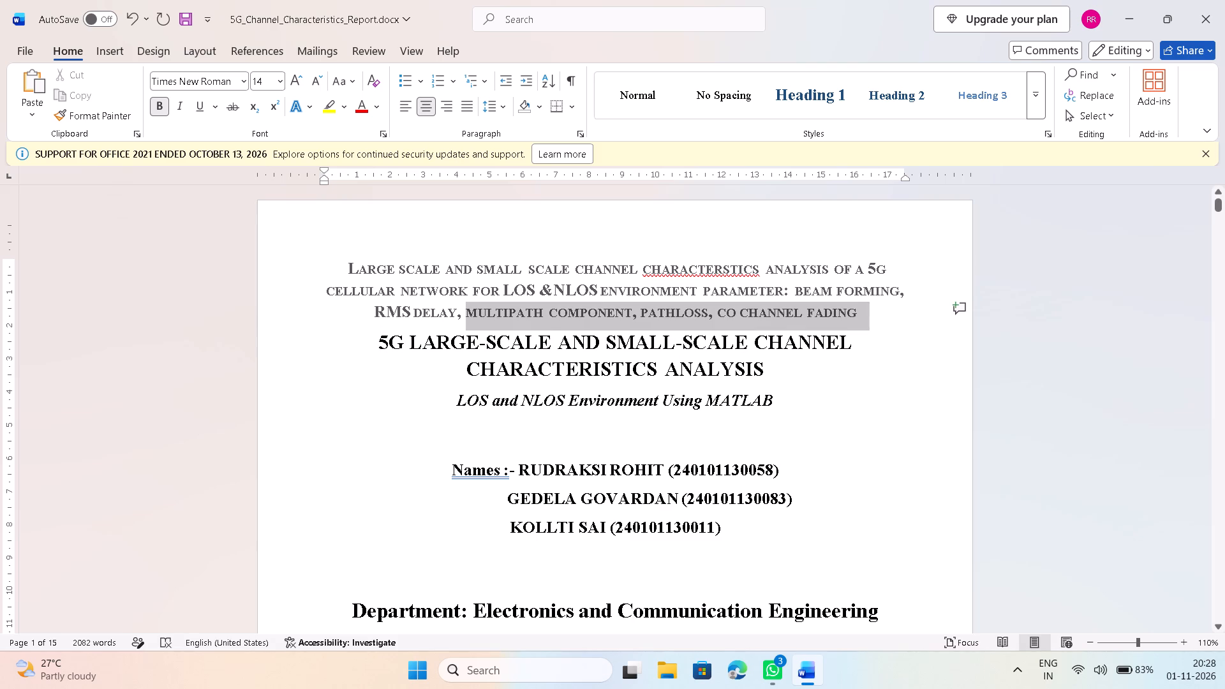
{"action": "left_click_drag", "start_coordinate": [503, 313], "coordinate": [350, 250]}
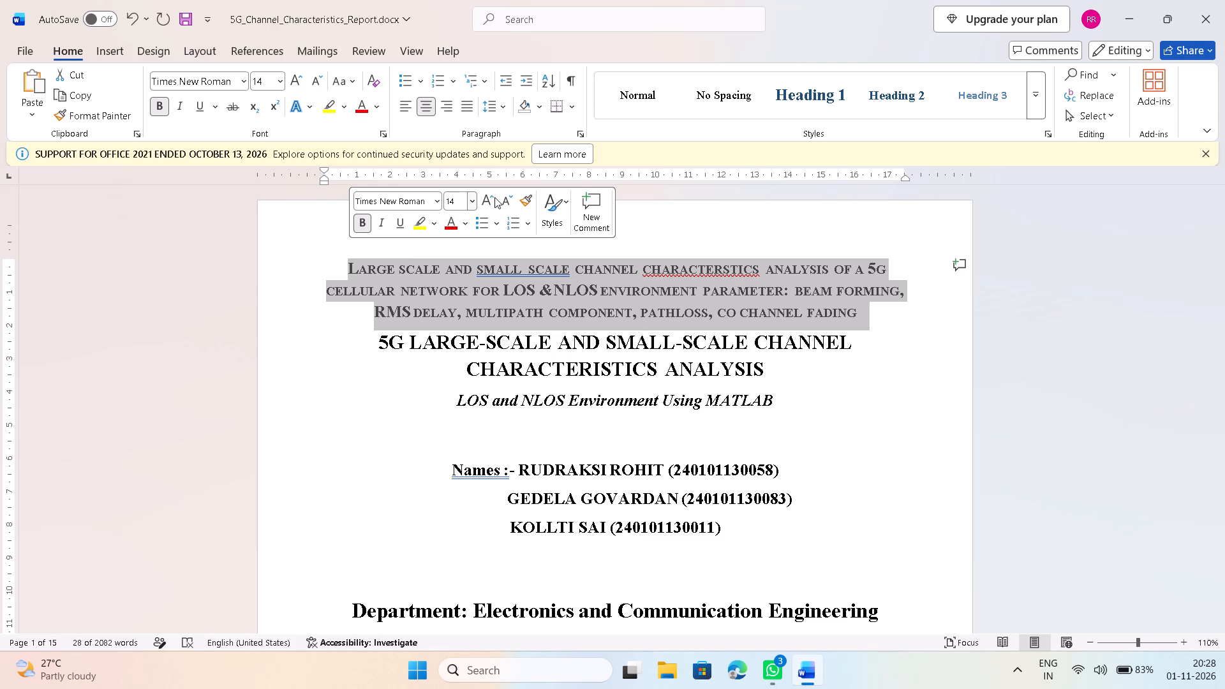
{"action": "left_click", "coordinate": [465, 227]}
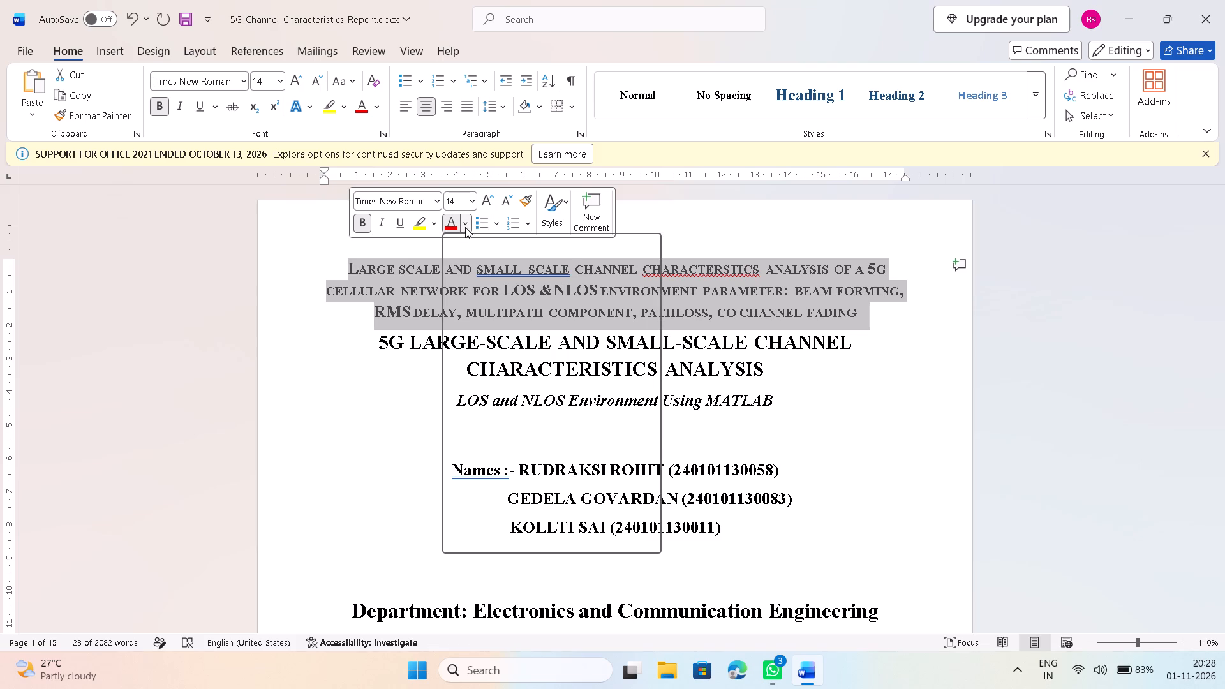
{"action": "left_click", "coordinate": [460, 277]}
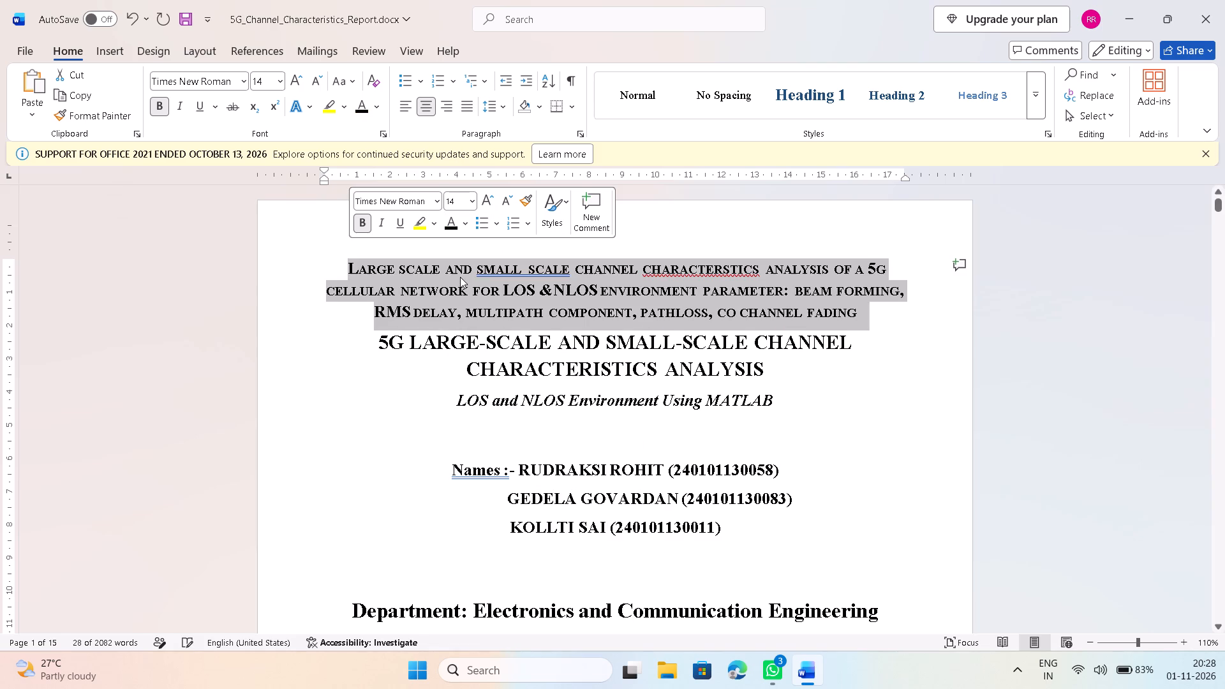
Delete the "5G LARGE-SCALE AND SMALL-SCALE CHANNEL CHARACTERISTICS ANALYSIS" heading together with its emptied line.
{"action": "left_click", "coordinate": [879, 373]}
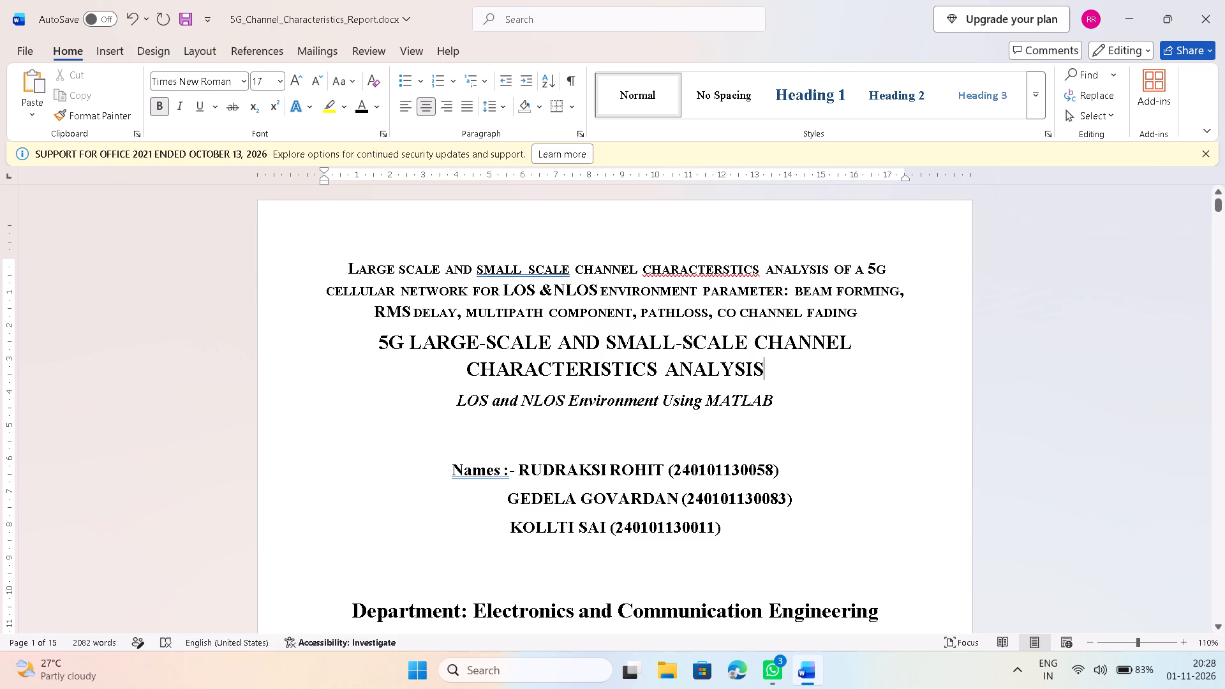
{"action": "scroll", "coordinate": [875, 450], "scroll_direction": "down", "scroll_amount": 1}
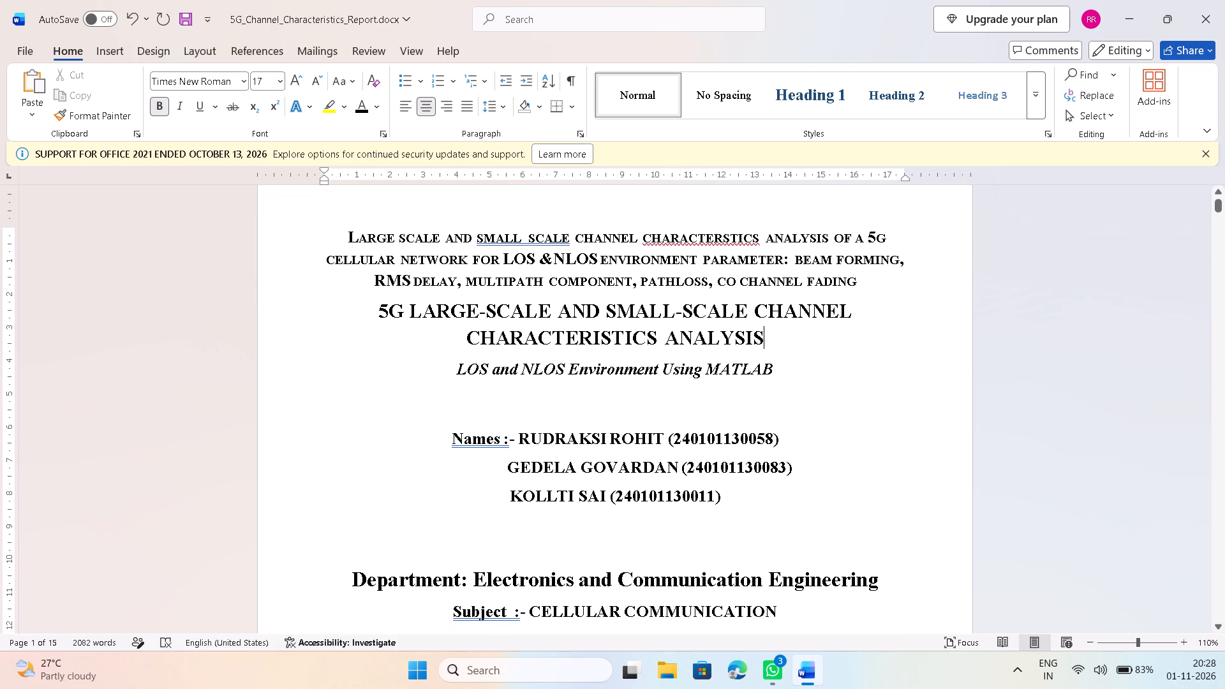
{"action": "scroll", "coordinate": [875, 450], "scroll_direction": "down", "scroll_amount": 1}
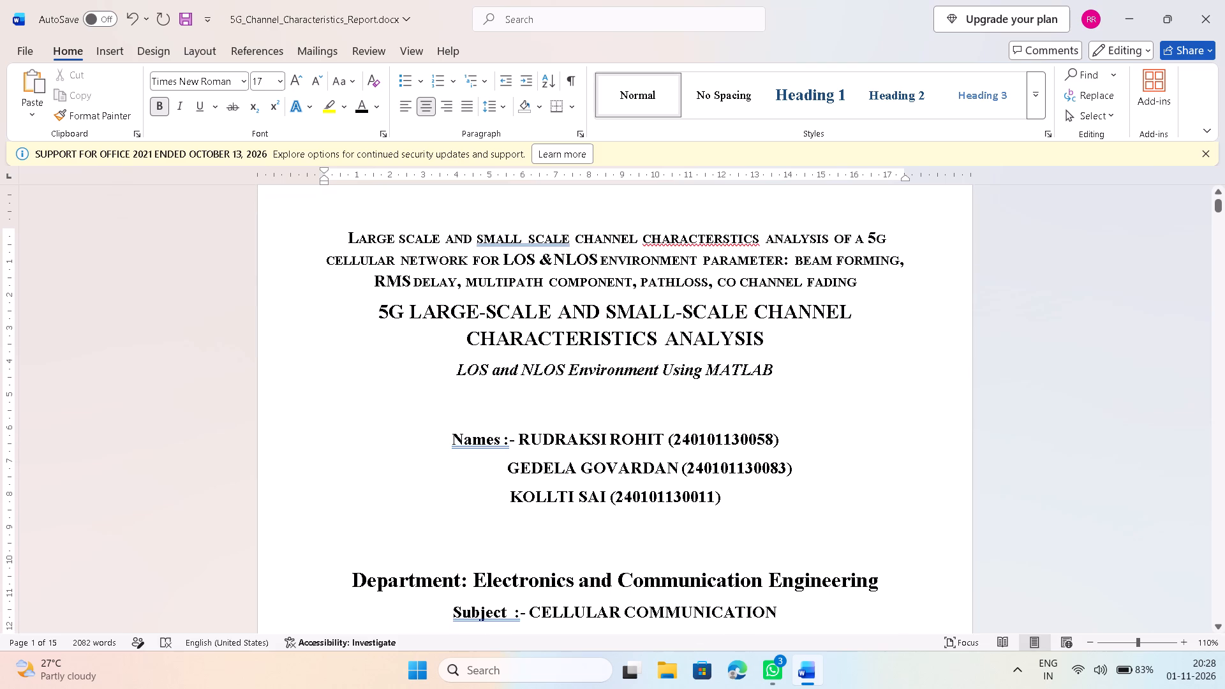
{"action": "scroll", "coordinate": [875, 450], "scroll_direction": "down", "scroll_amount": 1}
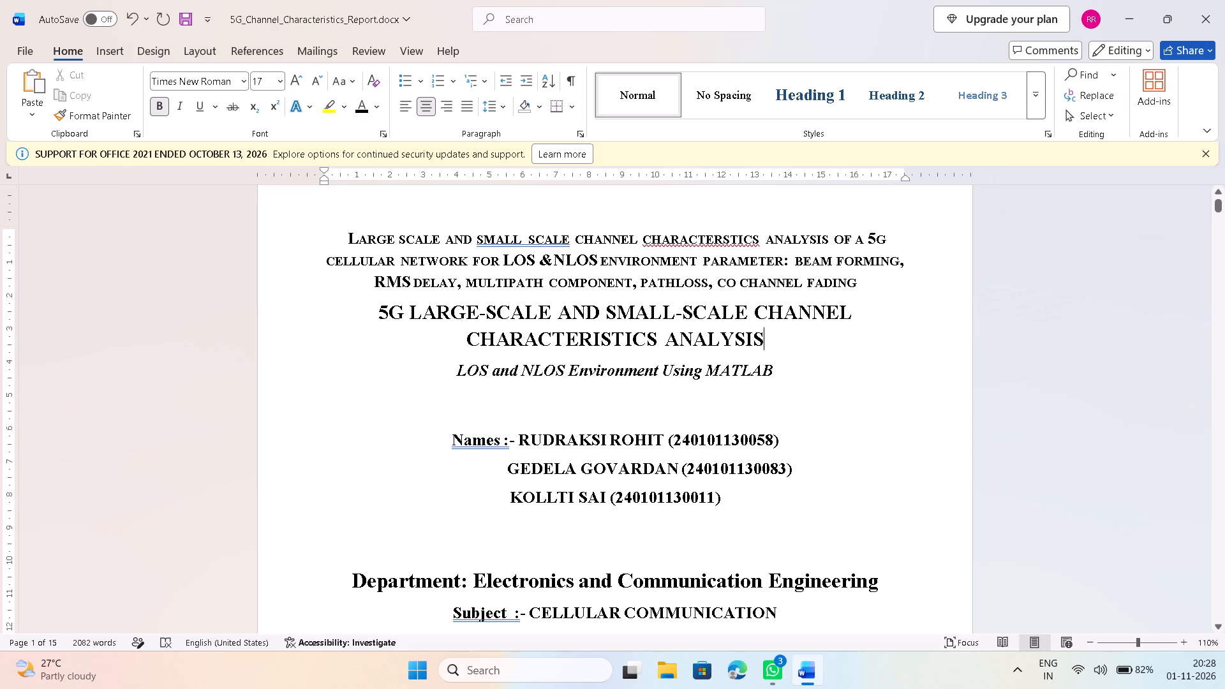
{"action": "key", "text": "BackSpace"}
{"action": "key", "text": "BackSpace"}
{"action": "key", "text": "BackSpace"}
{"action": "key", "text": "BackSpace"}
{"action": "key", "text": "BackSpace"}
{"action": "key", "text": "BackSpace"}
{"action": "key", "text": "BackSpace"}
{"action": "key", "text": "BackSpace"}
{"action": "key", "text": "BackSpace"}
{"action": "key", "text": "BackSpace"}
{"action": "key", "text": "BackSpace"}
{"action": "key", "text": "BackSpace"}
{"action": "key", "text": "BackSpace"}
{"action": "key", "text": "BackSpace"}
{"action": "key", "text": "BackSpace"}
{"action": "key", "text": "BackSpace"}
{"action": "key", "text": "BackSpace"}
{"action": "key", "text": "BackSpace"}
{"action": "key", "text": "BackSpace"}
{"action": "key", "text": "BackSpace"}
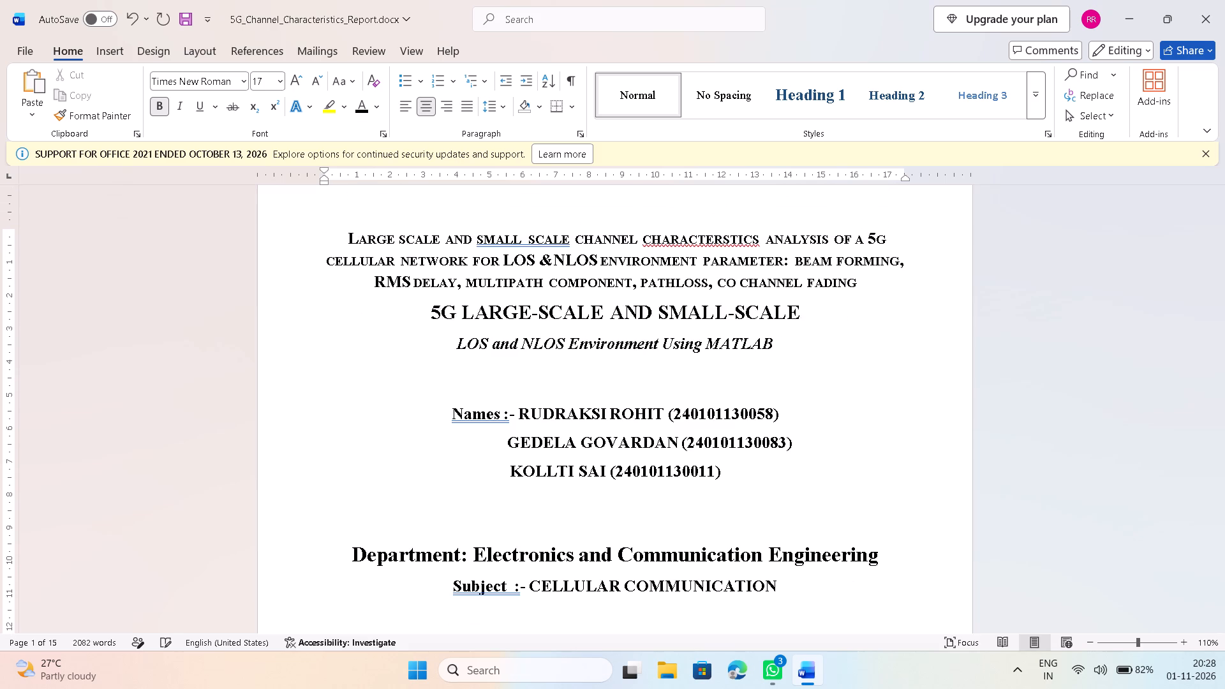
{"action": "key", "text": "BackSpace"}
{"action": "key", "text": "BackSpace"}
{"action": "key", "text": "BackSpace"}
{"action": "key", "text": "BackSpace"}
{"action": "key", "text": "BackSpace"}
{"action": "key", "text": "BackSpace"}
{"action": "key", "text": "BackSpace"}
{"action": "key", "text": "BackSpace"}
{"action": "key", "text": "BackSpace"}
{"action": "key", "text": "BackSpace"}
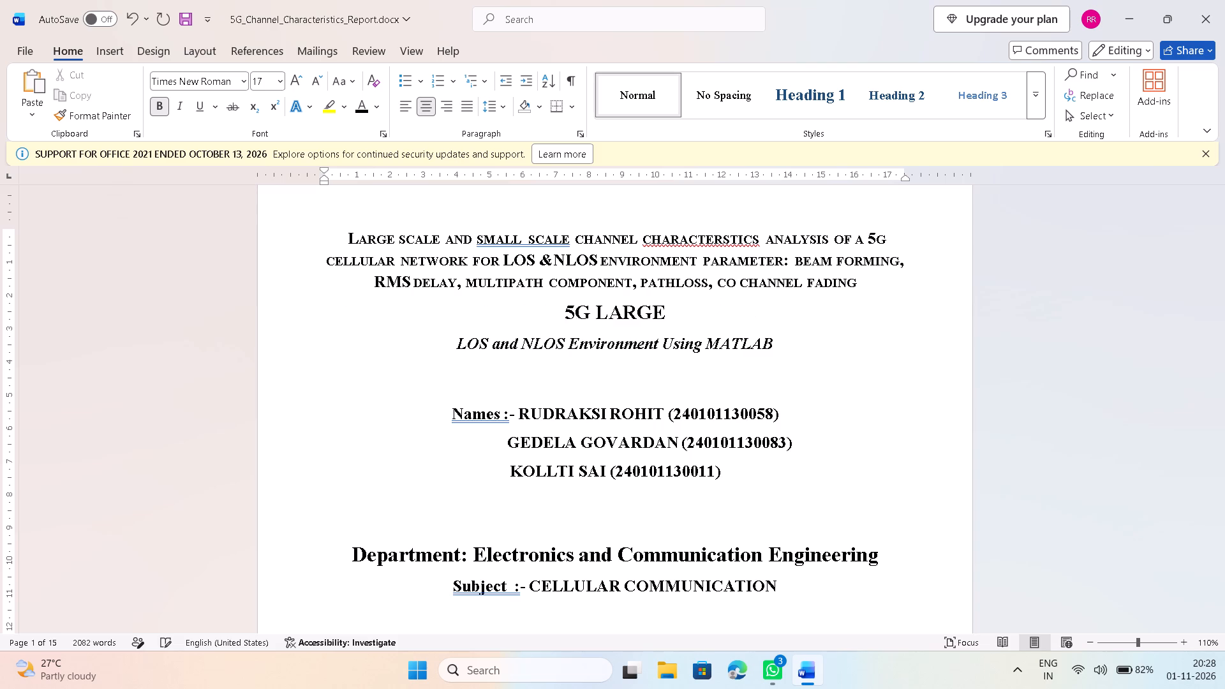
{"action": "key", "text": "BackSpace"}
{"action": "key", "text": "BackSpace"}
{"action": "key", "text": "BackSpace"}
{"action": "key", "text": "BackSpace"}
{"action": "key", "text": "BackSpace"}
{"action": "key", "text": "BackSpace"}
{"action": "key", "text": "BackSpace"}
{"action": "key", "text": "BackSpace"}
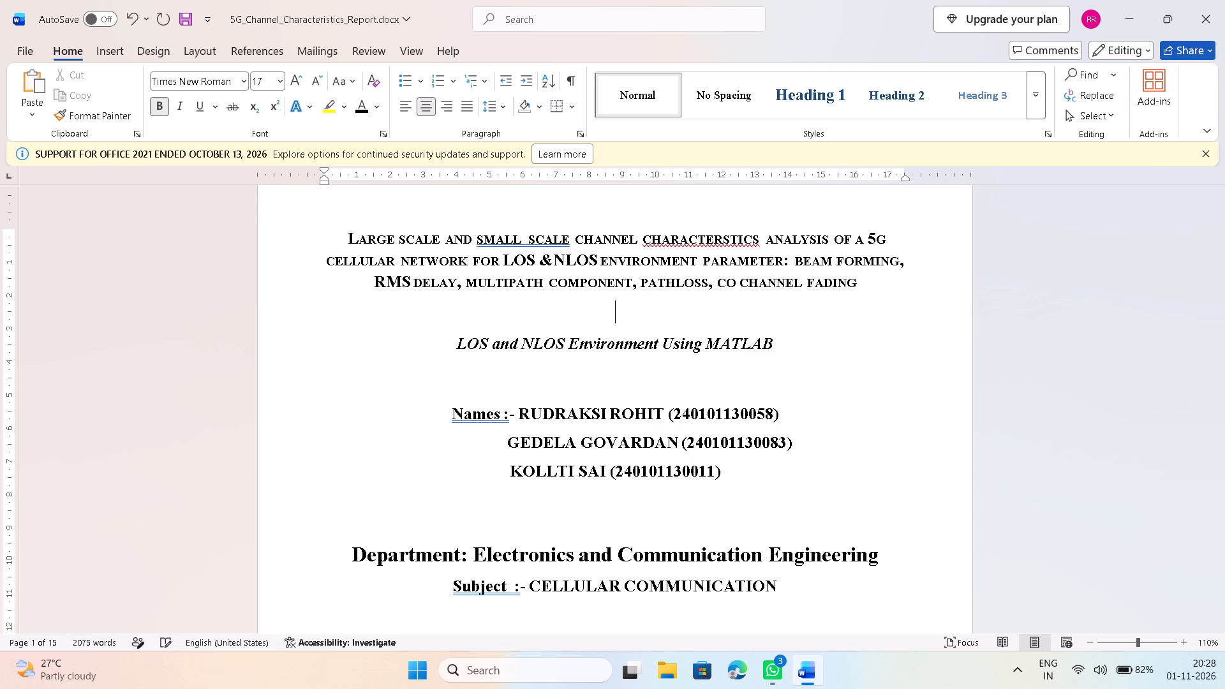
{"action": "key", "text": "BackSpace"}
{"action": "key", "text": "BackSpace"}
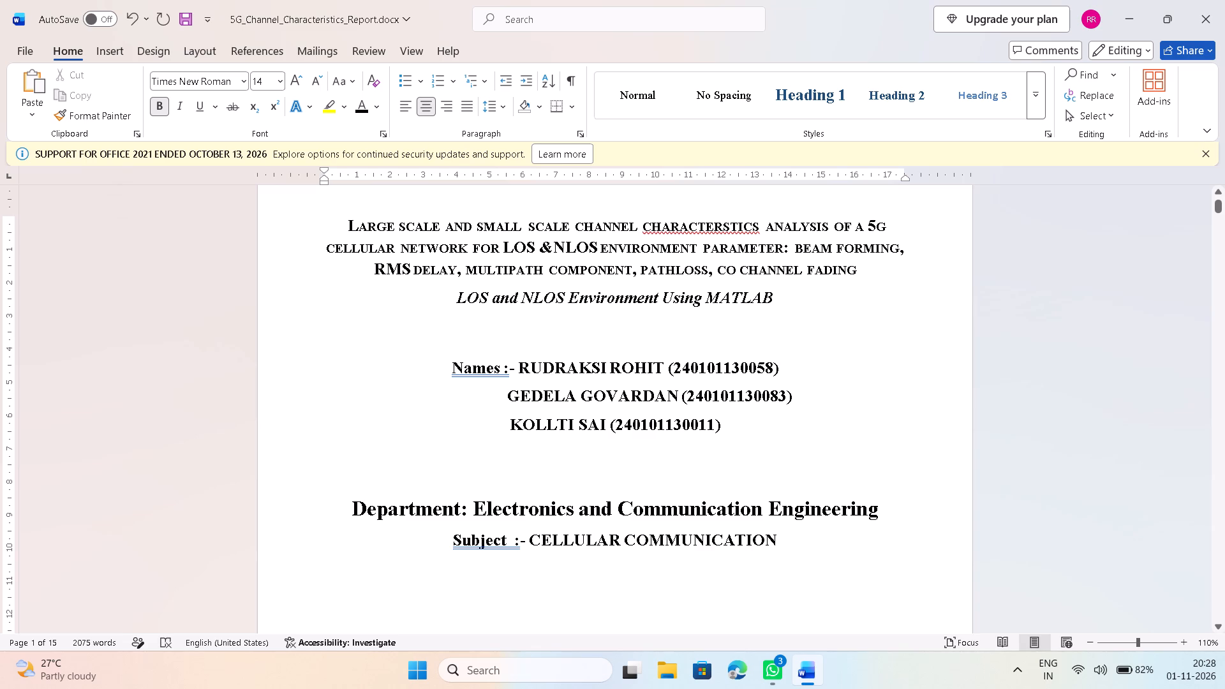
Set the whole title paragraph above the "LOS and NLOS Environment Using MATLAB" subtitle to font size 14.
{"action": "left_click_drag", "start_coordinate": [860, 272], "coordinate": [379, 229]}
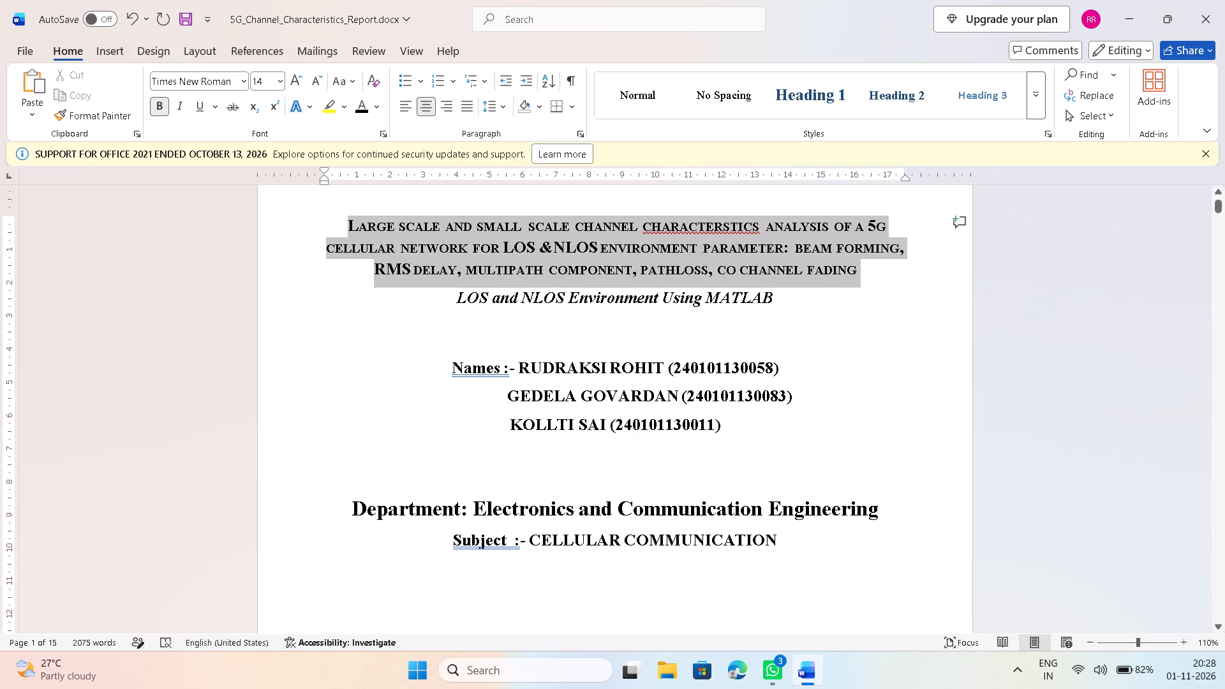
{"action": "left_click_drag", "start_coordinate": [379, 229], "coordinate": [373, 226]}
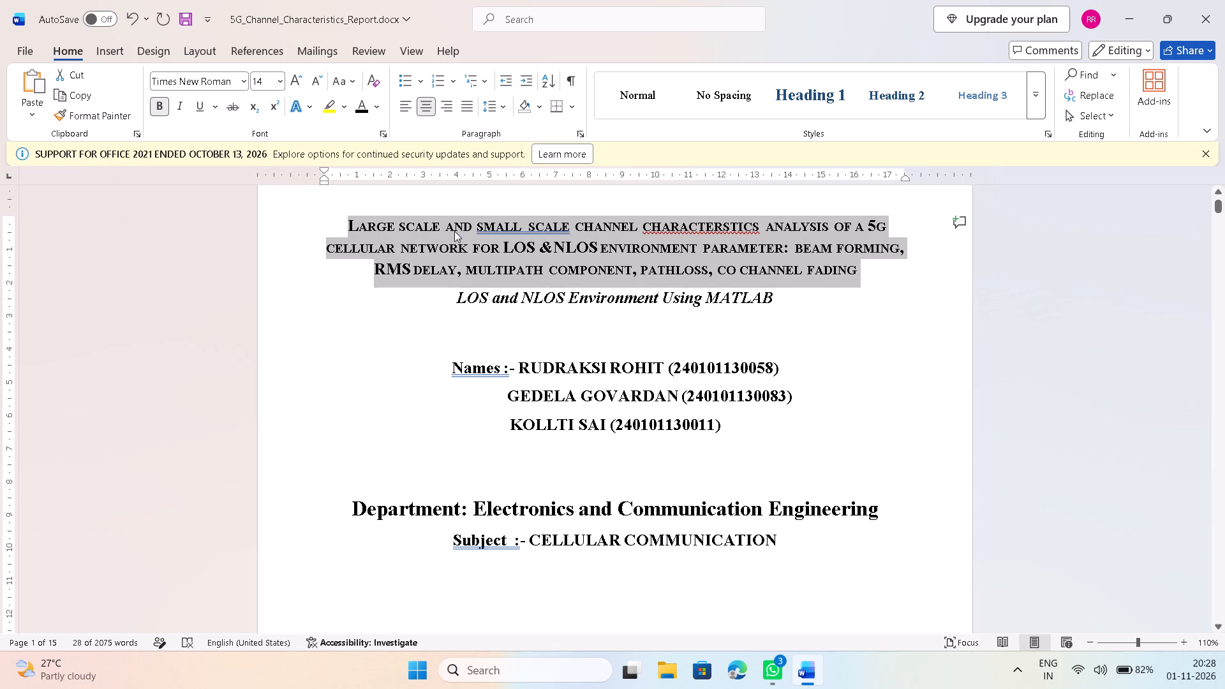
{"action": "right_click", "coordinate": [445, 227]}
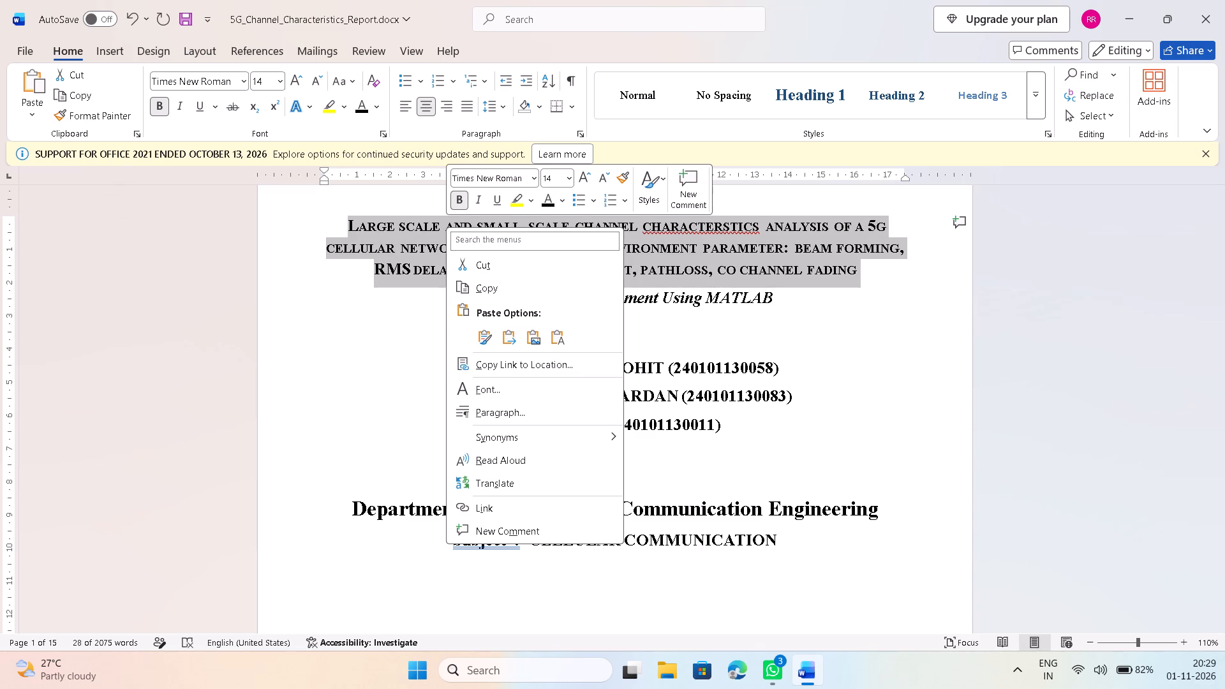
{"action": "left_click", "coordinate": [568, 176]}
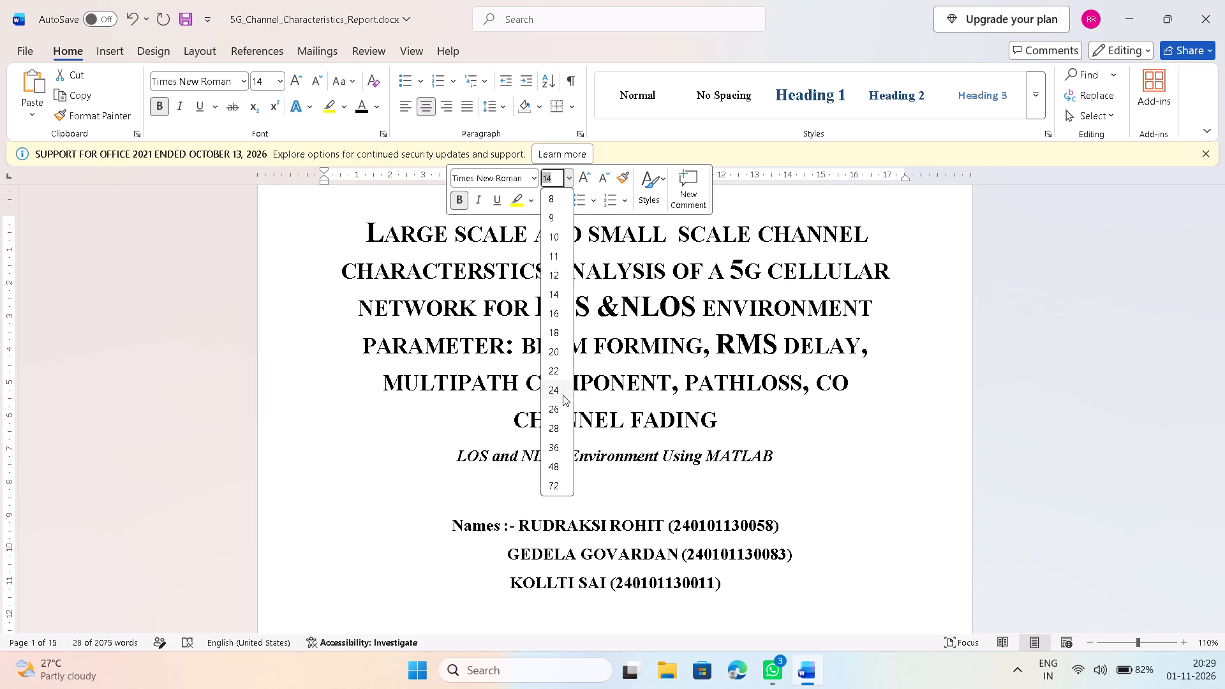
{"action": "left_click", "coordinate": [561, 299]}
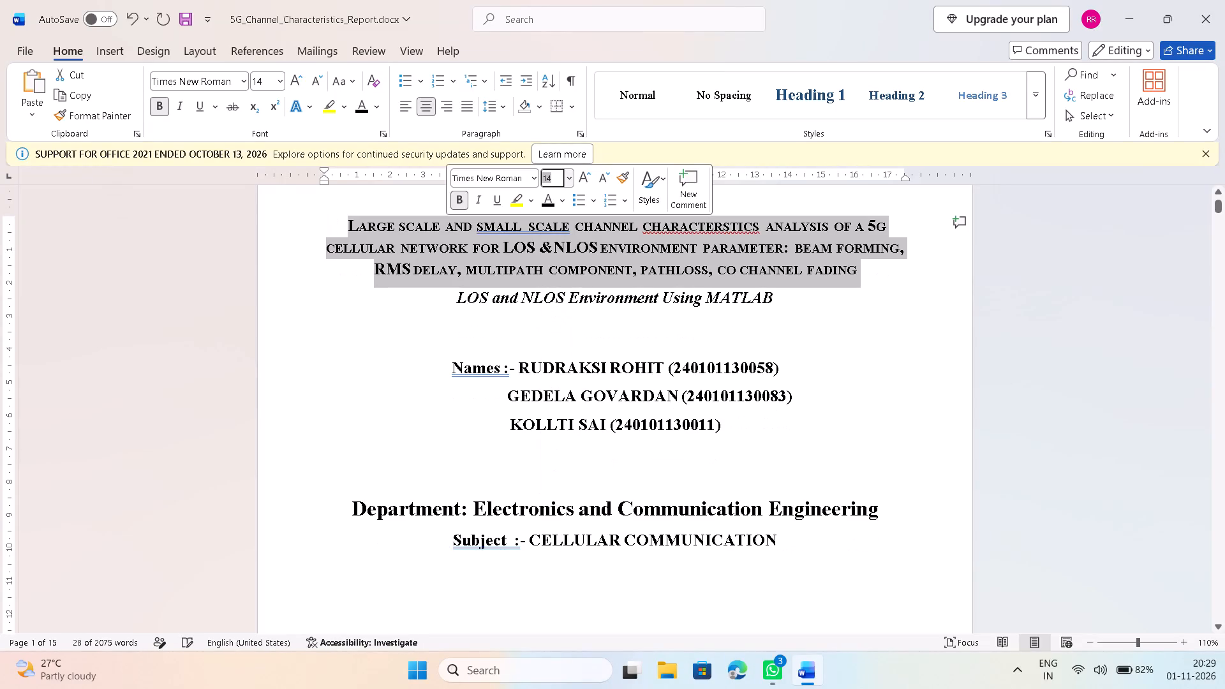
{"action": "left_click", "coordinate": [846, 322]}
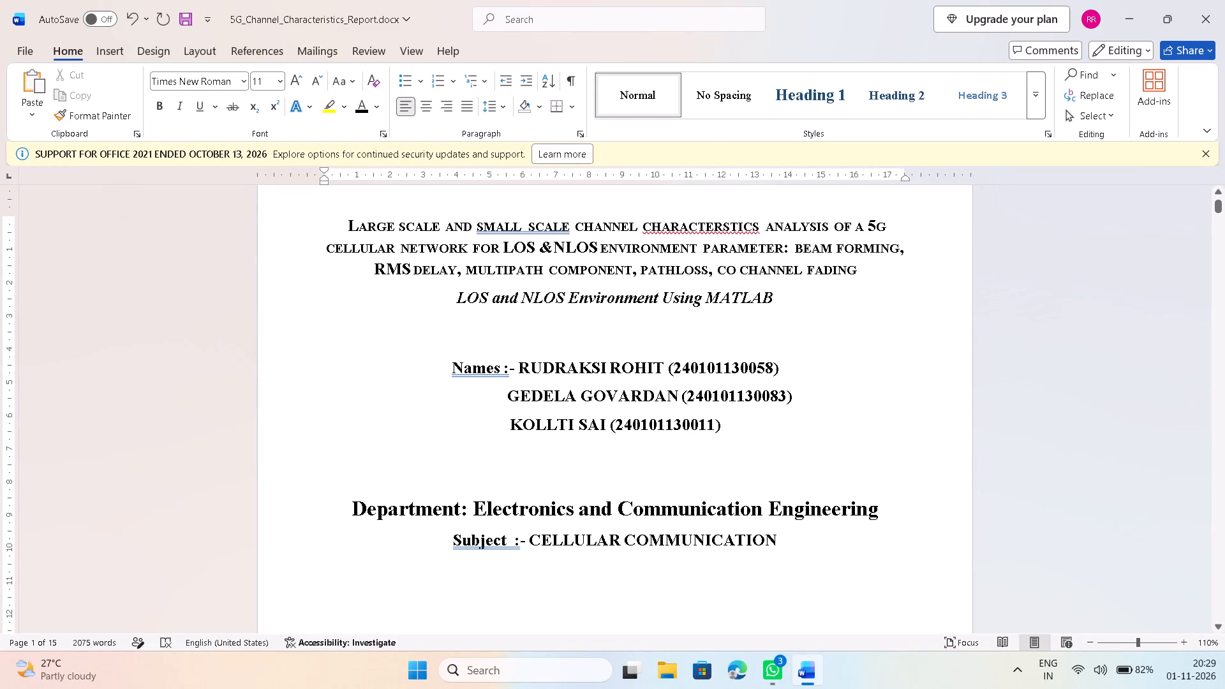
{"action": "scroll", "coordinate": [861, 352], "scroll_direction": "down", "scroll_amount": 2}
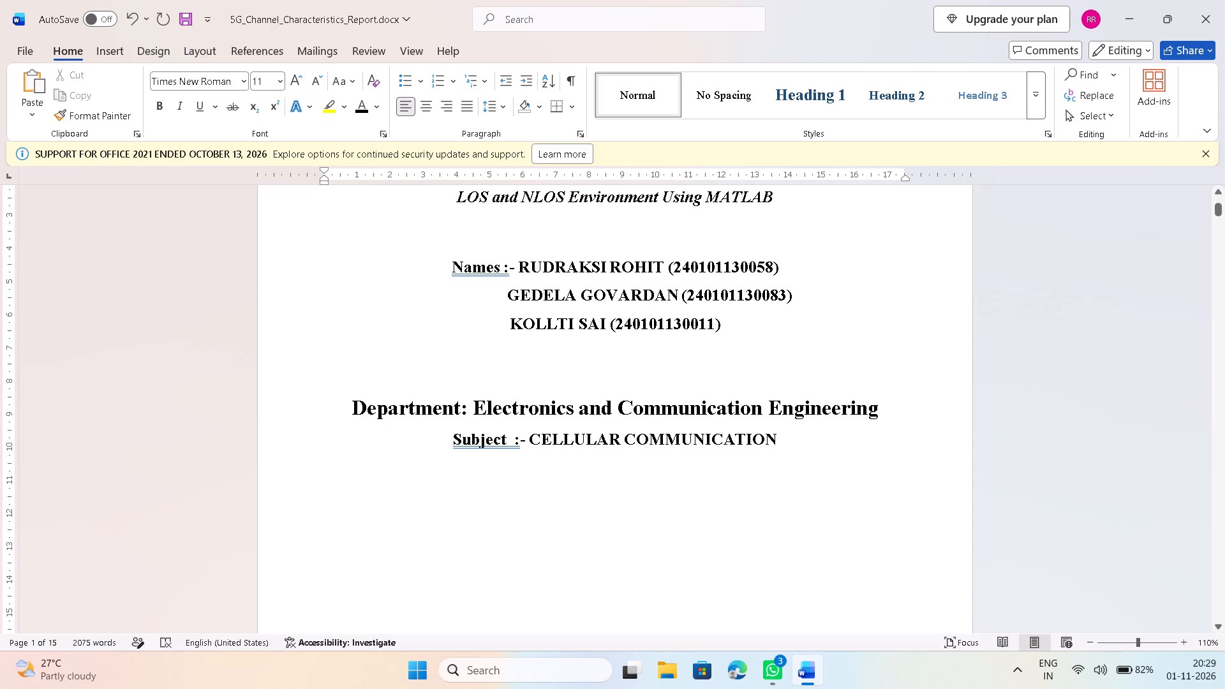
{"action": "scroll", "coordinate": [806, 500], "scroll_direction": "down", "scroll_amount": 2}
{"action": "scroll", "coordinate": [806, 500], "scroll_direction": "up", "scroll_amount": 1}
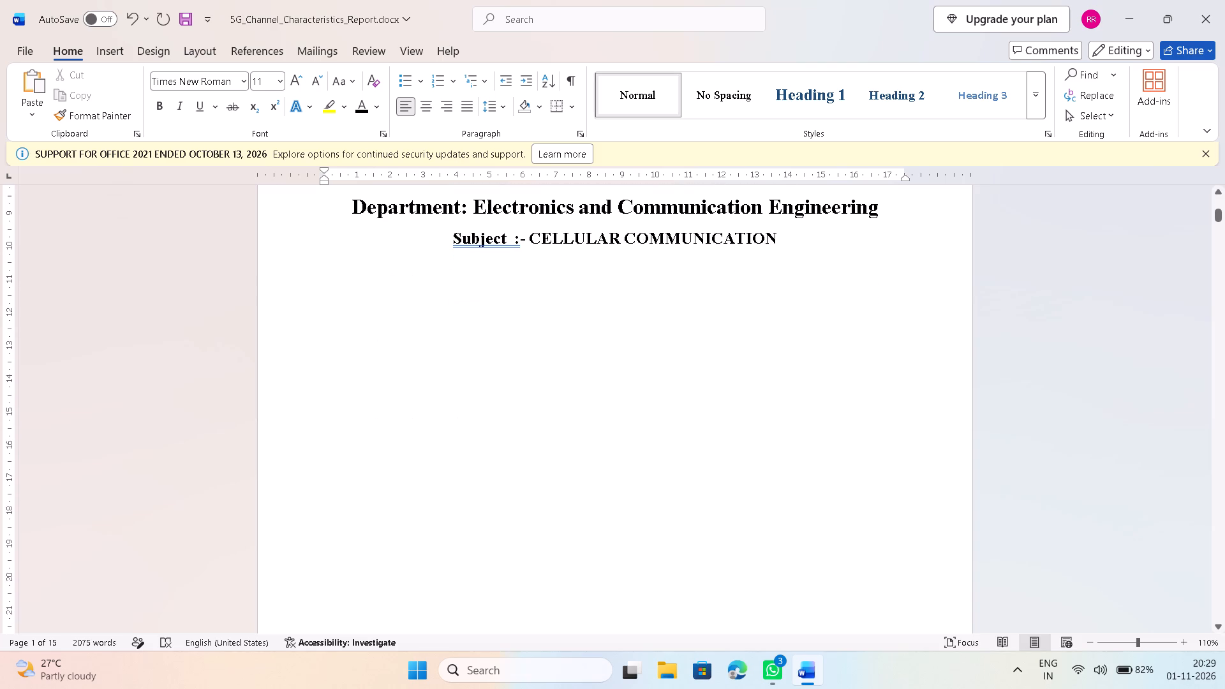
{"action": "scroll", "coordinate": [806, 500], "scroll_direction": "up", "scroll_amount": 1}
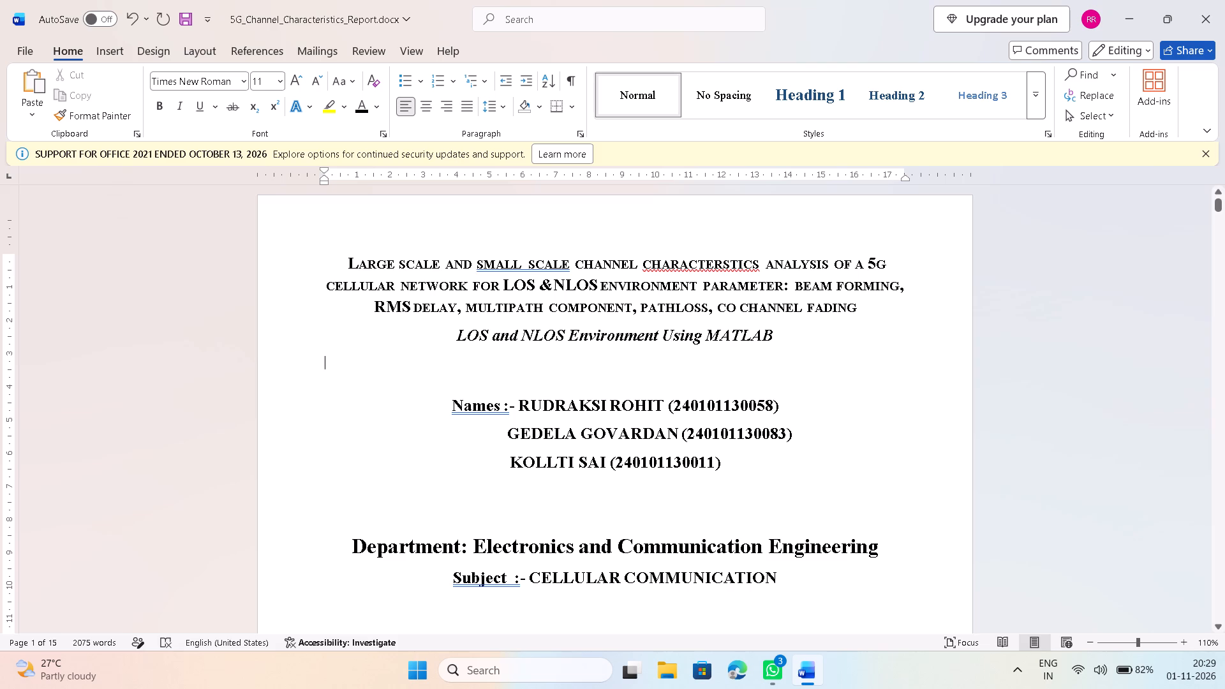
Place the insertion point directly before "Subject" in the "Subject :- CELLULAR COMMUNICATION" line on the cover page.
{"action": "left_click", "coordinate": [457, 568]}
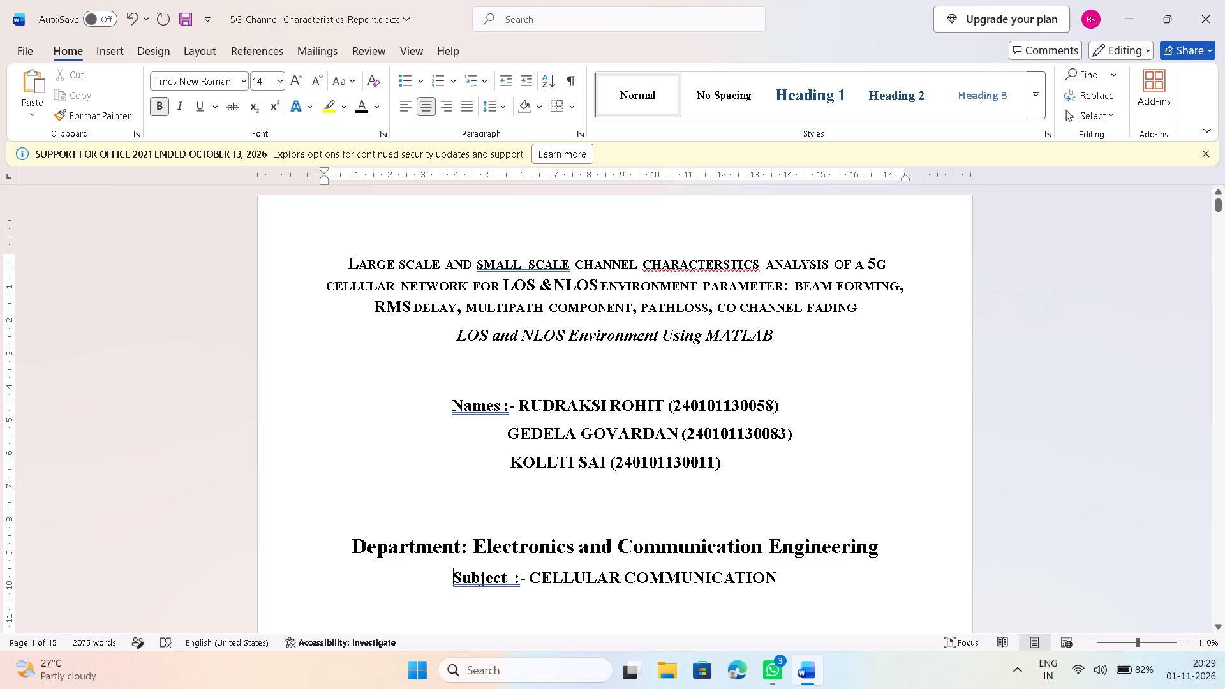
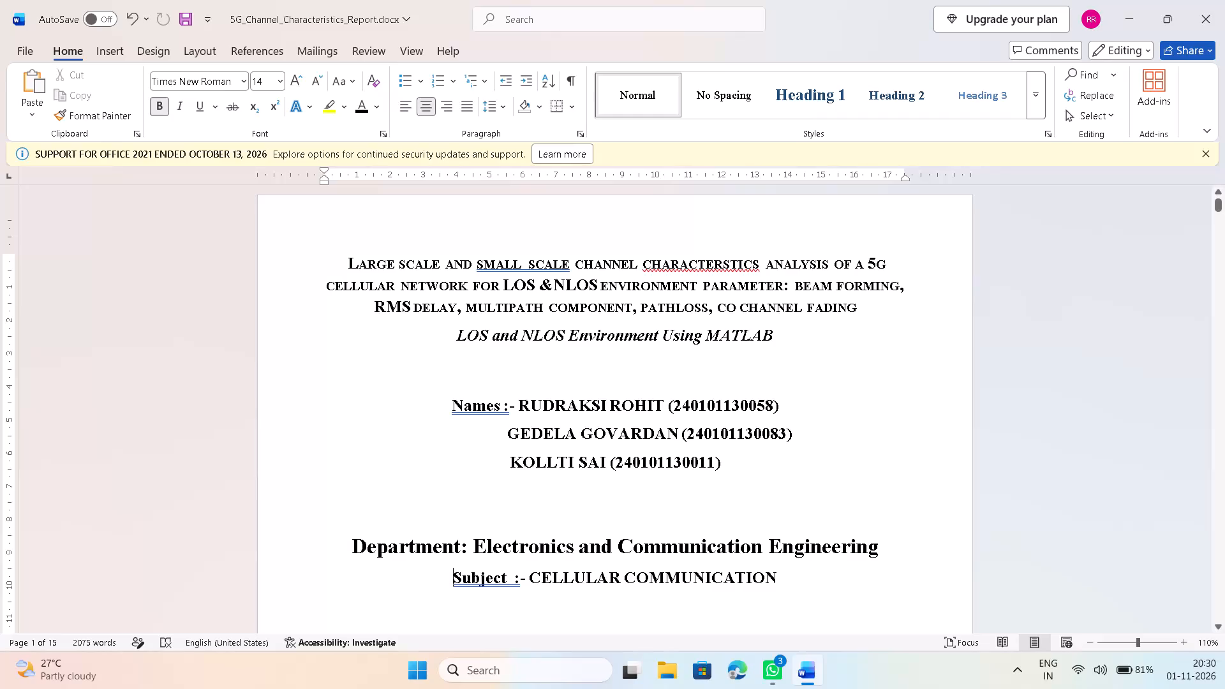
Insert an empty line between the "Department: Electronics and Communication Engineering" line and the "Subject" line on the cover page.
{"action": "scroll", "coordinate": [808, 489], "scroll_direction": "down", "scroll_amount": 1}
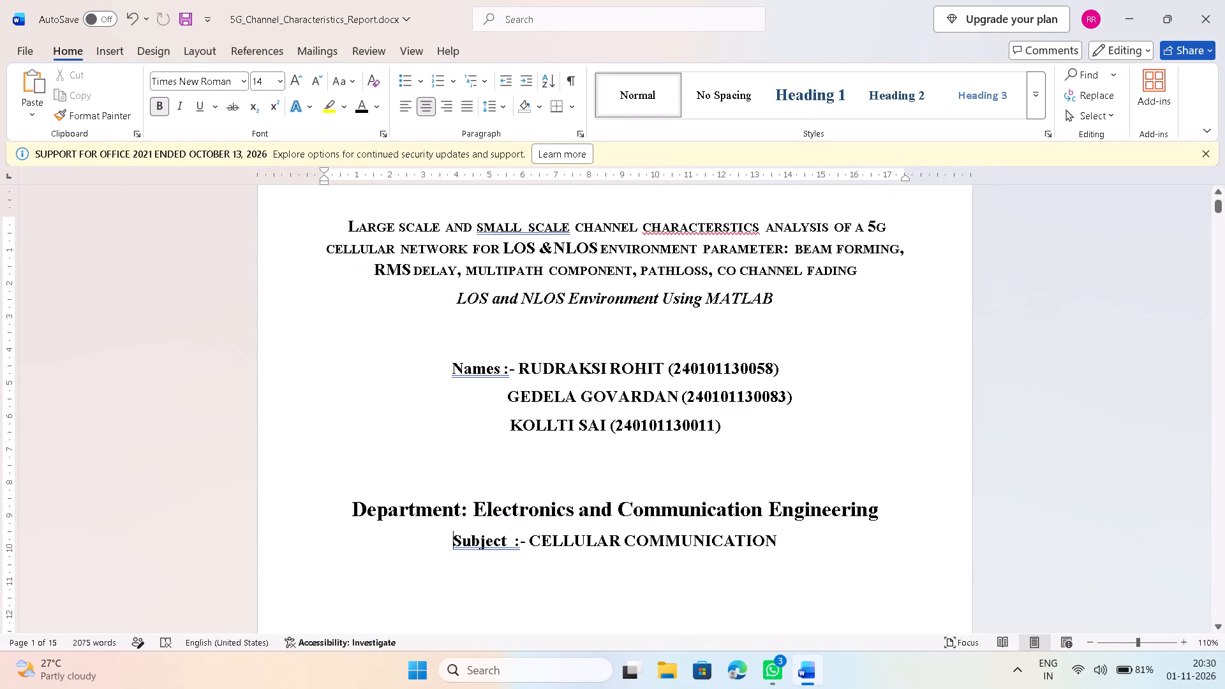
{"action": "scroll", "coordinate": [808, 489], "scroll_direction": "down", "scroll_amount": 1}
{"action": "scroll", "coordinate": [808, 489], "scroll_direction": "up", "scroll_amount": 1}
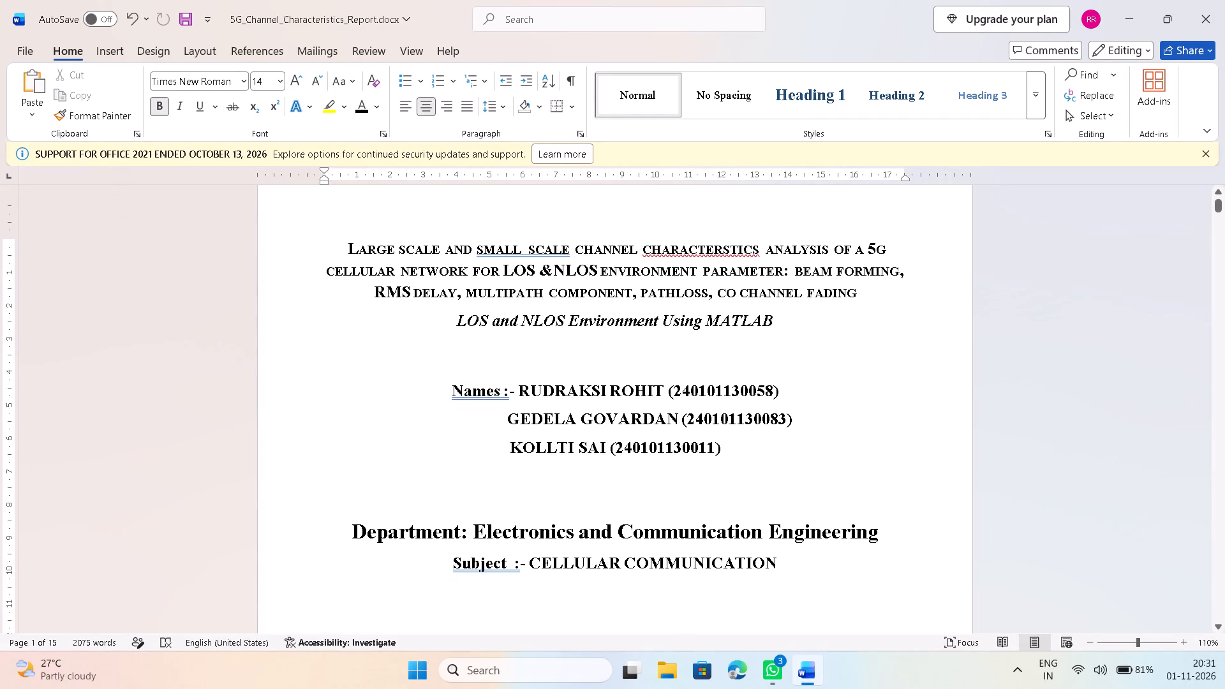
{"action": "left_click", "coordinate": [895, 530]}
{"action": "key", "text": "Return"}
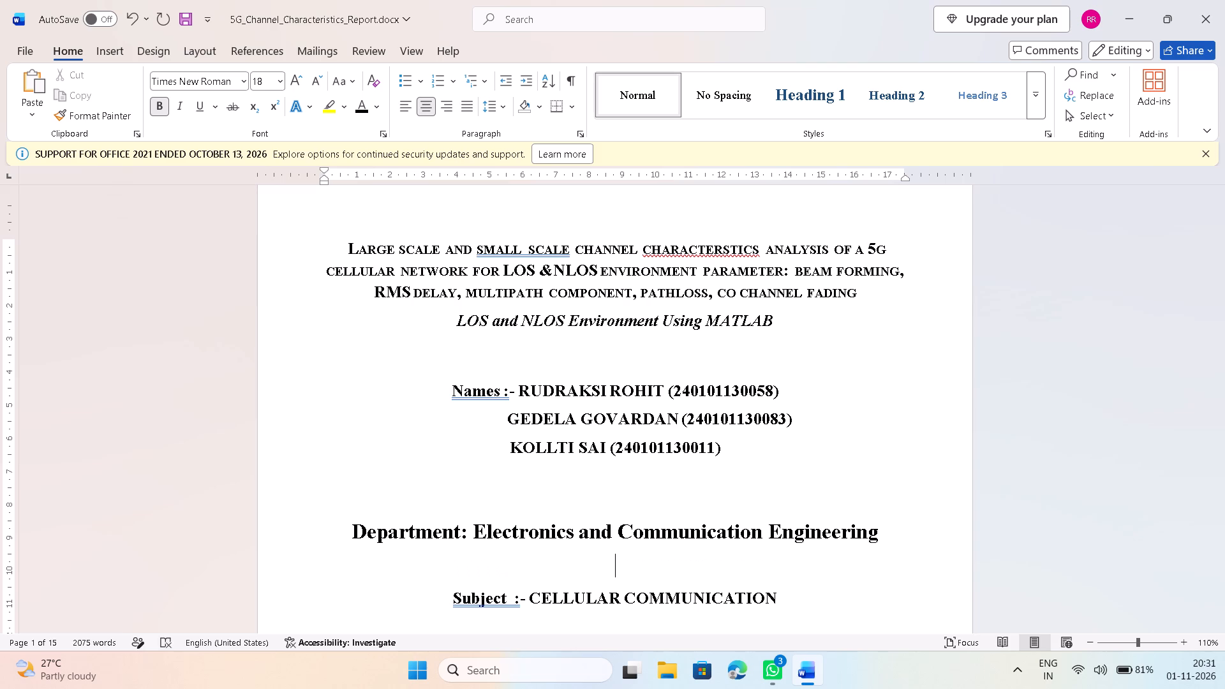
Add the line "DOMAIN:- TELECOMMUNICATION ENGINEERING" between the Department and Subject lines on the cover page.
{"action": "type", "text": "DO"}
{"action": "type", "text": "MAIN"}
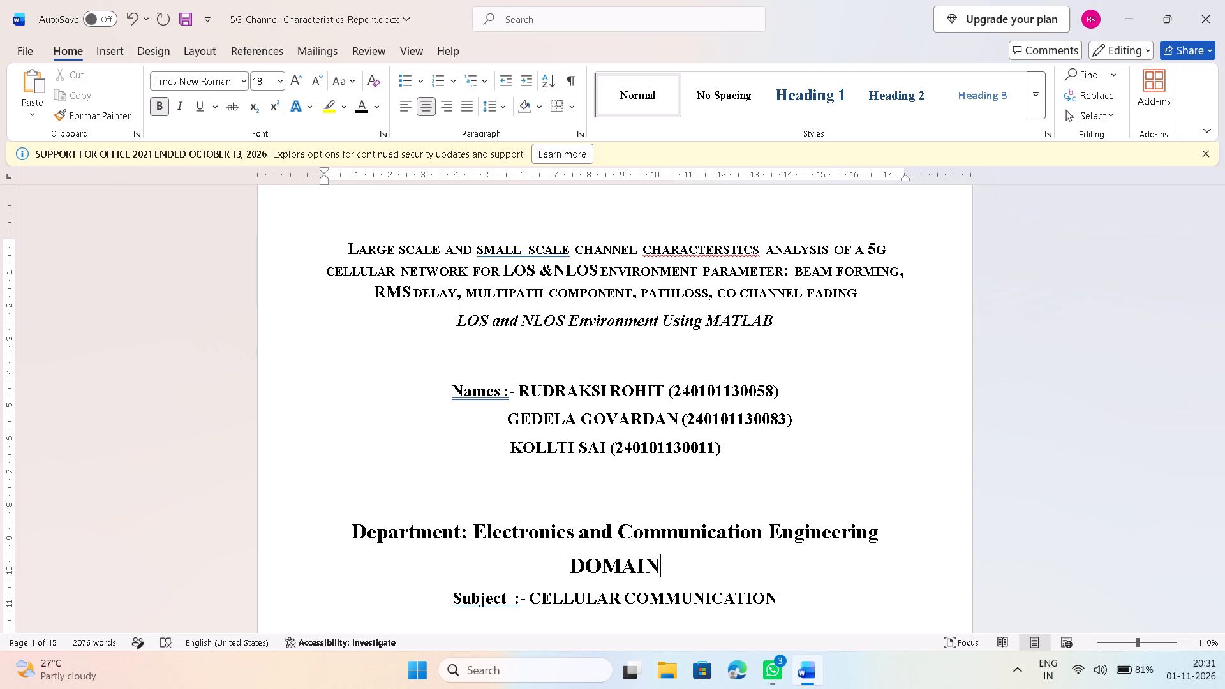
{"action": "key", "text": "shift+colon"}
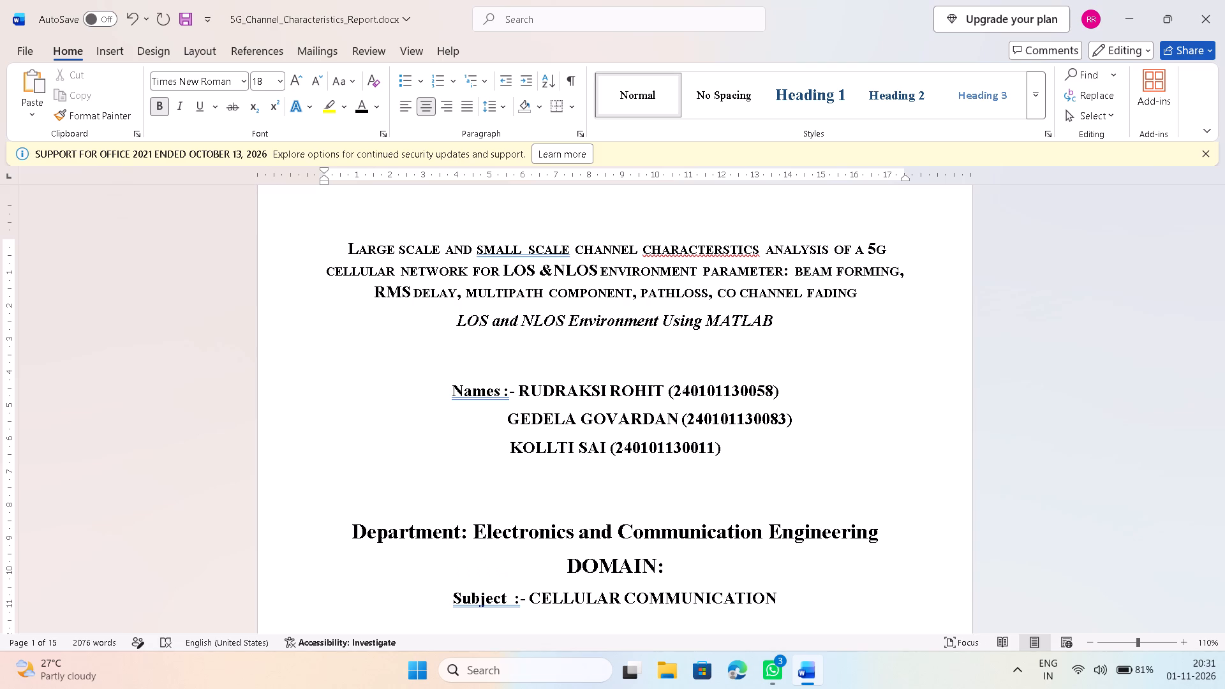
{"action": "type", "text": "- TEL"}
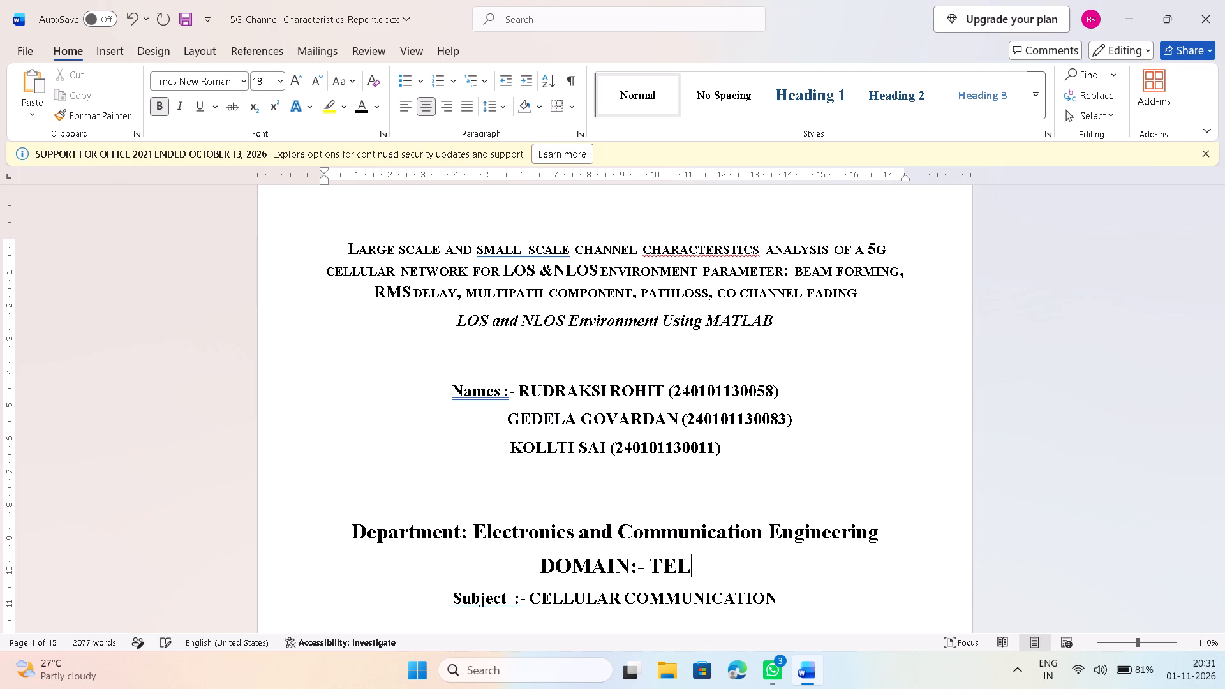
{"action": "key", "text": "BackSpace"}
{"action": "type", "text": "LE"}
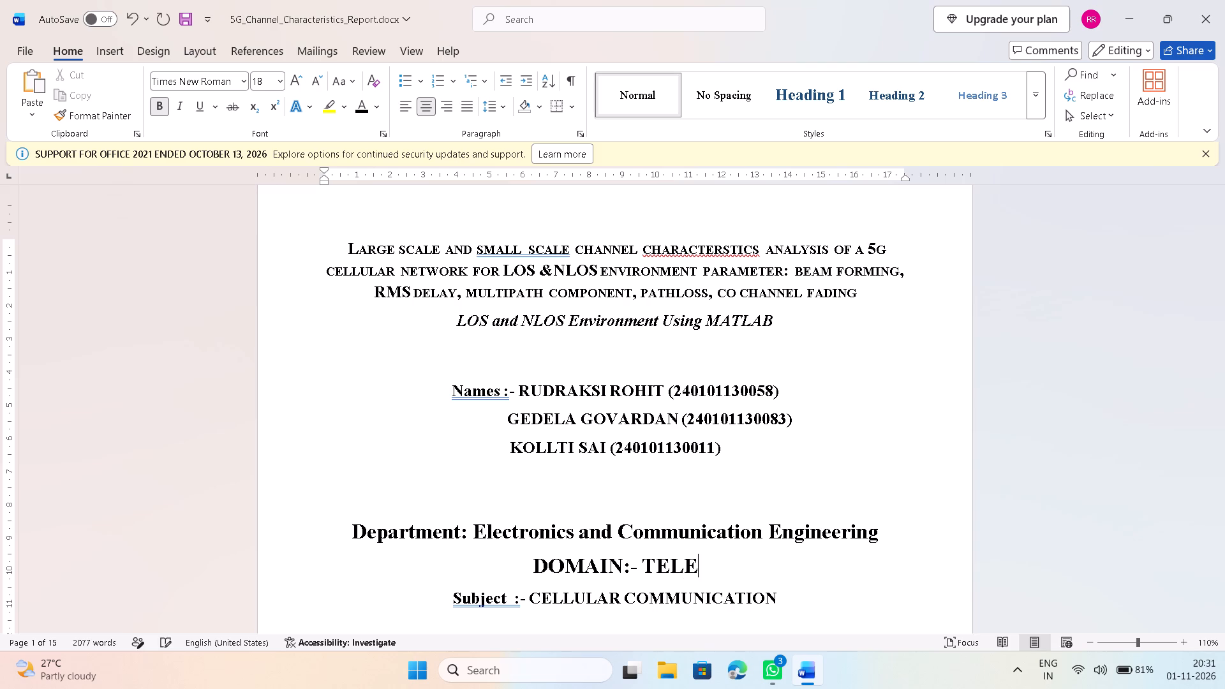
{"action": "type", "text": "COMM"}
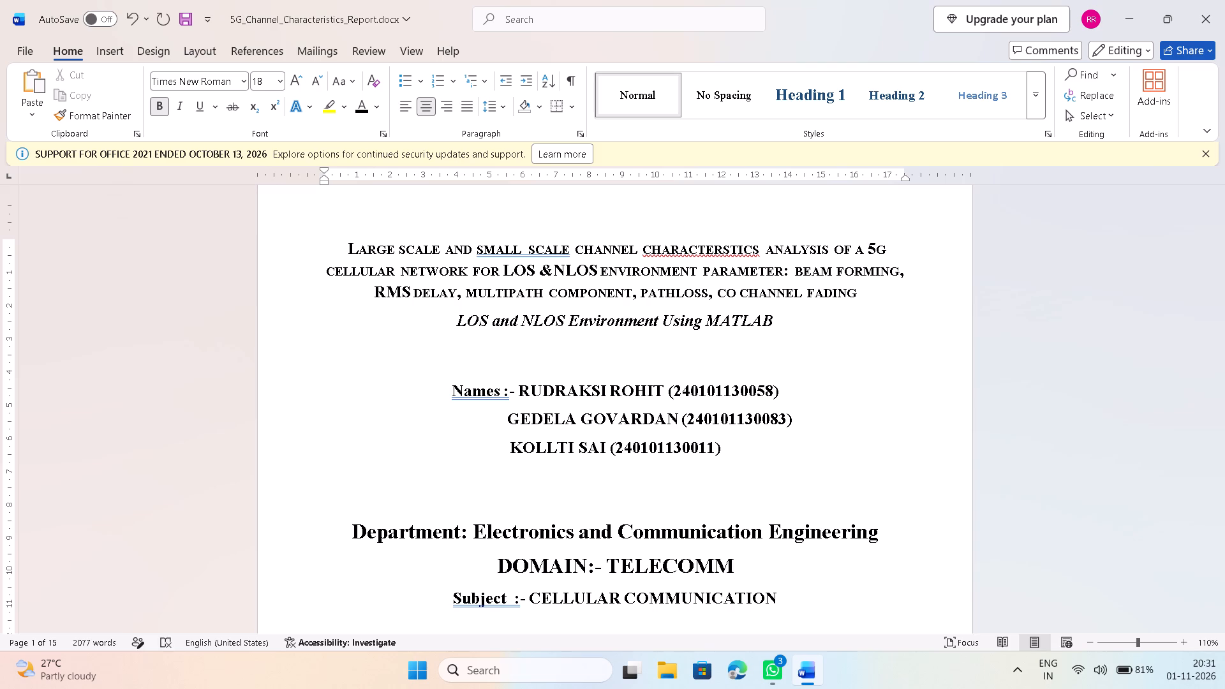
{"action": "type", "text": "UNICATION"}
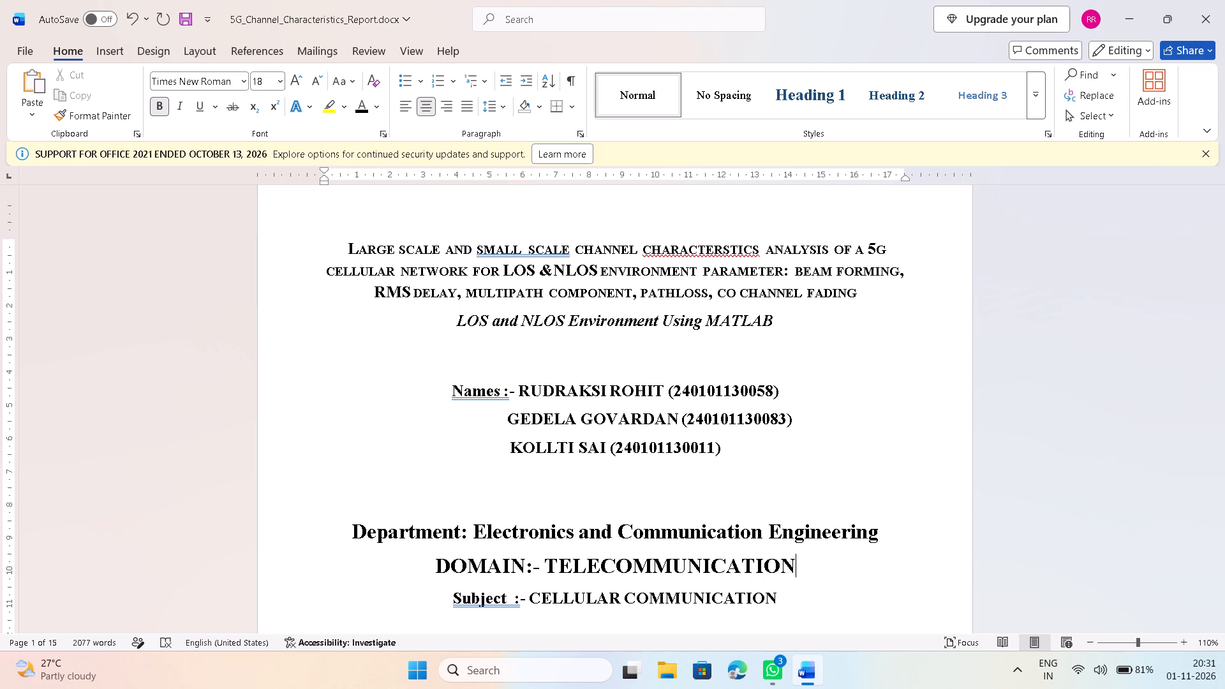
{"action": "key", "text": "space"}
{"action": "type", "text": "EN"}
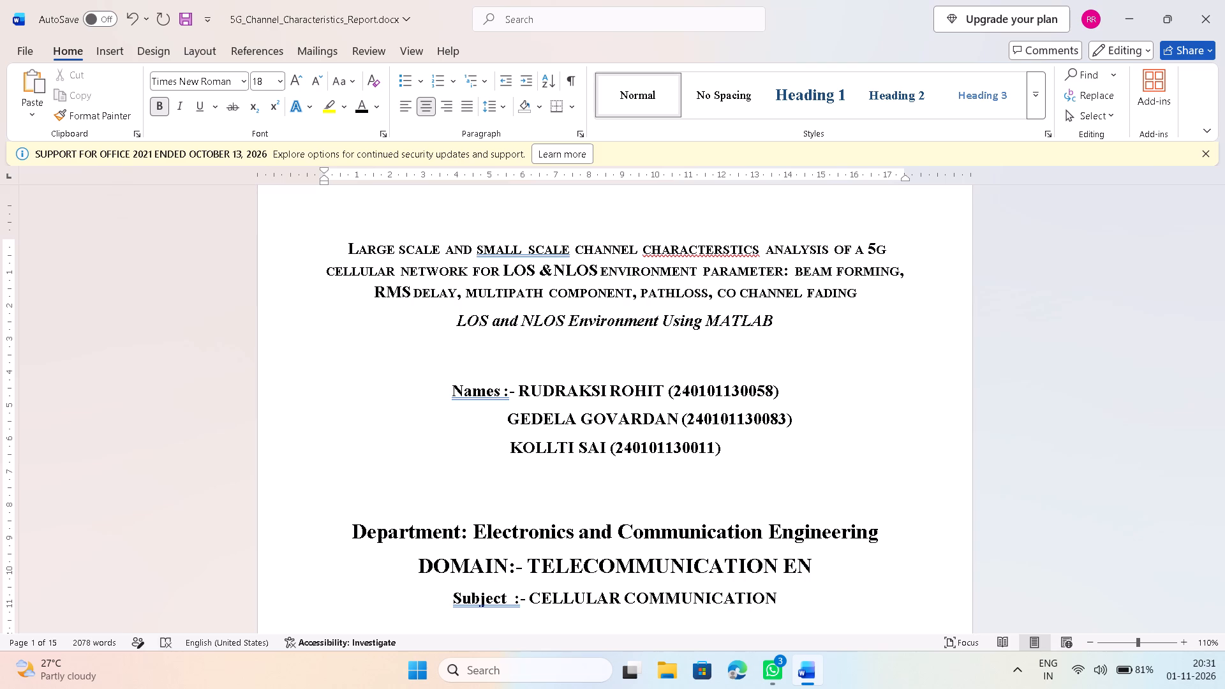
{"action": "type", "text": "GI"}
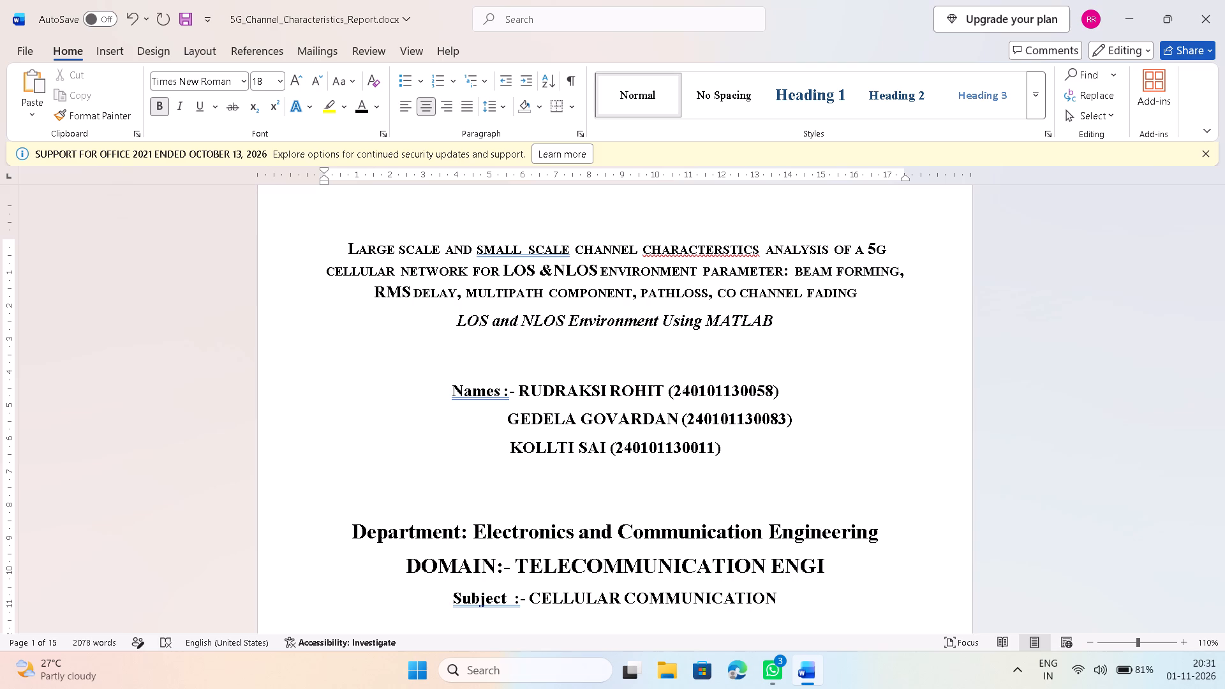
{"action": "type", "text": "NEE"}
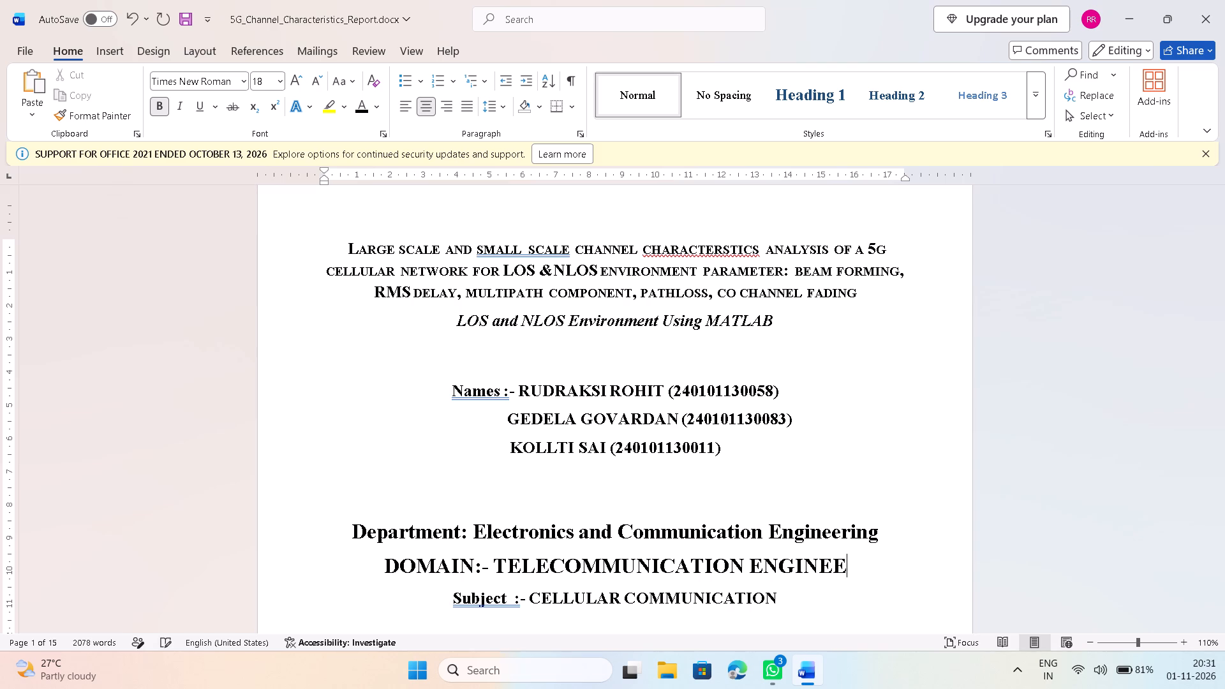
{"action": "type", "text": "RING"}
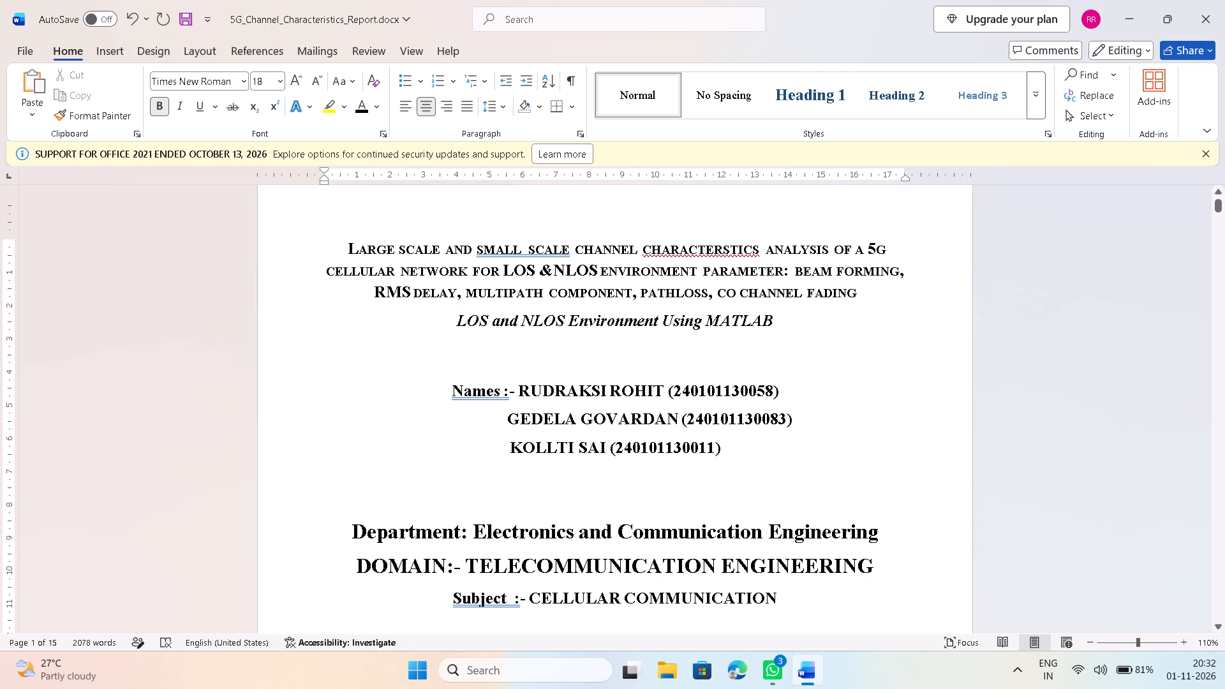
Review the whole report from the cover page through the code, figures and conclusion to the limitations section, and recheck the cover page.
{"action": "scroll", "coordinate": [942, 433], "scroll_direction": "down", "scroll_amount": 1}
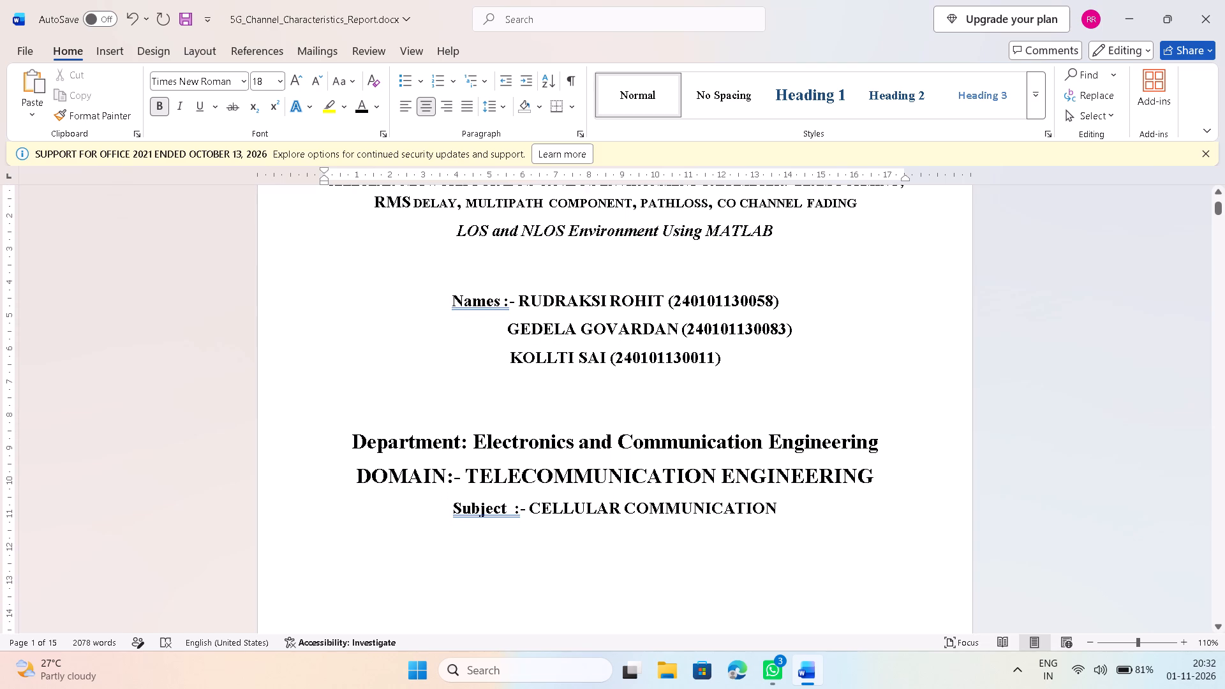
{"action": "scroll", "coordinate": [942, 433], "scroll_direction": "down", "scroll_amount": 5}
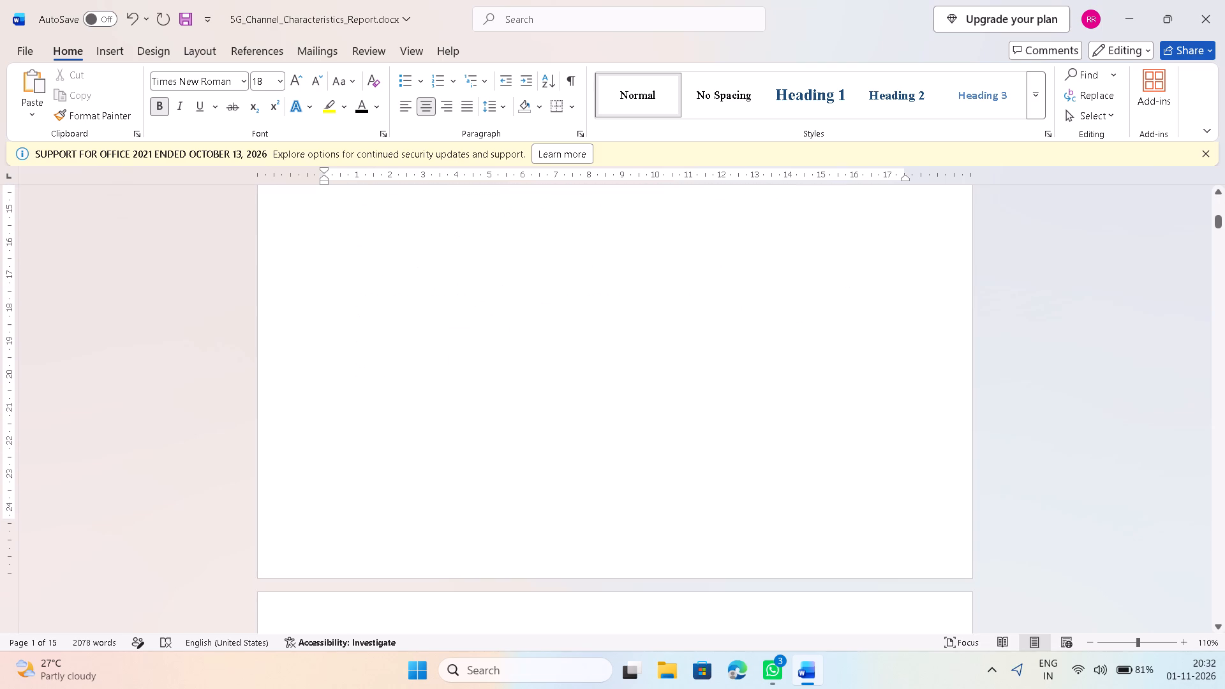
{"action": "scroll", "coordinate": [942, 433], "scroll_direction": "down", "scroll_amount": 5}
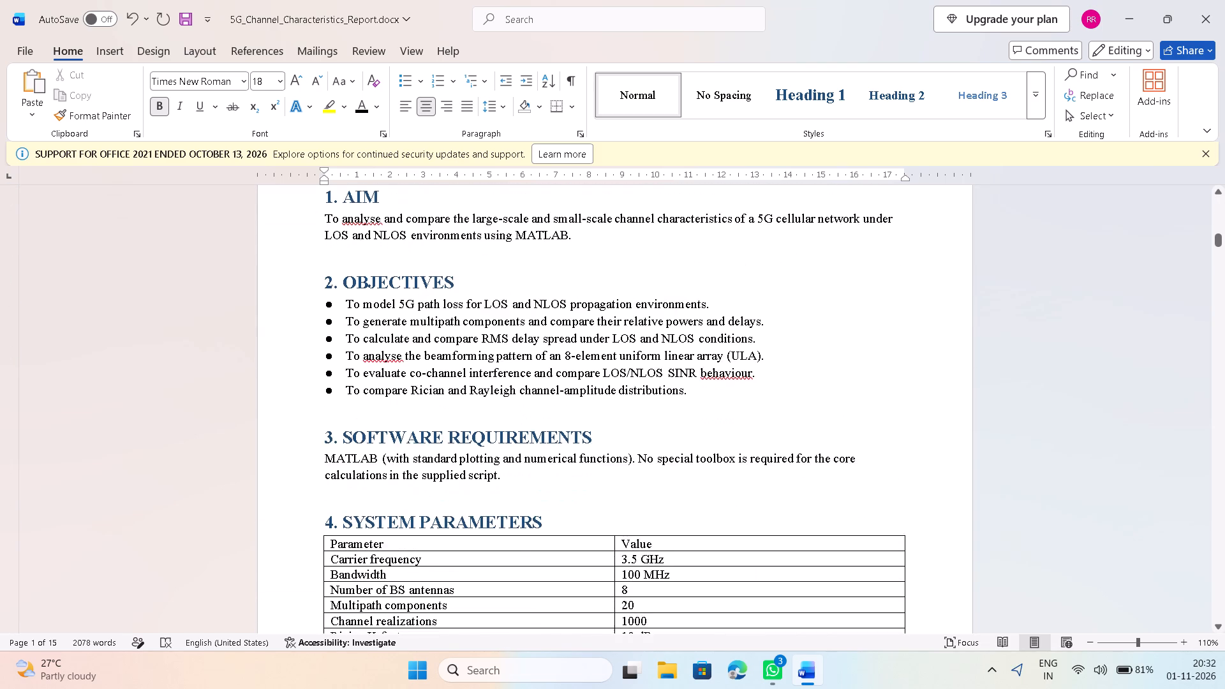
{"action": "scroll", "coordinate": [942, 433], "scroll_direction": "down", "scroll_amount": 7}
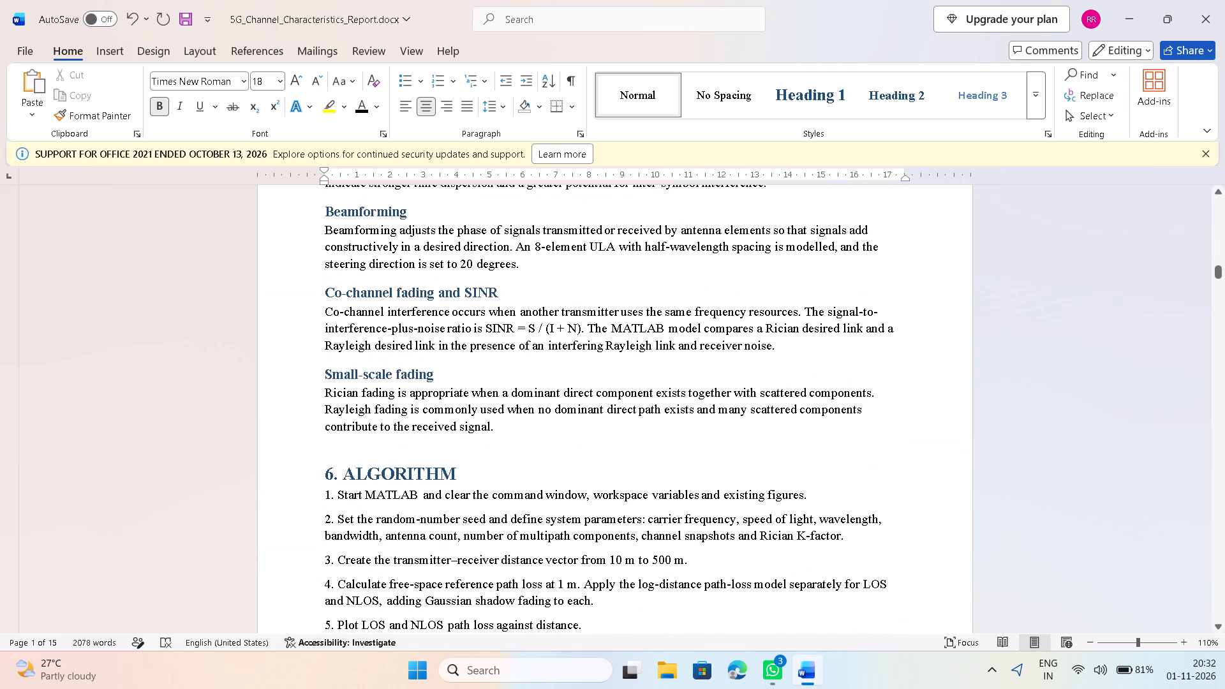
{"action": "scroll", "coordinate": [942, 433], "scroll_direction": "down", "scroll_amount": 9}
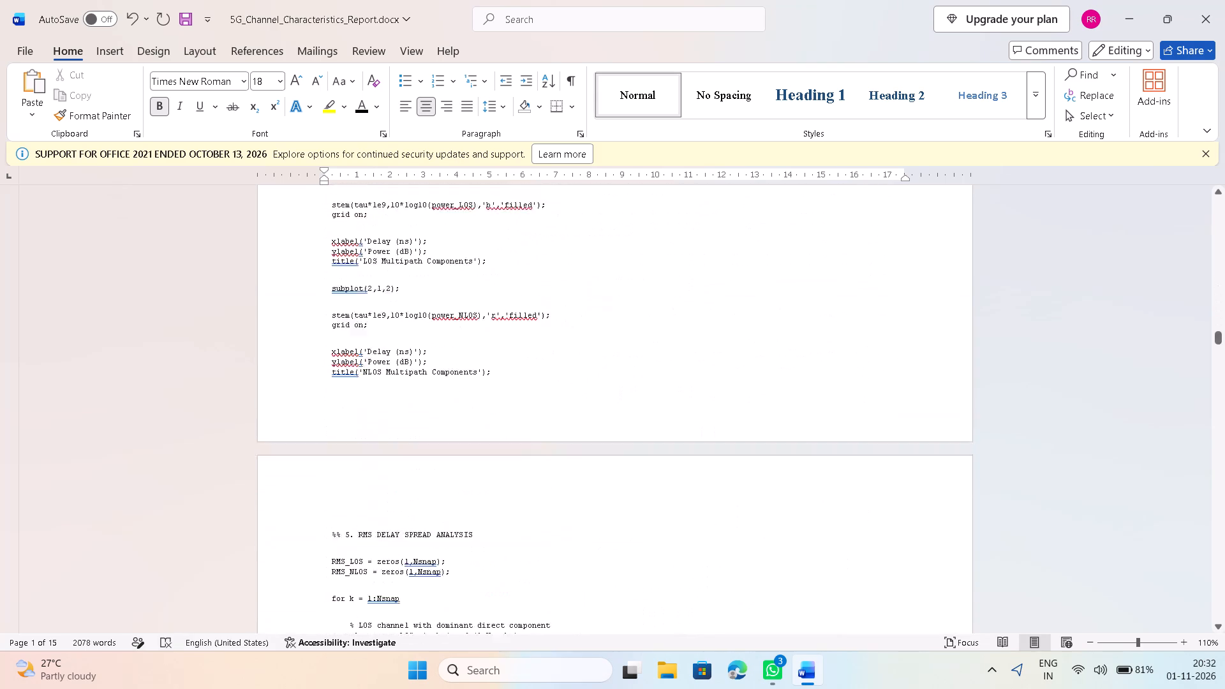
{"action": "scroll", "coordinate": [942, 433], "scroll_direction": "down", "scroll_amount": 7}
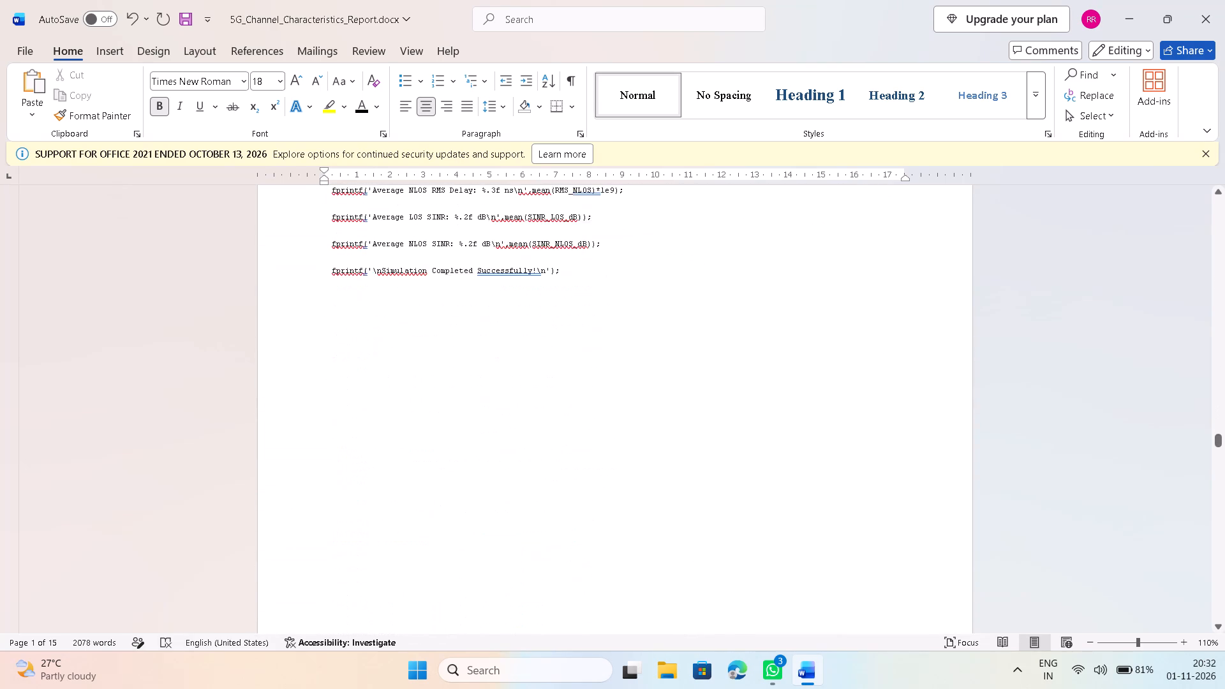
{"action": "scroll", "coordinate": [942, 433], "scroll_direction": "down", "scroll_amount": 8}
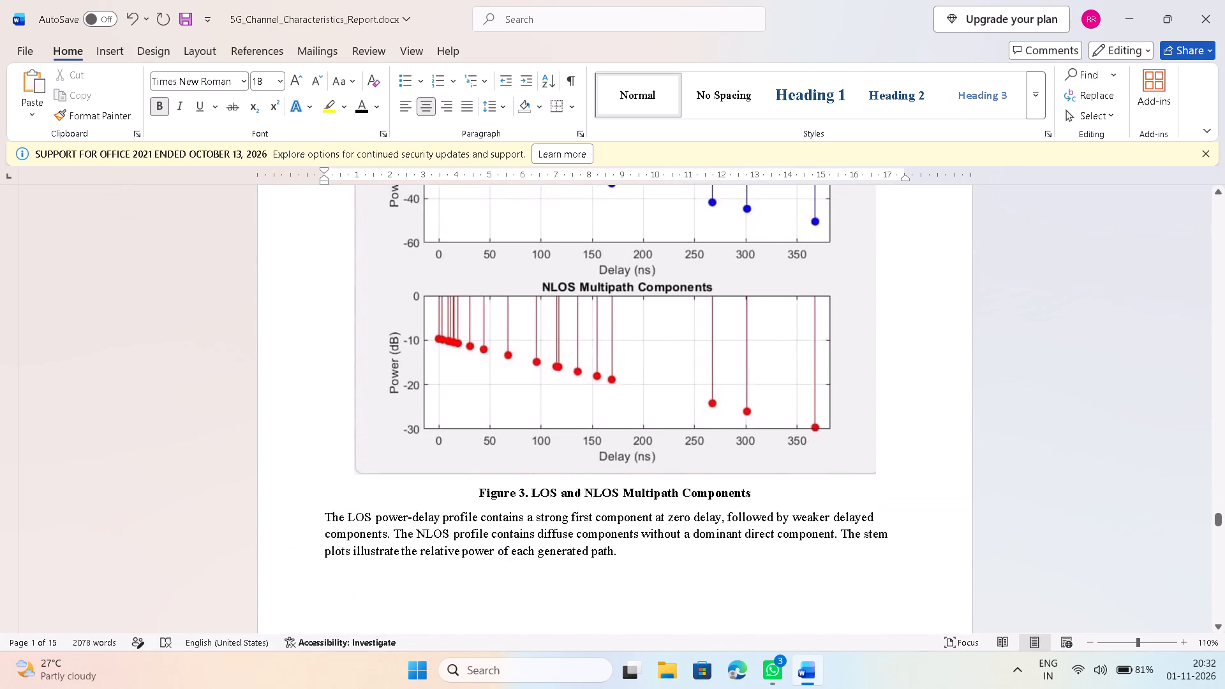
{"action": "scroll", "coordinate": [942, 433], "scroll_direction": "down", "scroll_amount": 4}
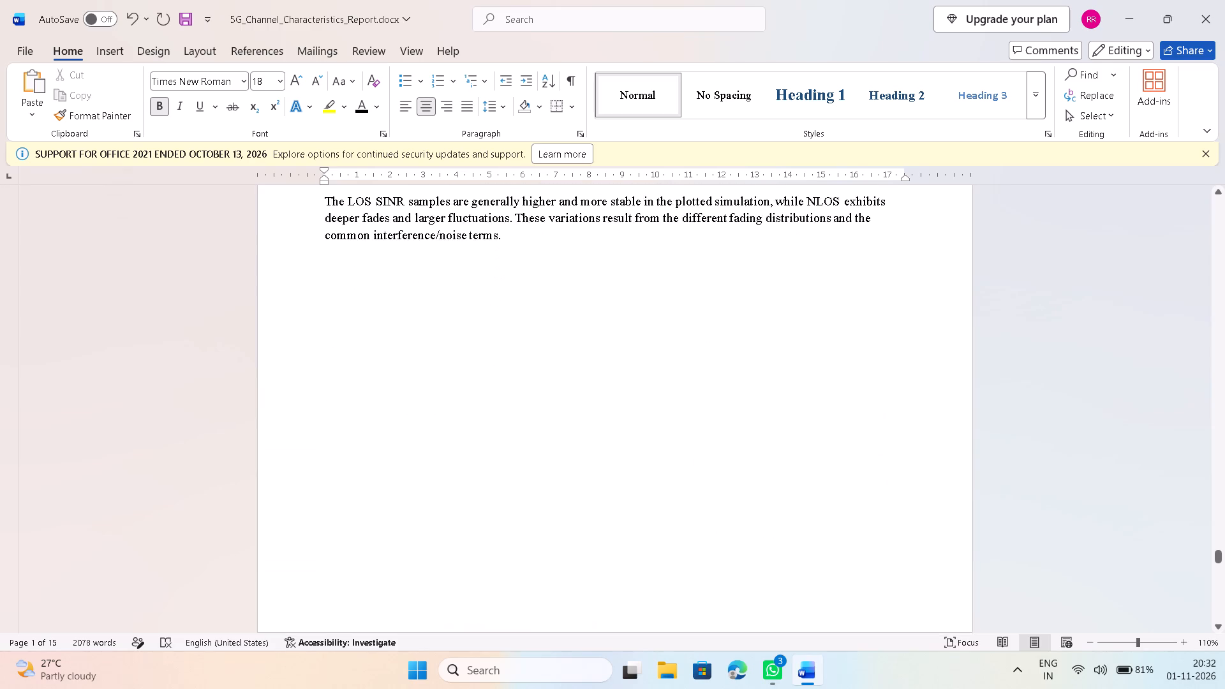
{"action": "scroll", "coordinate": [942, 433], "scroll_direction": "down", "scroll_amount": 4}
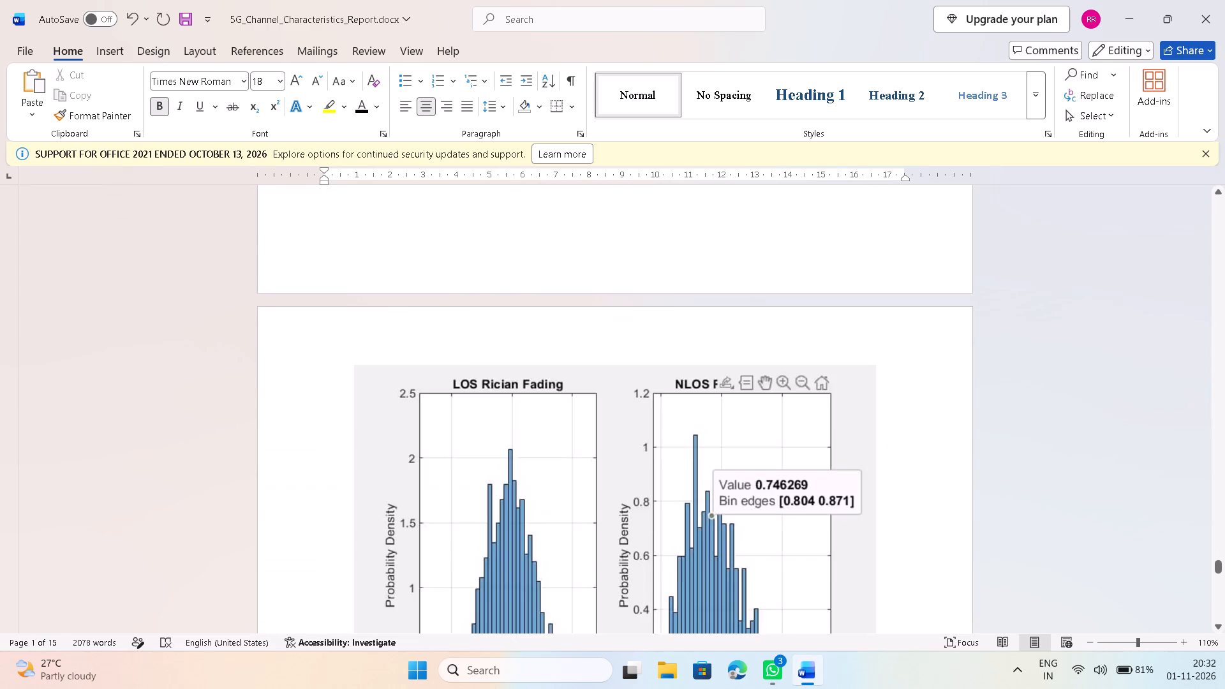
{"action": "scroll", "coordinate": [942, 433], "scroll_direction": "down", "scroll_amount": 5}
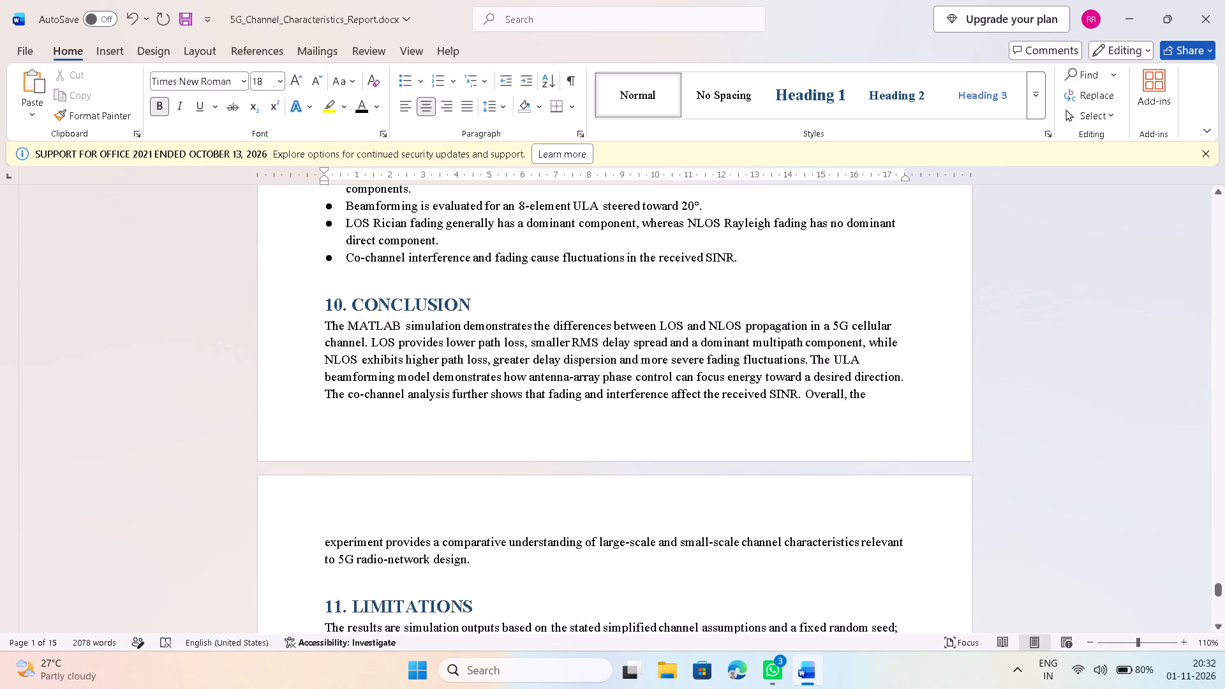
{"action": "scroll", "coordinate": [942, 433], "scroll_direction": "down", "scroll_amount": 2}
{"action": "scroll", "coordinate": [942, 433], "scroll_direction": "up", "scroll_amount": 10}
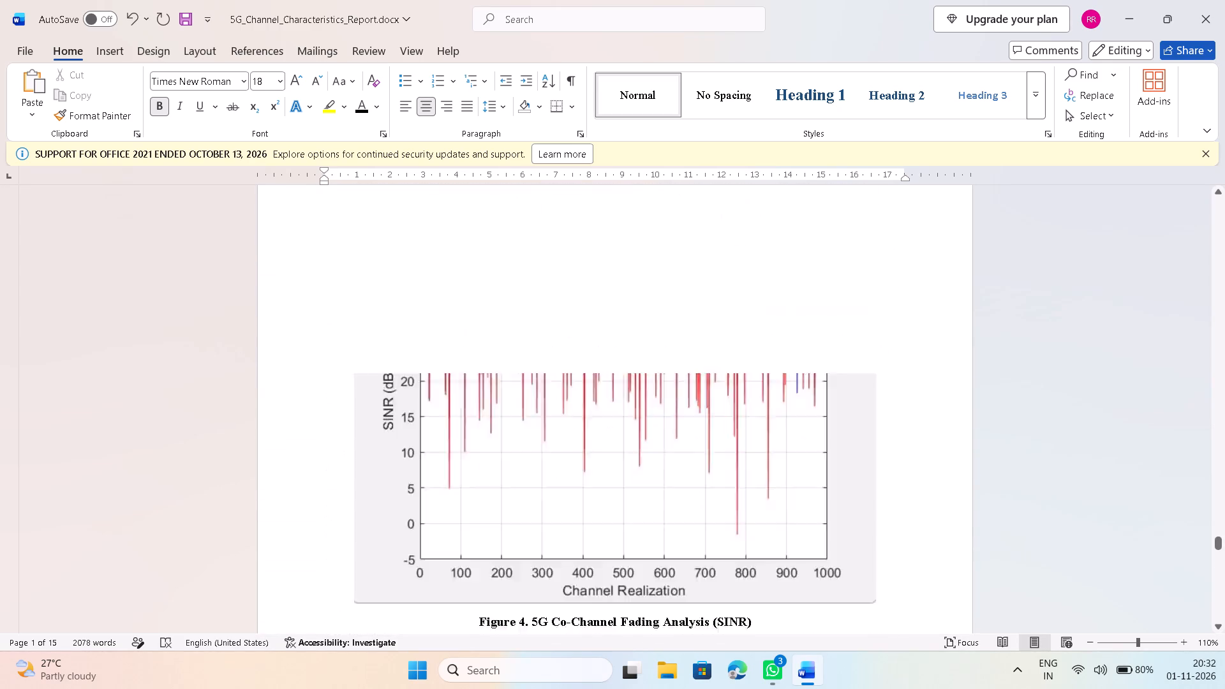
{"action": "scroll", "coordinate": [942, 433], "scroll_direction": "up", "scroll_amount": 19}
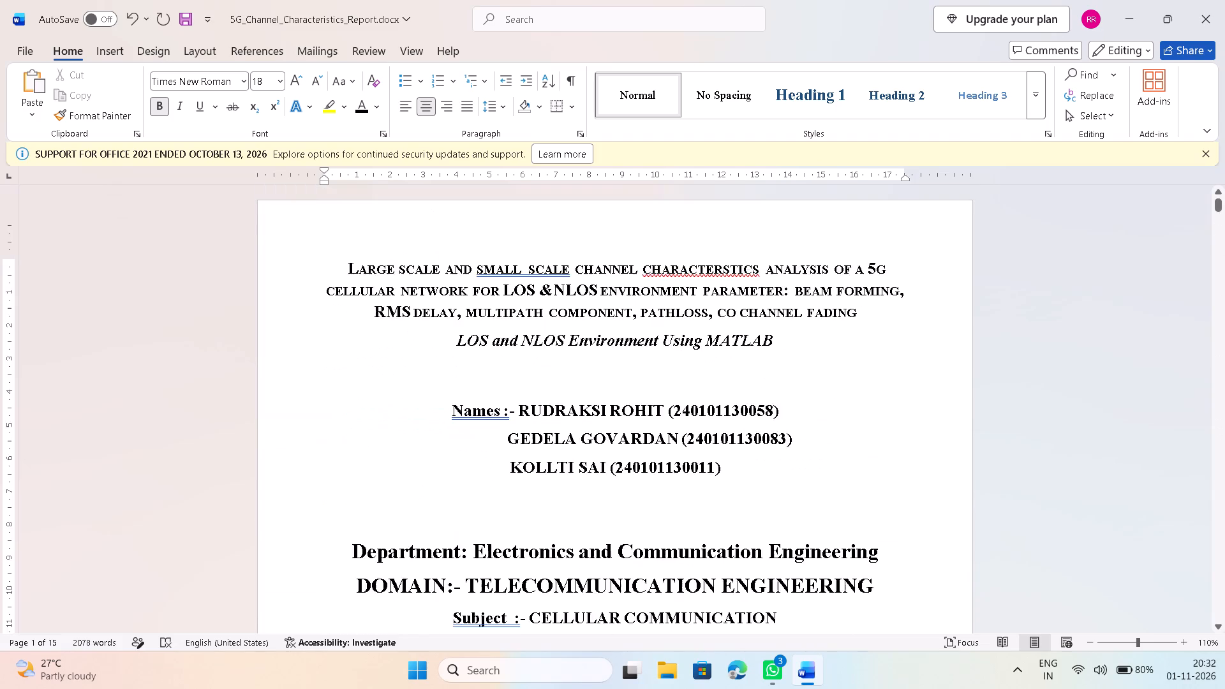
{"action": "scroll", "coordinate": [942, 433], "scroll_direction": "down", "scroll_amount": 4}
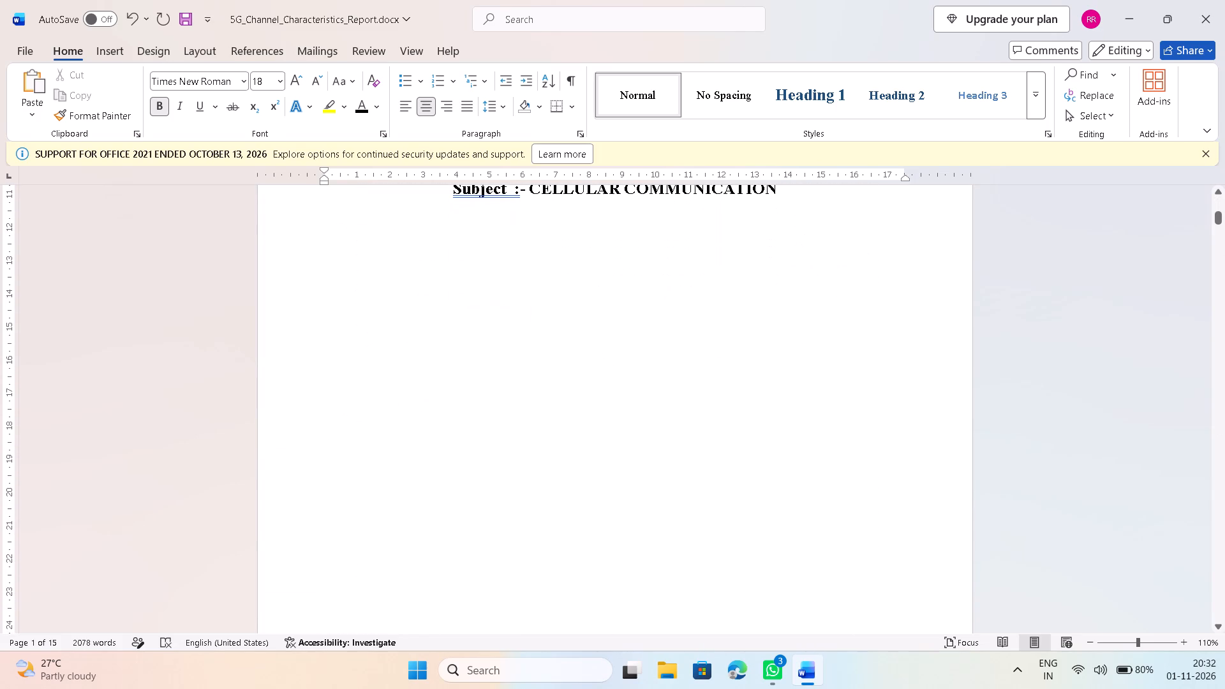
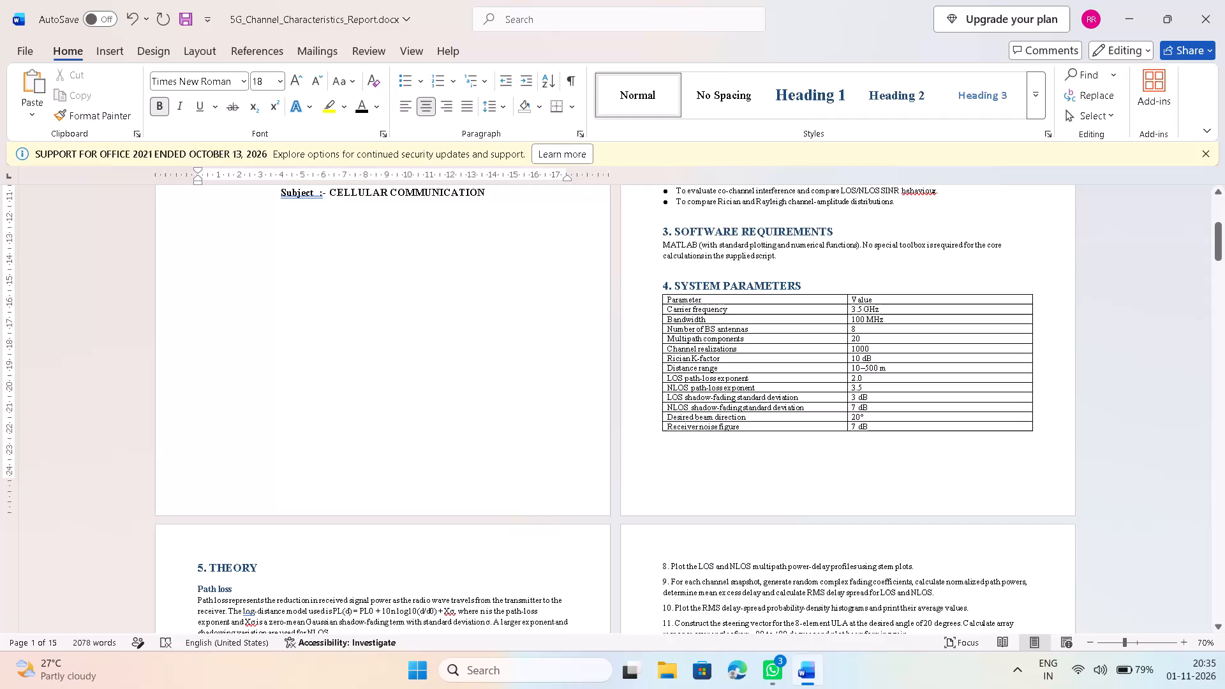
Recheck the cover page from the title to the Subject line and look over the report's overall page layout.
{"action": "scroll", "coordinate": [485, 451], "scroll_direction": "up", "scroll_amount": 1}
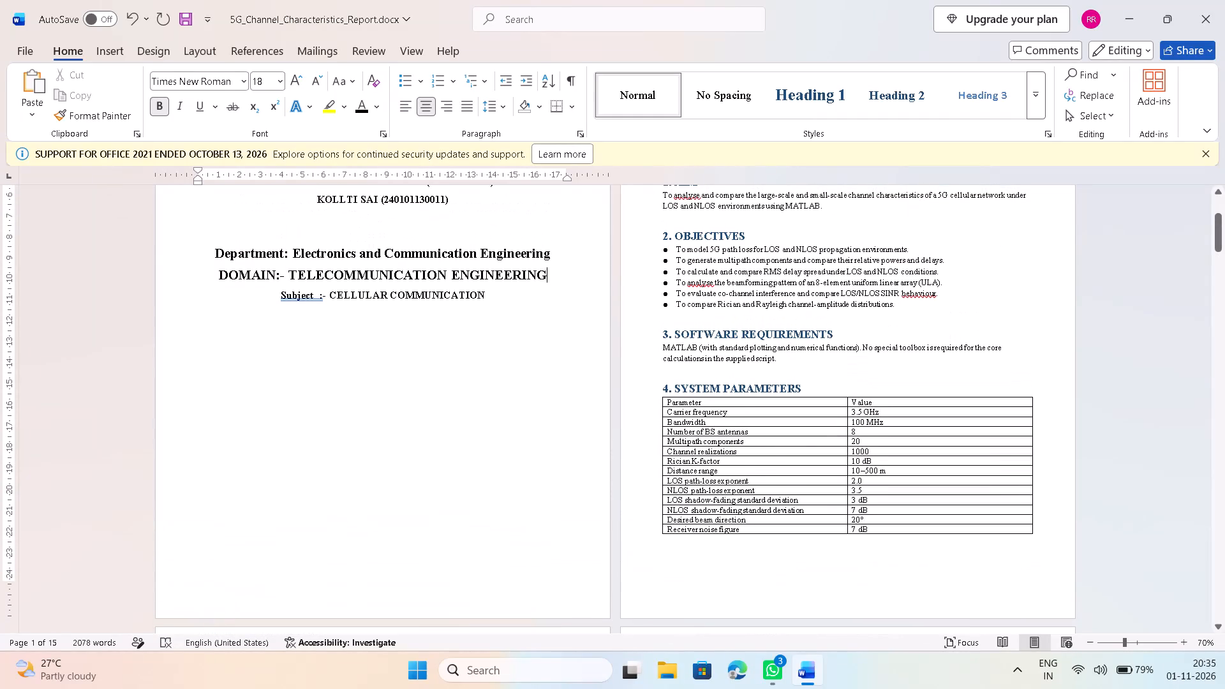
{"action": "scroll", "coordinate": [485, 451], "scroll_direction": "up", "scroll_amount": 2}
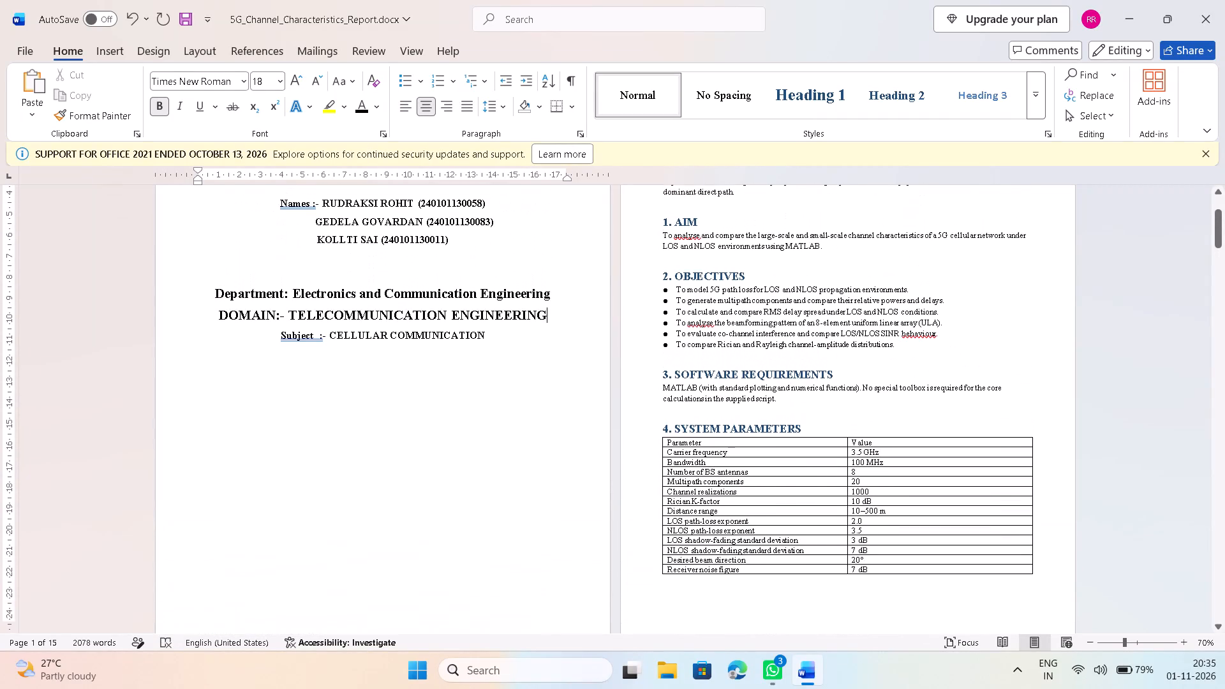
{"action": "scroll", "coordinate": [485, 451], "scroll_direction": "up", "scroll_amount": 3}
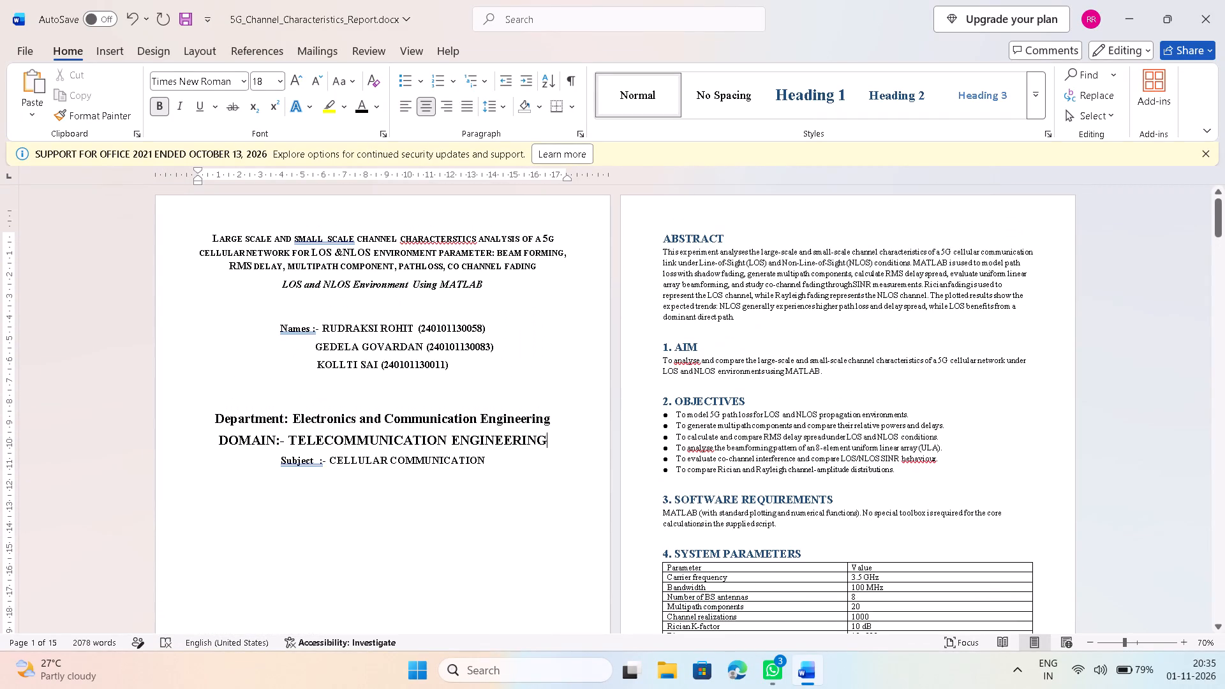
{"action": "scroll", "coordinate": [485, 451], "scroll_direction": "down", "scroll_amount": 4}
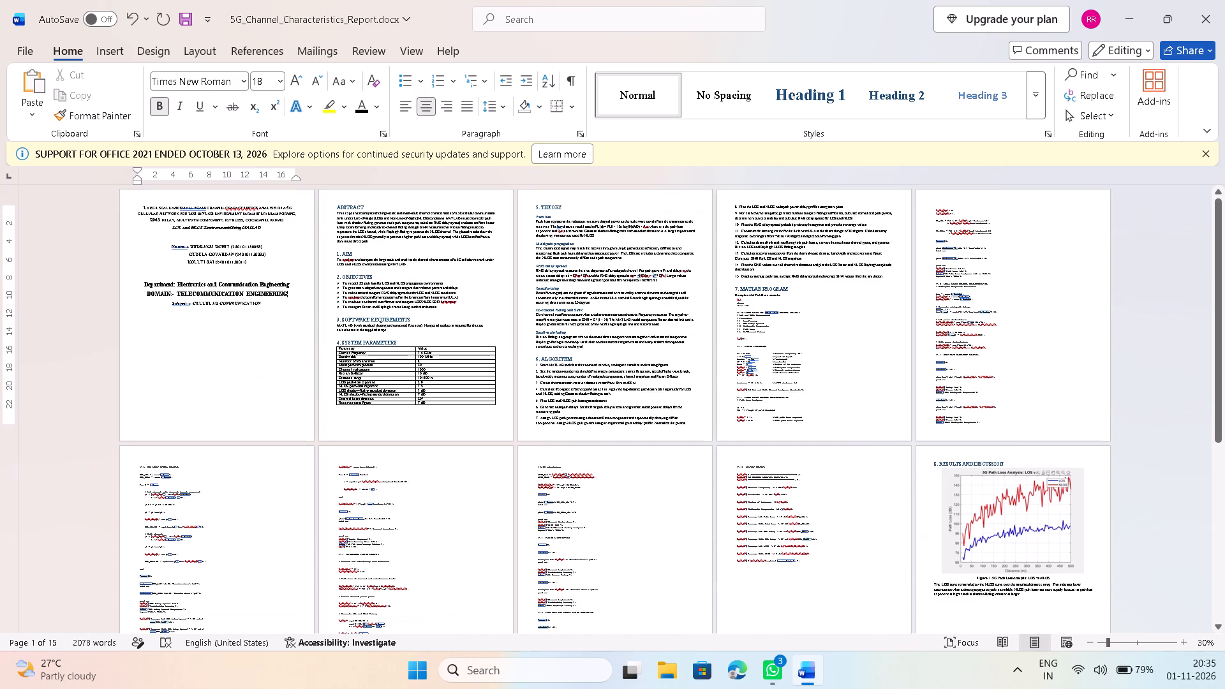
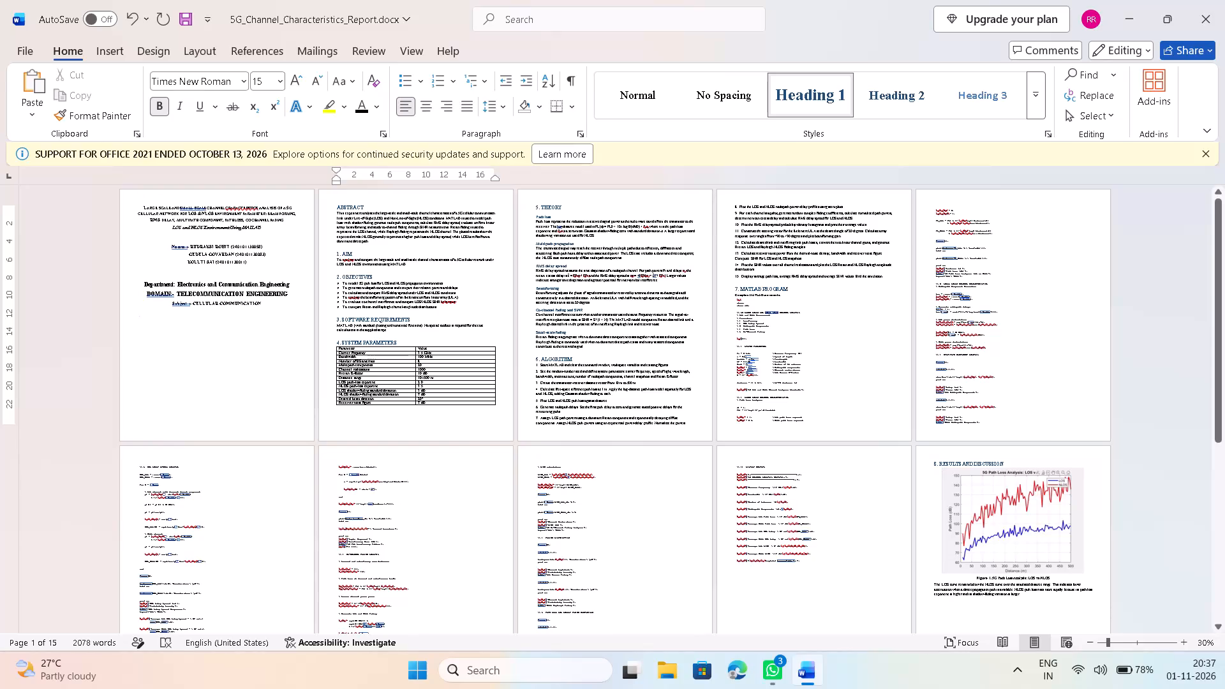
Bring up the editing and paste options for the blank space below the Subject line on the cover page.
{"action": "scroll", "coordinate": [229, 380], "scroll_direction": "up", "scroll_amount": 2, "text": "ctrl"}
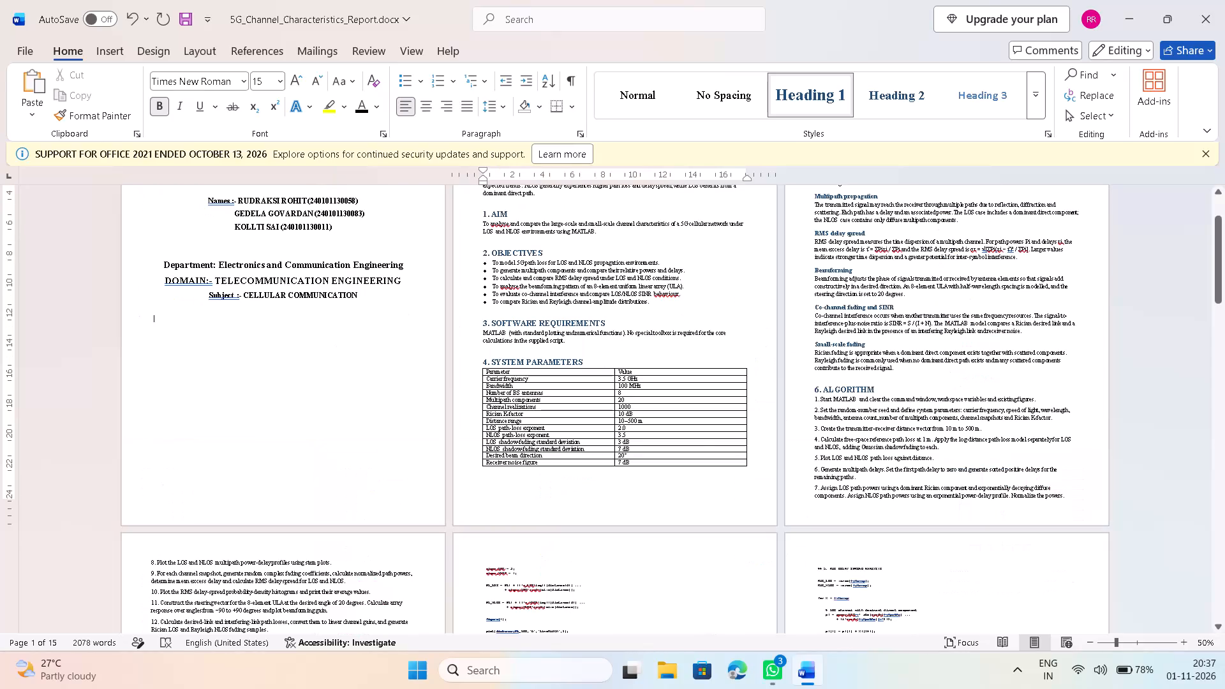
{"action": "scroll", "coordinate": [293, 352], "scroll_direction": "up", "scroll_amount": 7, "text": "ctrl"}
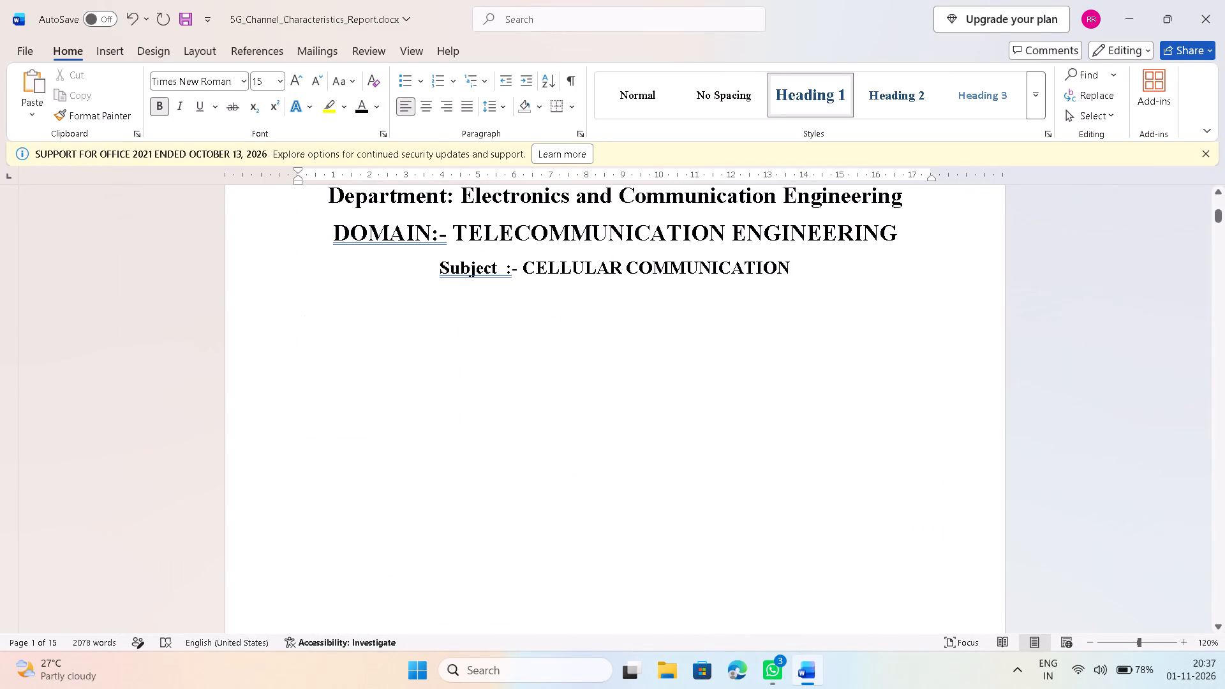
{"action": "scroll", "coordinate": [616, 456], "scroll_direction": "down", "scroll_amount": 1}
{"action": "right_click", "coordinate": [616, 456]}
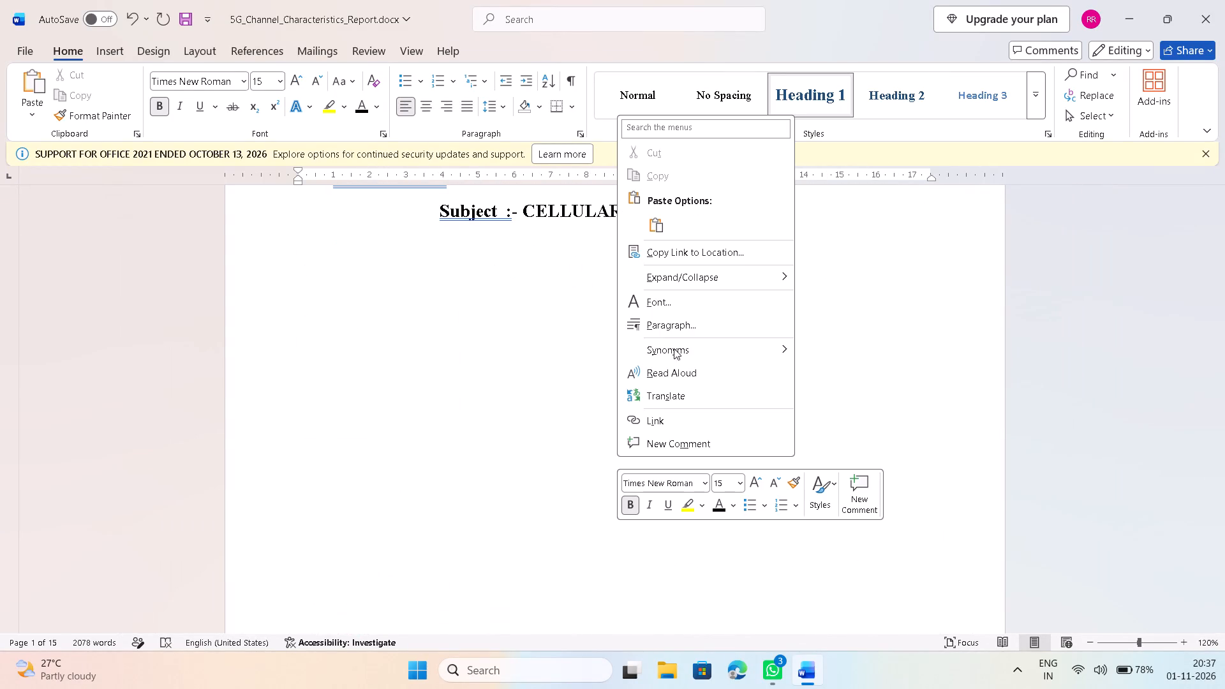
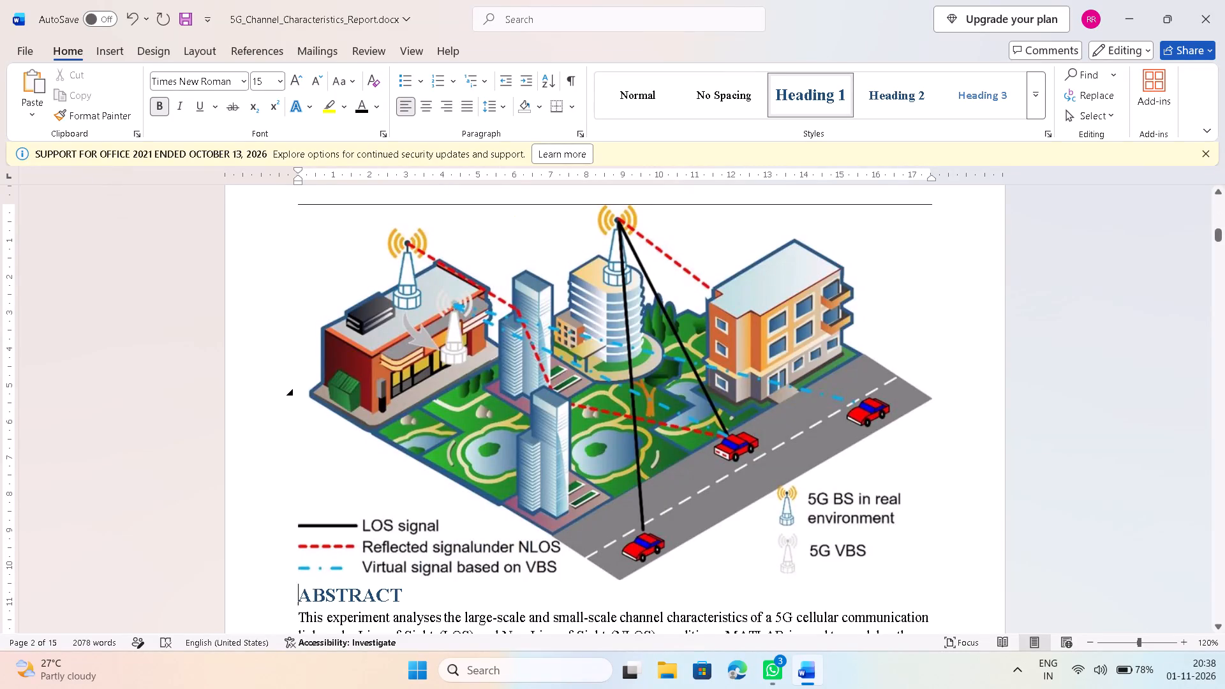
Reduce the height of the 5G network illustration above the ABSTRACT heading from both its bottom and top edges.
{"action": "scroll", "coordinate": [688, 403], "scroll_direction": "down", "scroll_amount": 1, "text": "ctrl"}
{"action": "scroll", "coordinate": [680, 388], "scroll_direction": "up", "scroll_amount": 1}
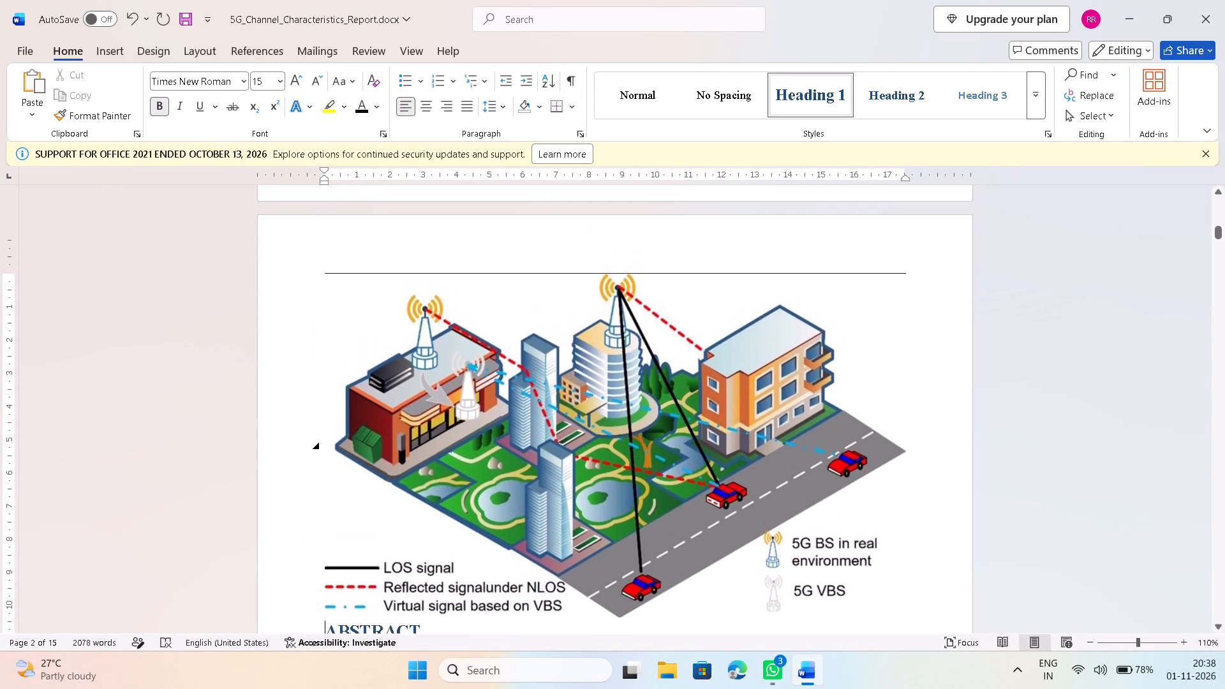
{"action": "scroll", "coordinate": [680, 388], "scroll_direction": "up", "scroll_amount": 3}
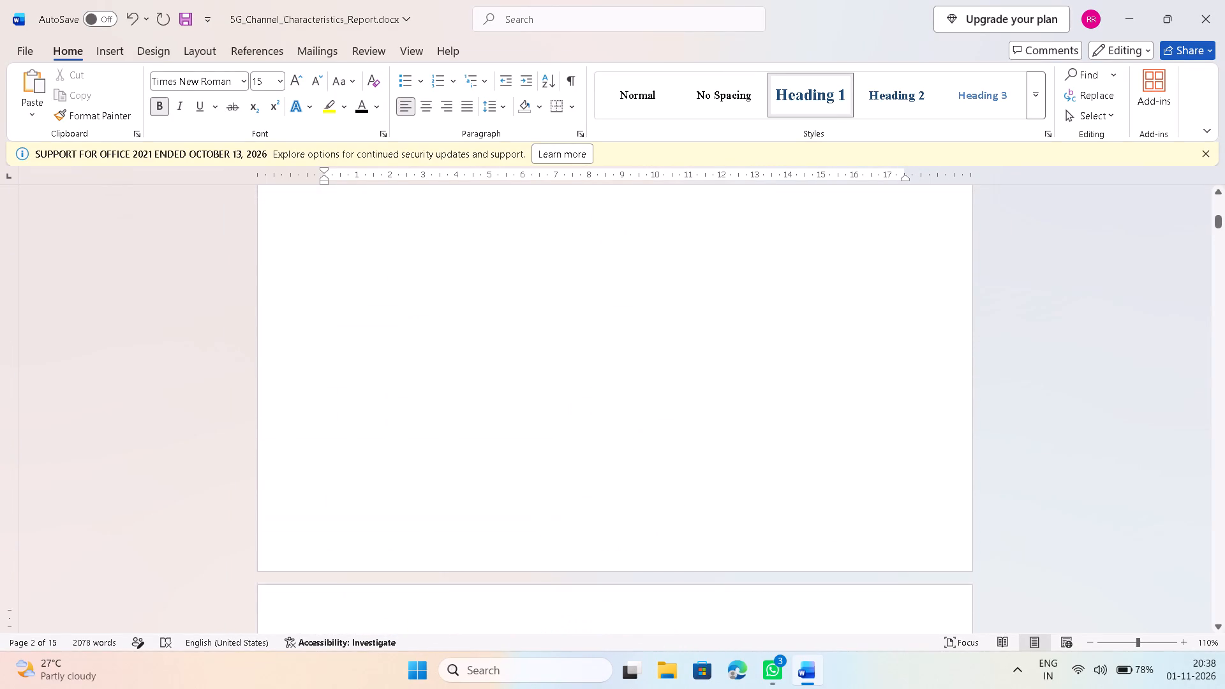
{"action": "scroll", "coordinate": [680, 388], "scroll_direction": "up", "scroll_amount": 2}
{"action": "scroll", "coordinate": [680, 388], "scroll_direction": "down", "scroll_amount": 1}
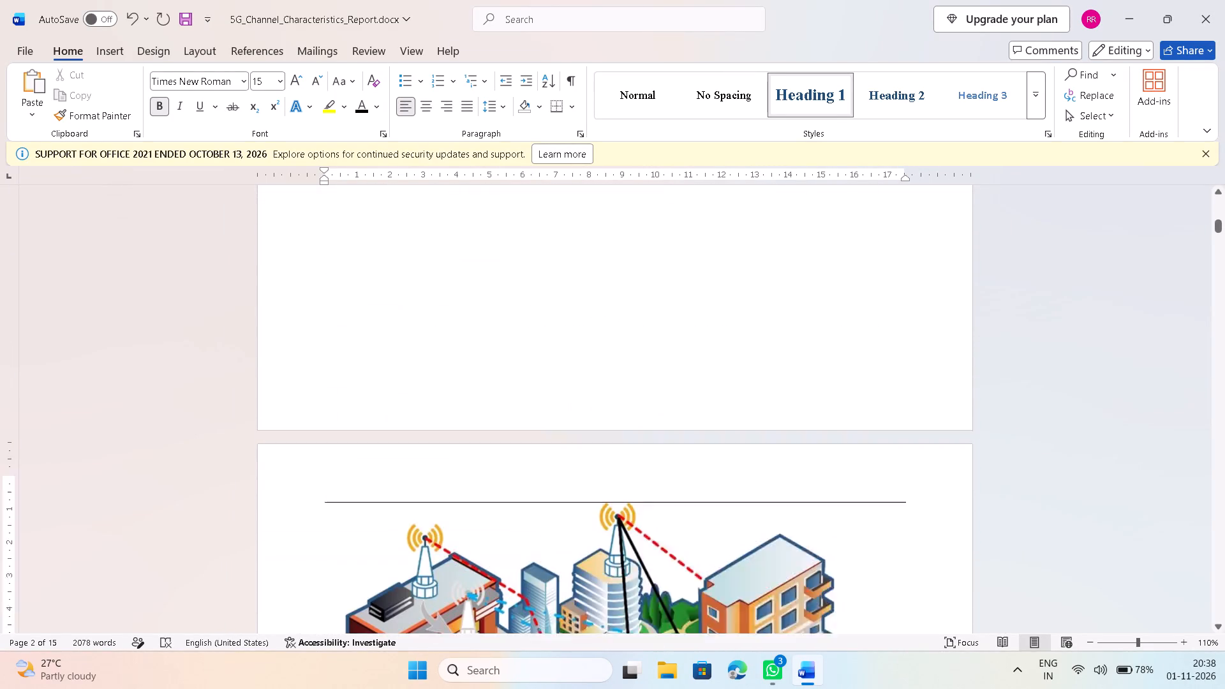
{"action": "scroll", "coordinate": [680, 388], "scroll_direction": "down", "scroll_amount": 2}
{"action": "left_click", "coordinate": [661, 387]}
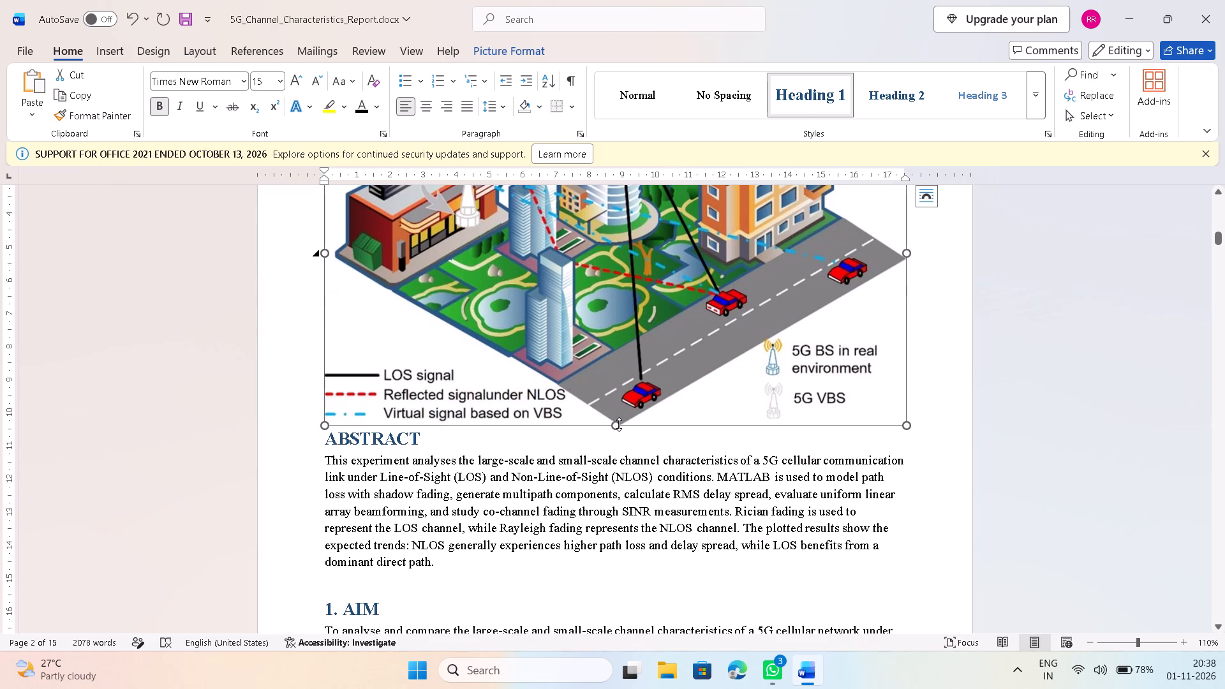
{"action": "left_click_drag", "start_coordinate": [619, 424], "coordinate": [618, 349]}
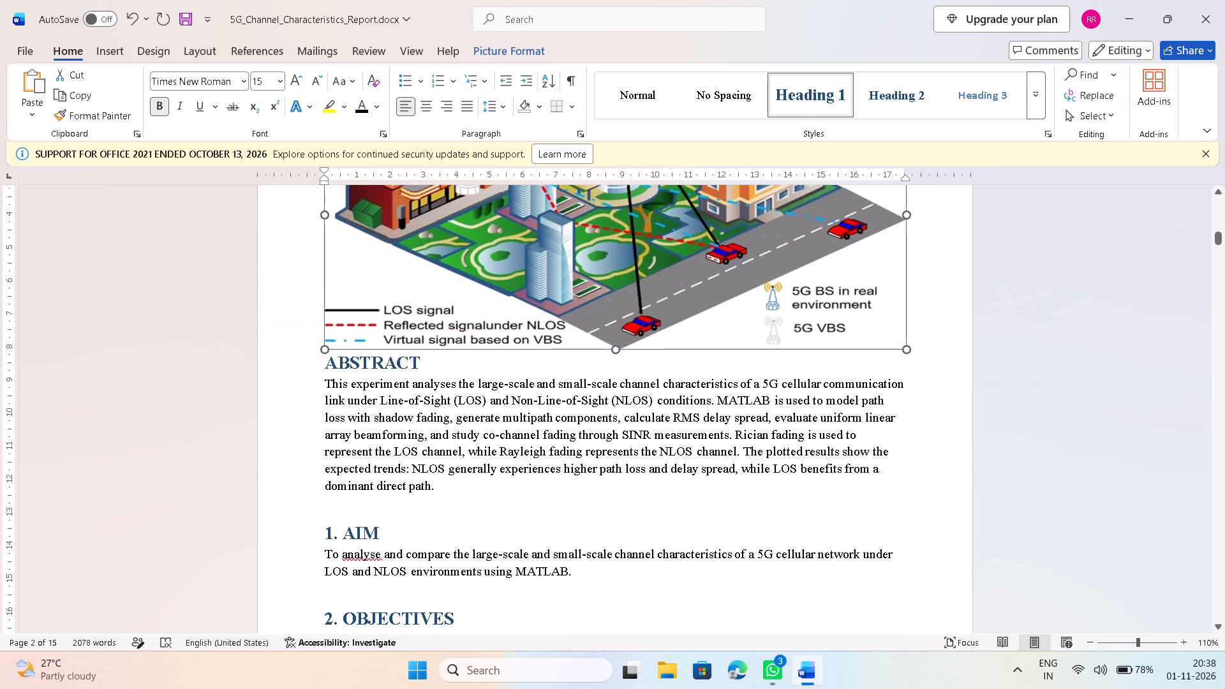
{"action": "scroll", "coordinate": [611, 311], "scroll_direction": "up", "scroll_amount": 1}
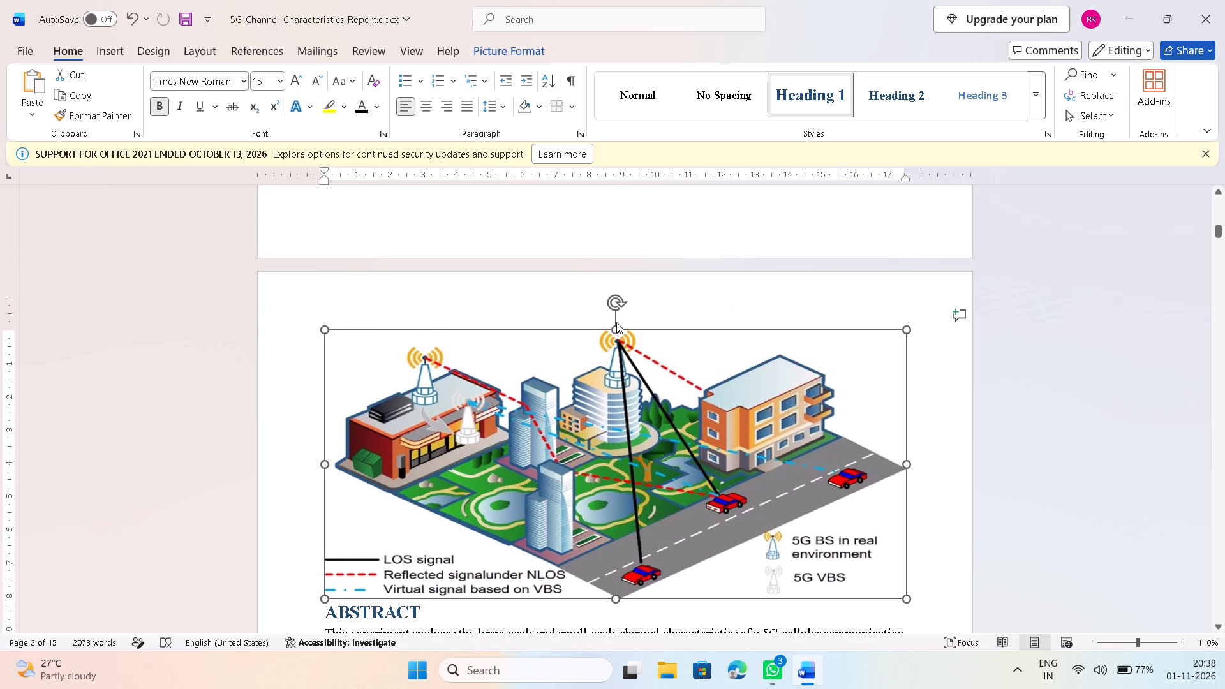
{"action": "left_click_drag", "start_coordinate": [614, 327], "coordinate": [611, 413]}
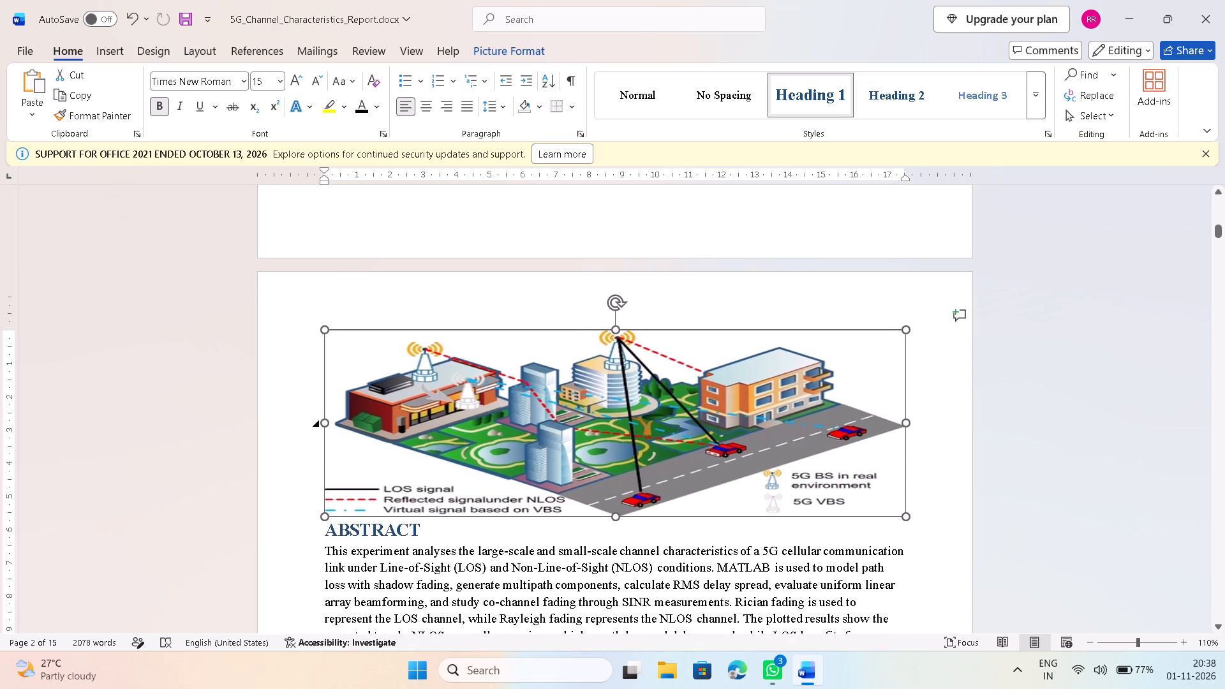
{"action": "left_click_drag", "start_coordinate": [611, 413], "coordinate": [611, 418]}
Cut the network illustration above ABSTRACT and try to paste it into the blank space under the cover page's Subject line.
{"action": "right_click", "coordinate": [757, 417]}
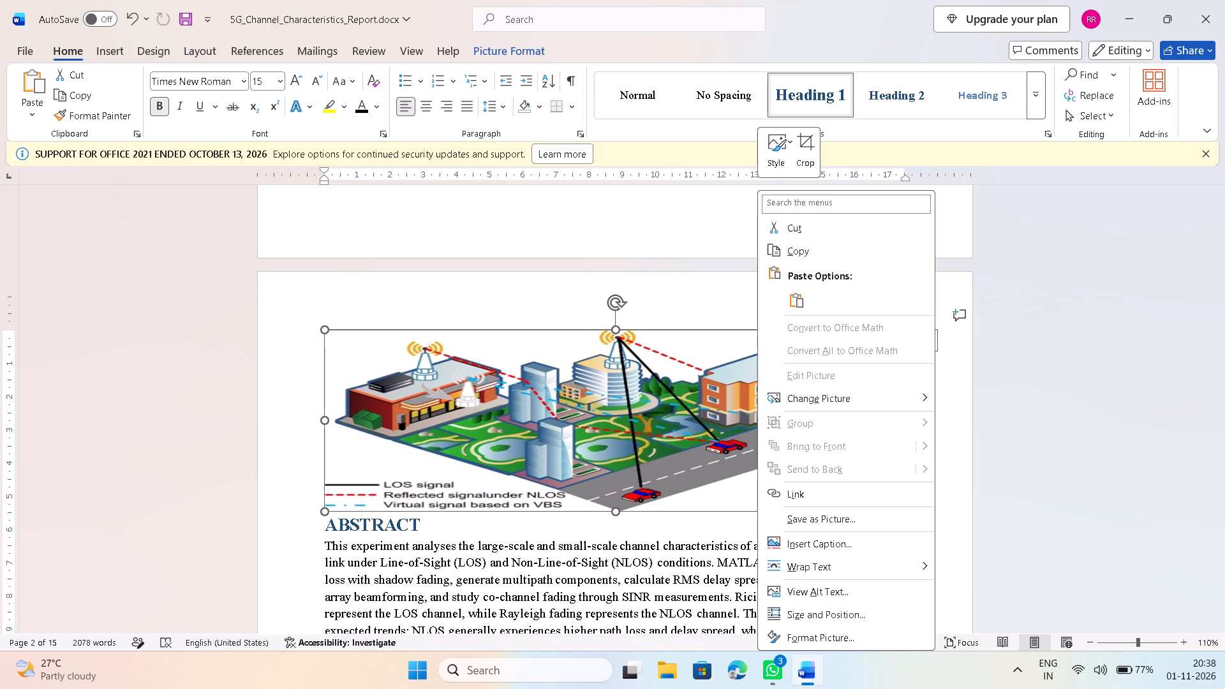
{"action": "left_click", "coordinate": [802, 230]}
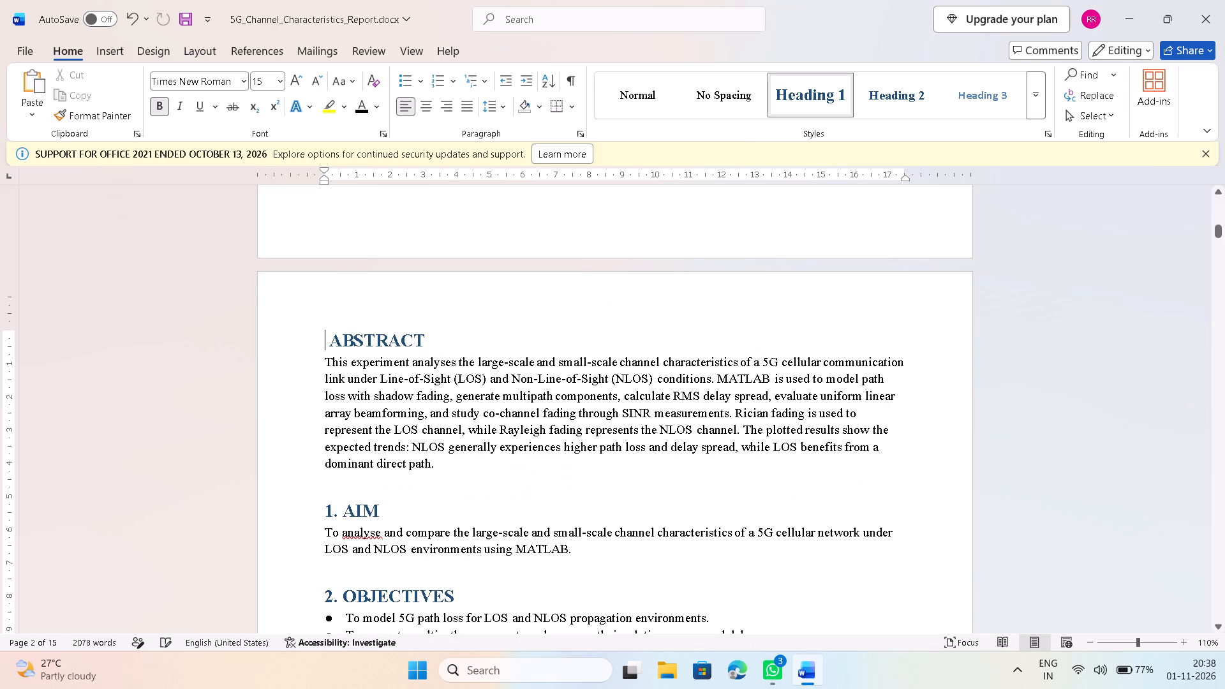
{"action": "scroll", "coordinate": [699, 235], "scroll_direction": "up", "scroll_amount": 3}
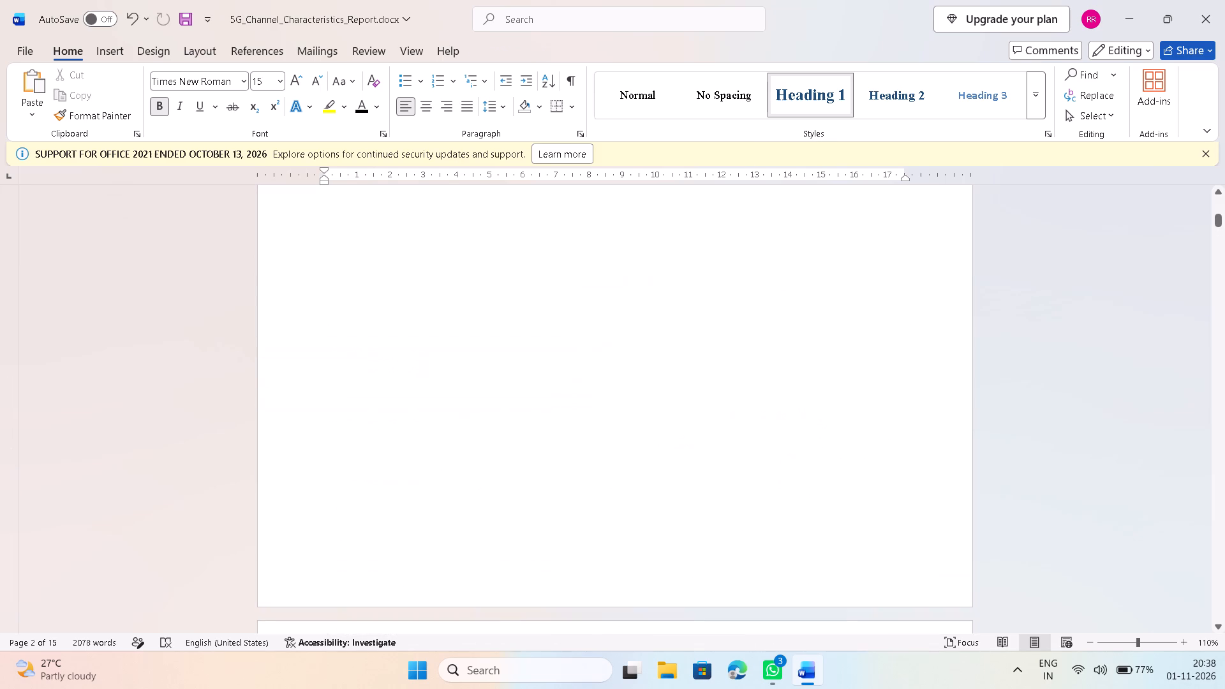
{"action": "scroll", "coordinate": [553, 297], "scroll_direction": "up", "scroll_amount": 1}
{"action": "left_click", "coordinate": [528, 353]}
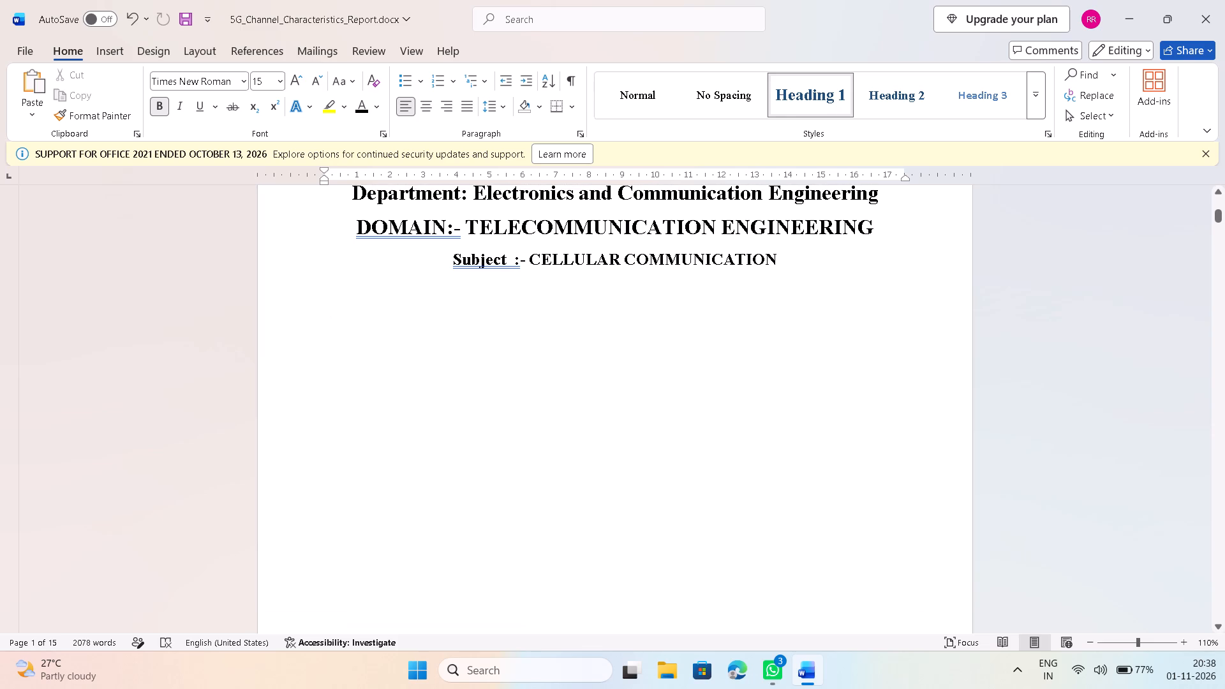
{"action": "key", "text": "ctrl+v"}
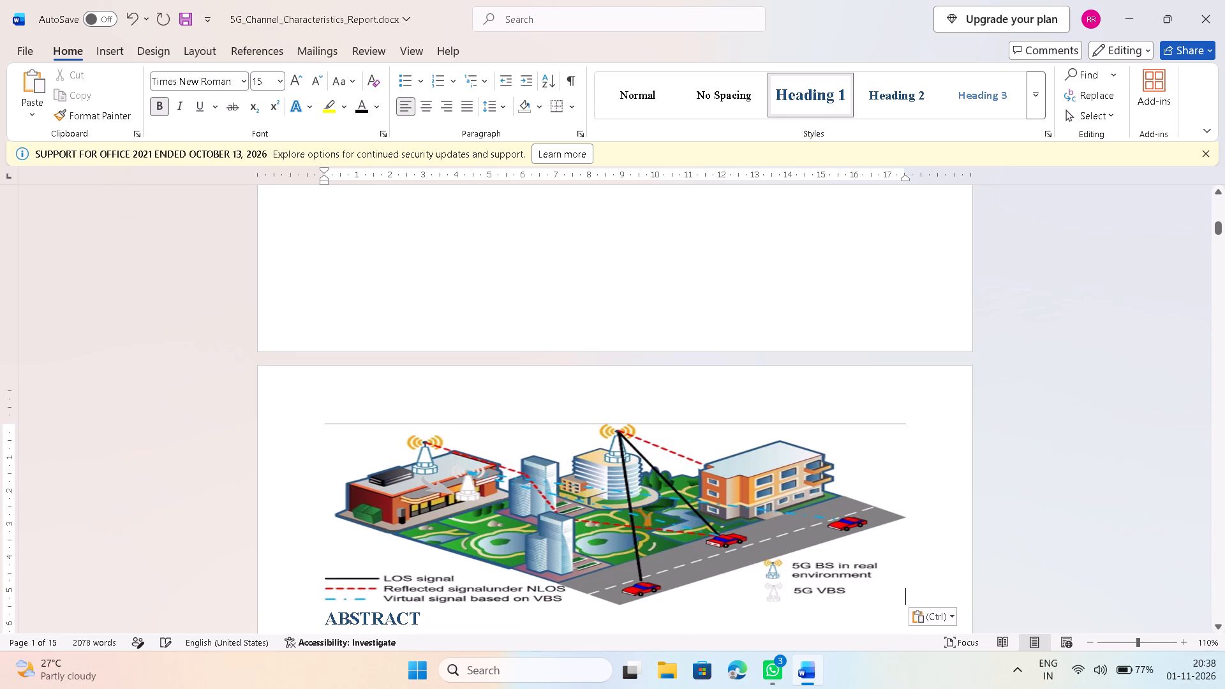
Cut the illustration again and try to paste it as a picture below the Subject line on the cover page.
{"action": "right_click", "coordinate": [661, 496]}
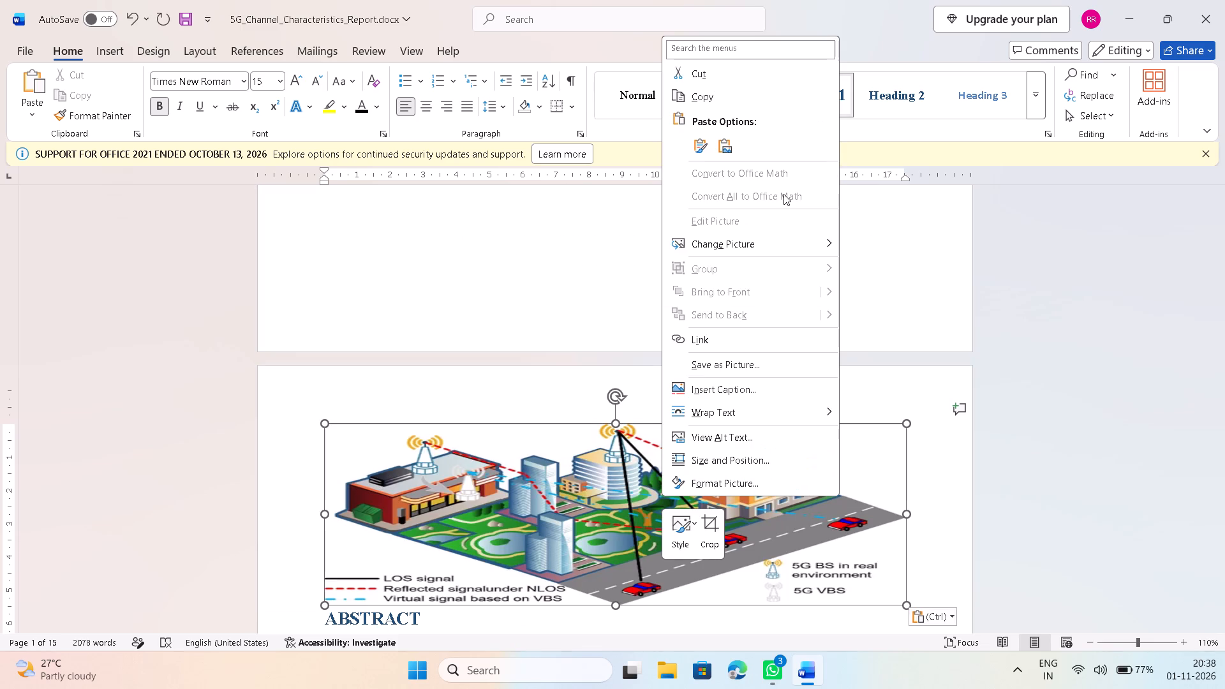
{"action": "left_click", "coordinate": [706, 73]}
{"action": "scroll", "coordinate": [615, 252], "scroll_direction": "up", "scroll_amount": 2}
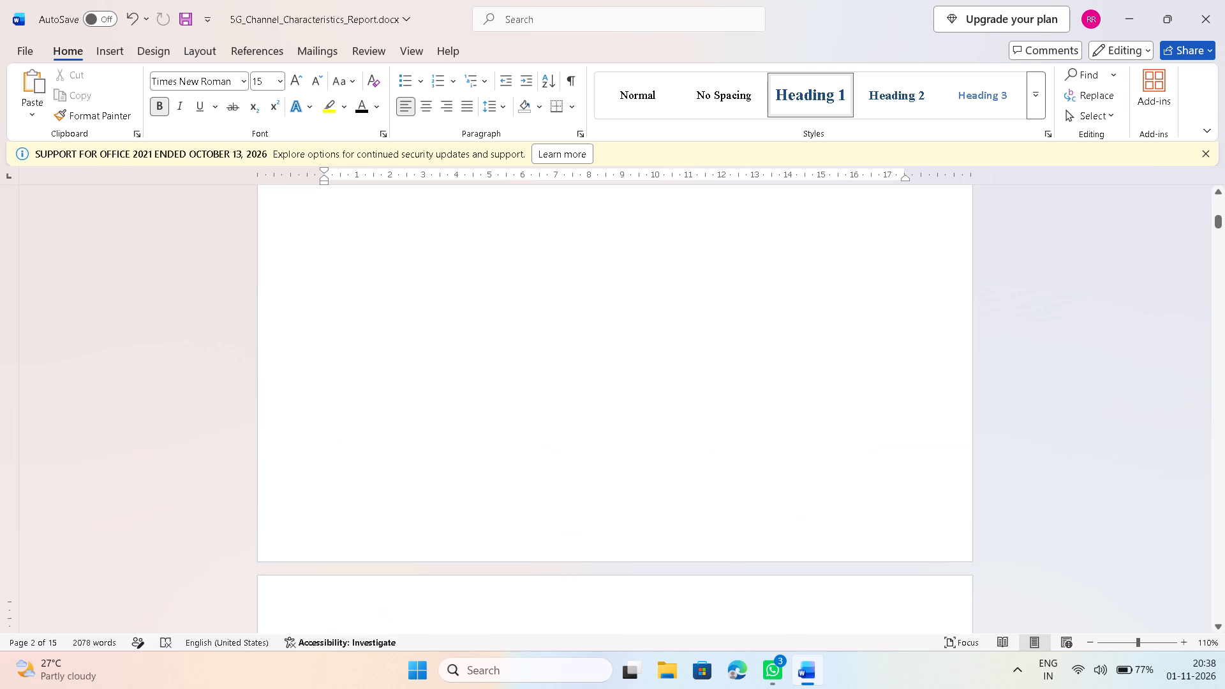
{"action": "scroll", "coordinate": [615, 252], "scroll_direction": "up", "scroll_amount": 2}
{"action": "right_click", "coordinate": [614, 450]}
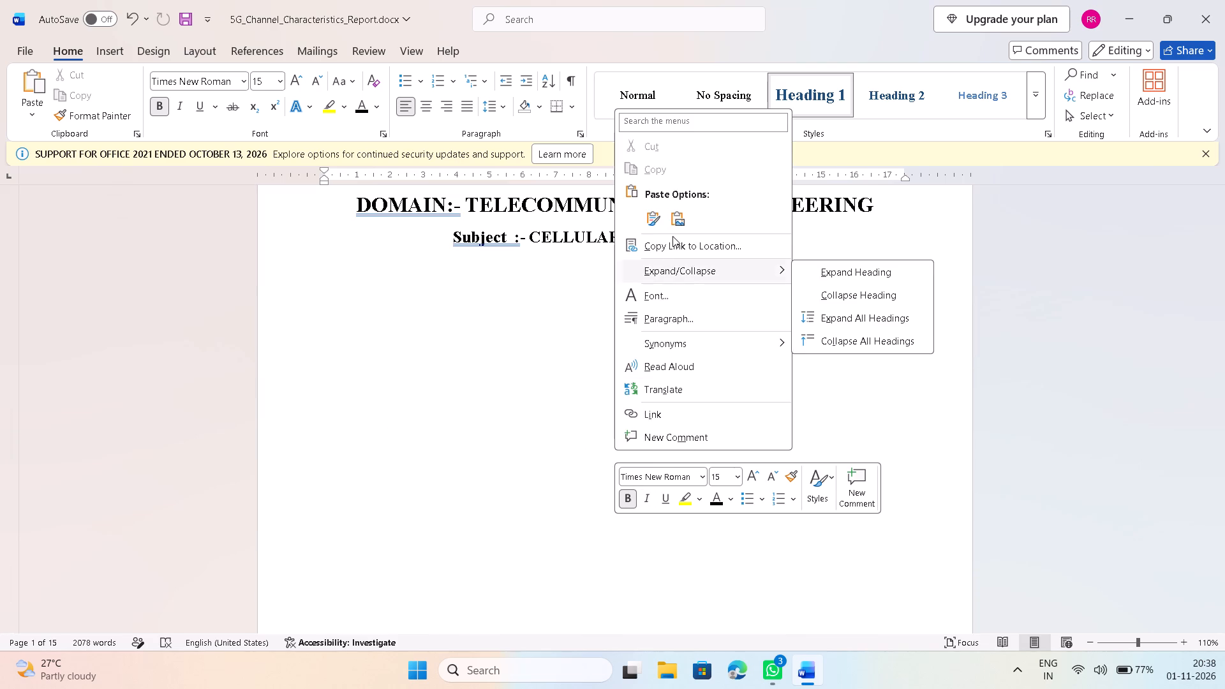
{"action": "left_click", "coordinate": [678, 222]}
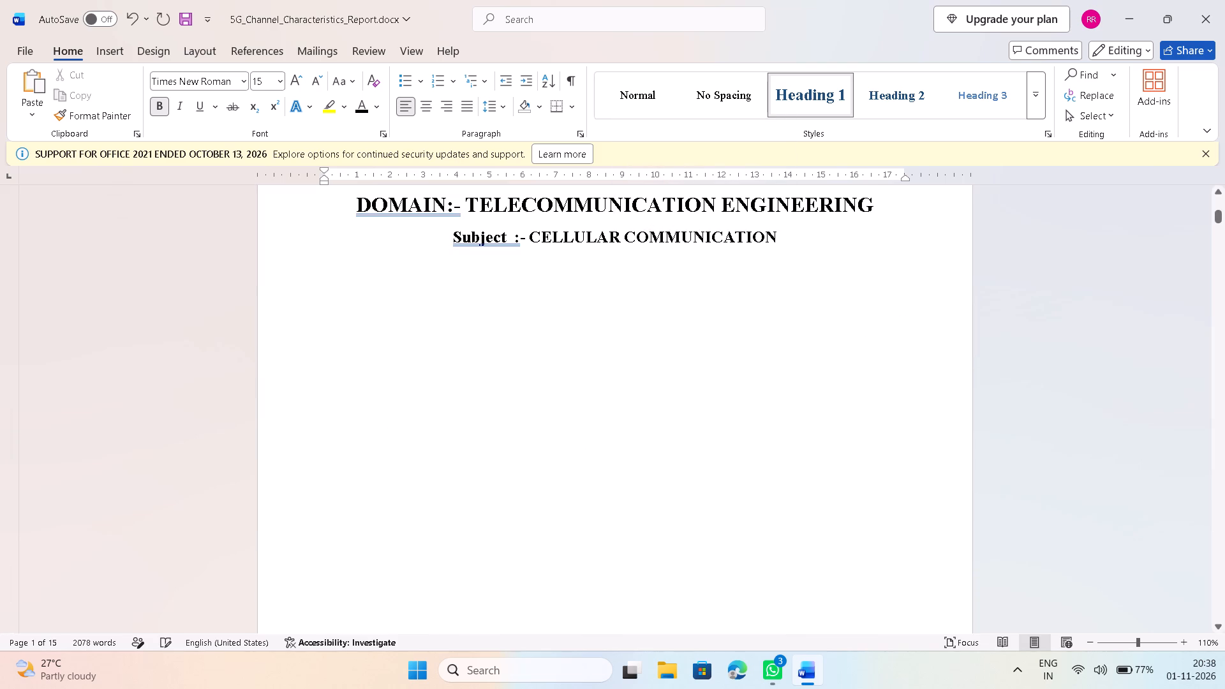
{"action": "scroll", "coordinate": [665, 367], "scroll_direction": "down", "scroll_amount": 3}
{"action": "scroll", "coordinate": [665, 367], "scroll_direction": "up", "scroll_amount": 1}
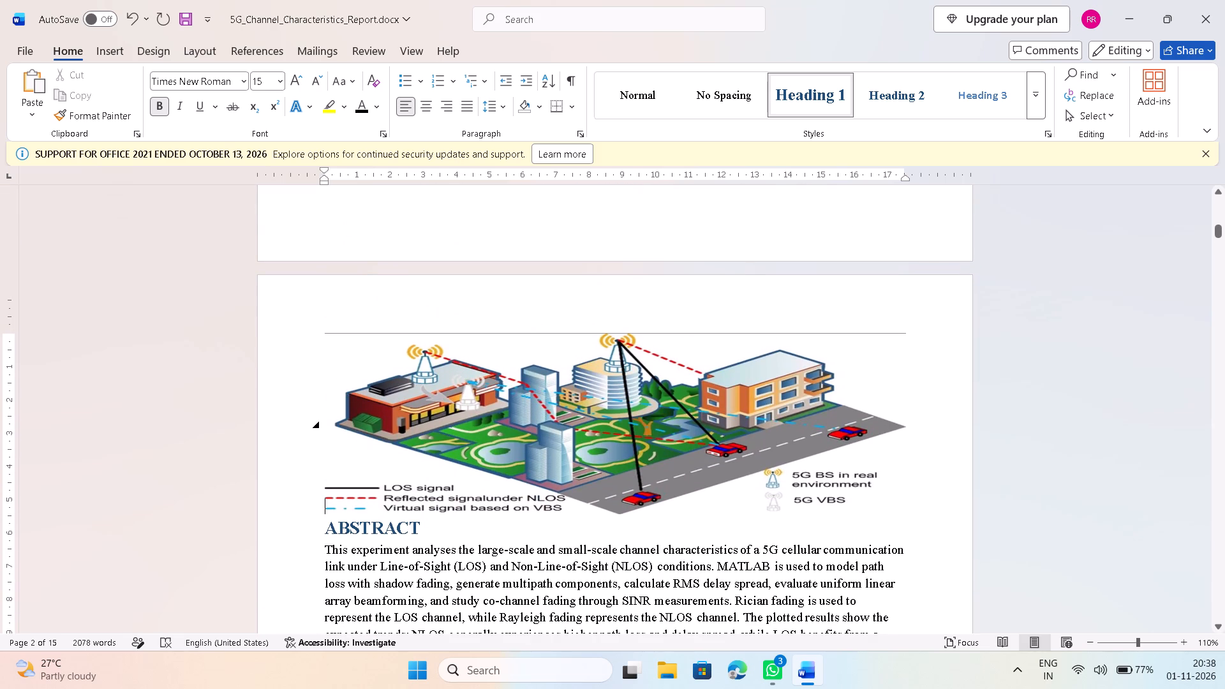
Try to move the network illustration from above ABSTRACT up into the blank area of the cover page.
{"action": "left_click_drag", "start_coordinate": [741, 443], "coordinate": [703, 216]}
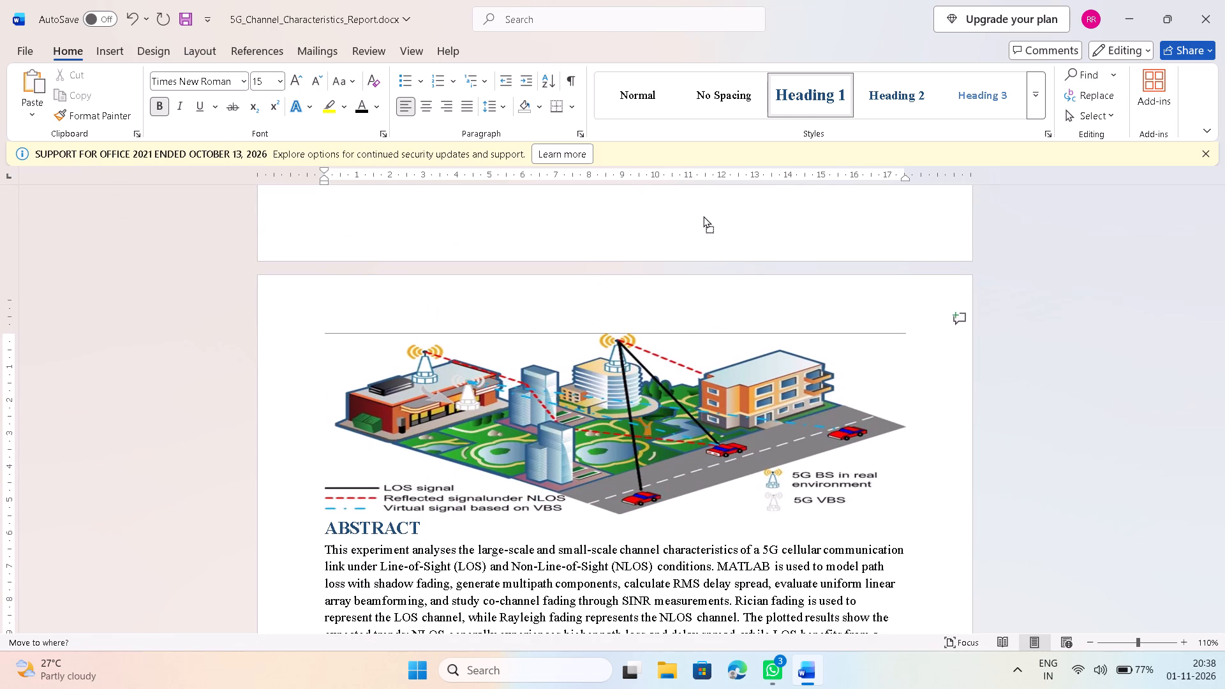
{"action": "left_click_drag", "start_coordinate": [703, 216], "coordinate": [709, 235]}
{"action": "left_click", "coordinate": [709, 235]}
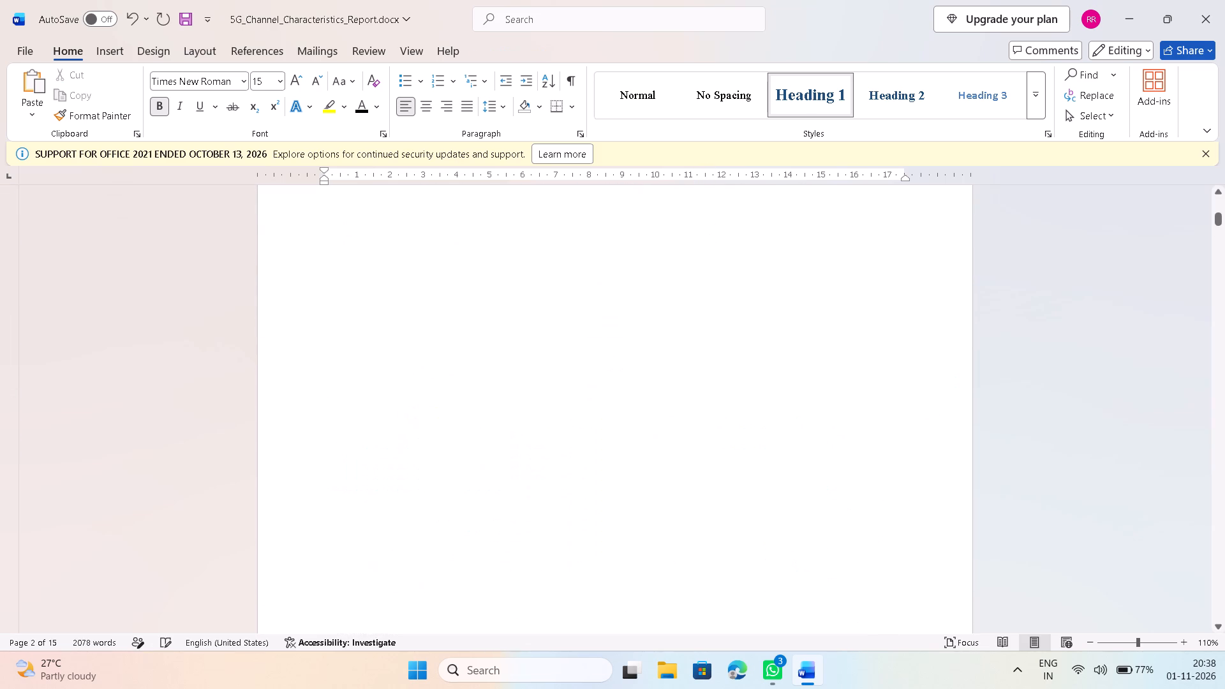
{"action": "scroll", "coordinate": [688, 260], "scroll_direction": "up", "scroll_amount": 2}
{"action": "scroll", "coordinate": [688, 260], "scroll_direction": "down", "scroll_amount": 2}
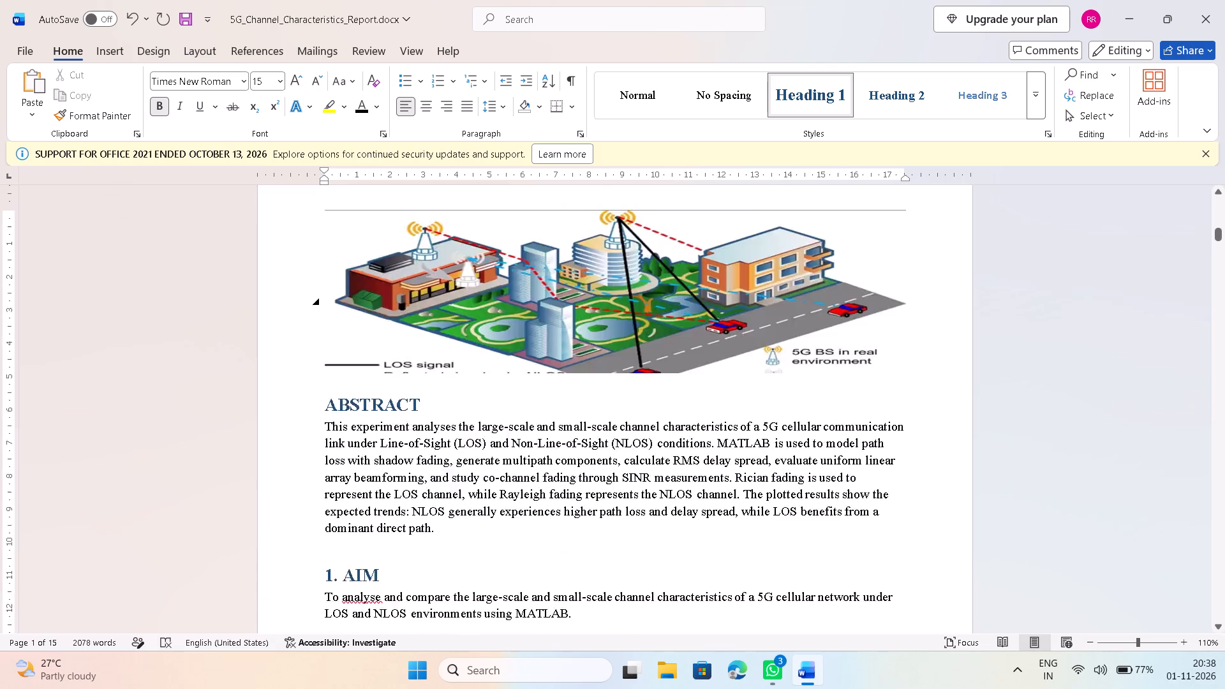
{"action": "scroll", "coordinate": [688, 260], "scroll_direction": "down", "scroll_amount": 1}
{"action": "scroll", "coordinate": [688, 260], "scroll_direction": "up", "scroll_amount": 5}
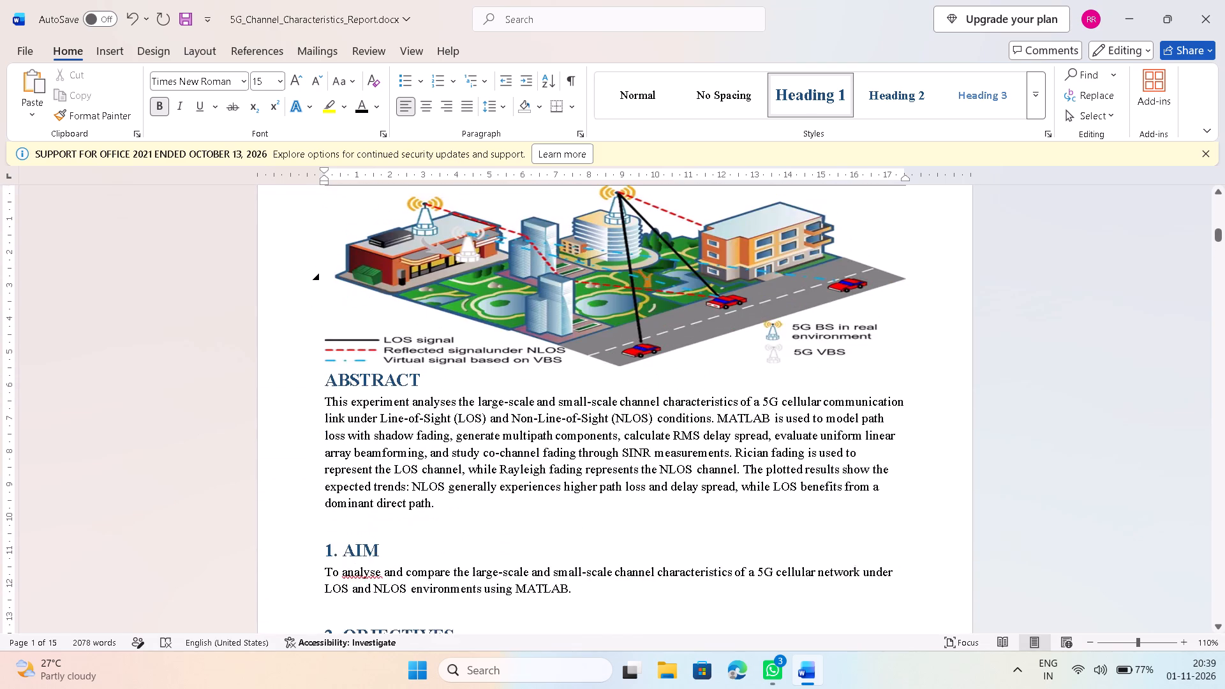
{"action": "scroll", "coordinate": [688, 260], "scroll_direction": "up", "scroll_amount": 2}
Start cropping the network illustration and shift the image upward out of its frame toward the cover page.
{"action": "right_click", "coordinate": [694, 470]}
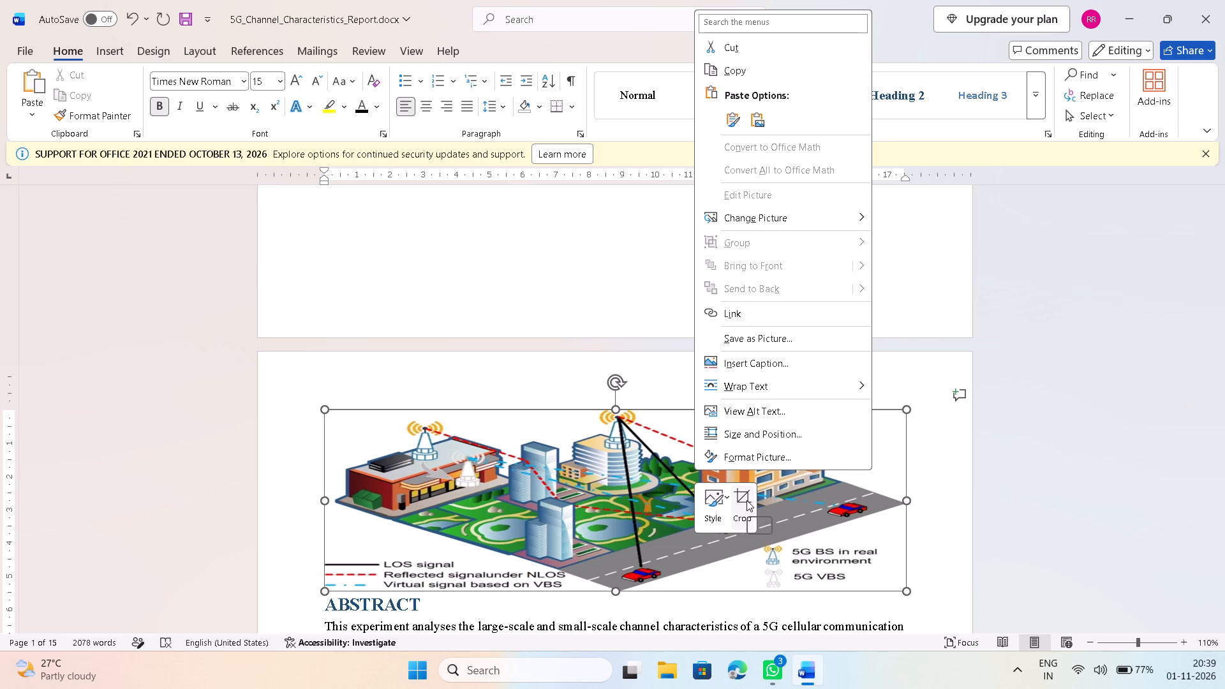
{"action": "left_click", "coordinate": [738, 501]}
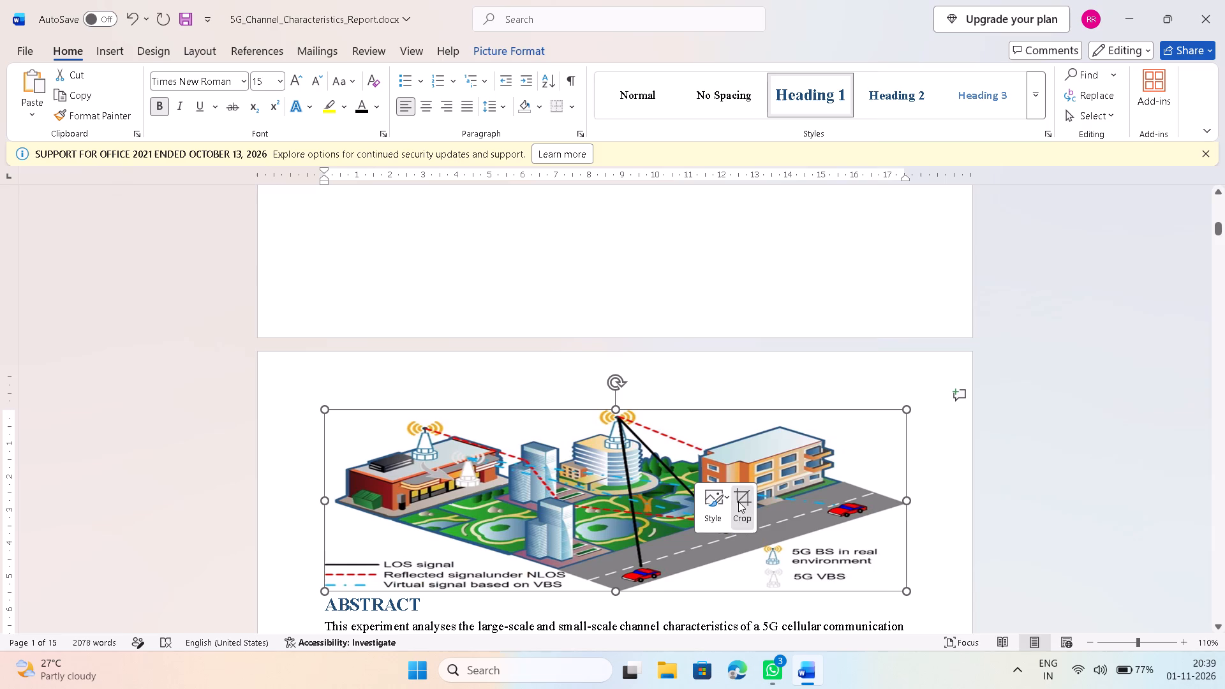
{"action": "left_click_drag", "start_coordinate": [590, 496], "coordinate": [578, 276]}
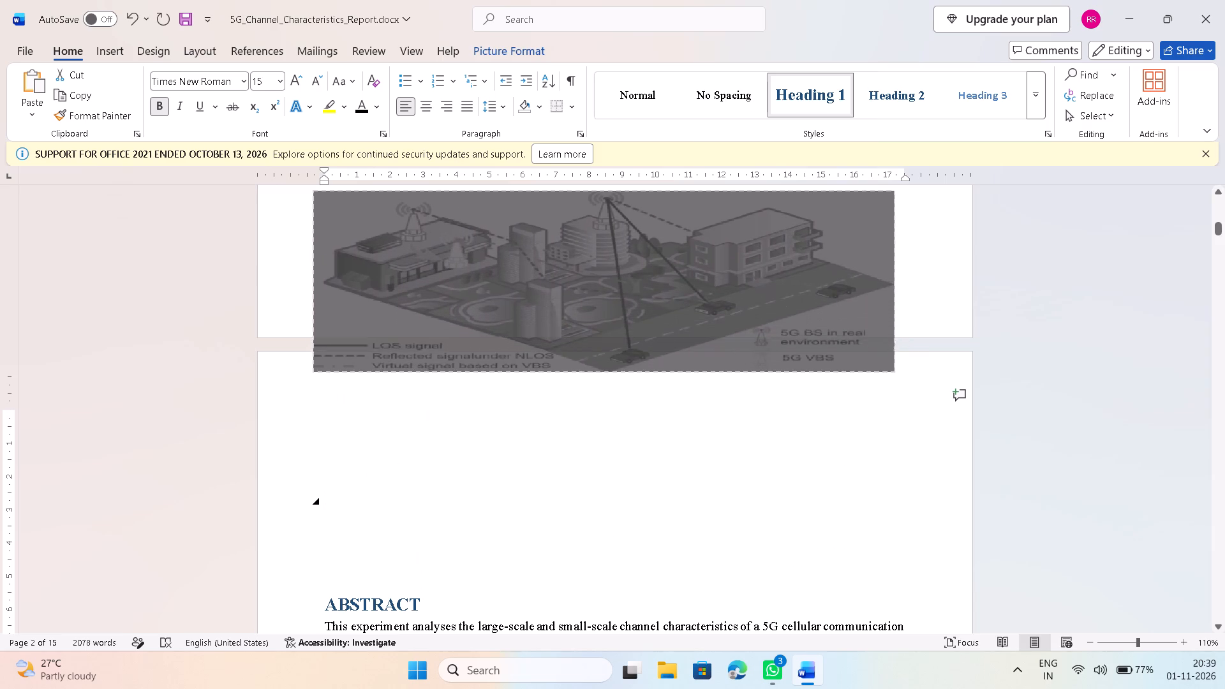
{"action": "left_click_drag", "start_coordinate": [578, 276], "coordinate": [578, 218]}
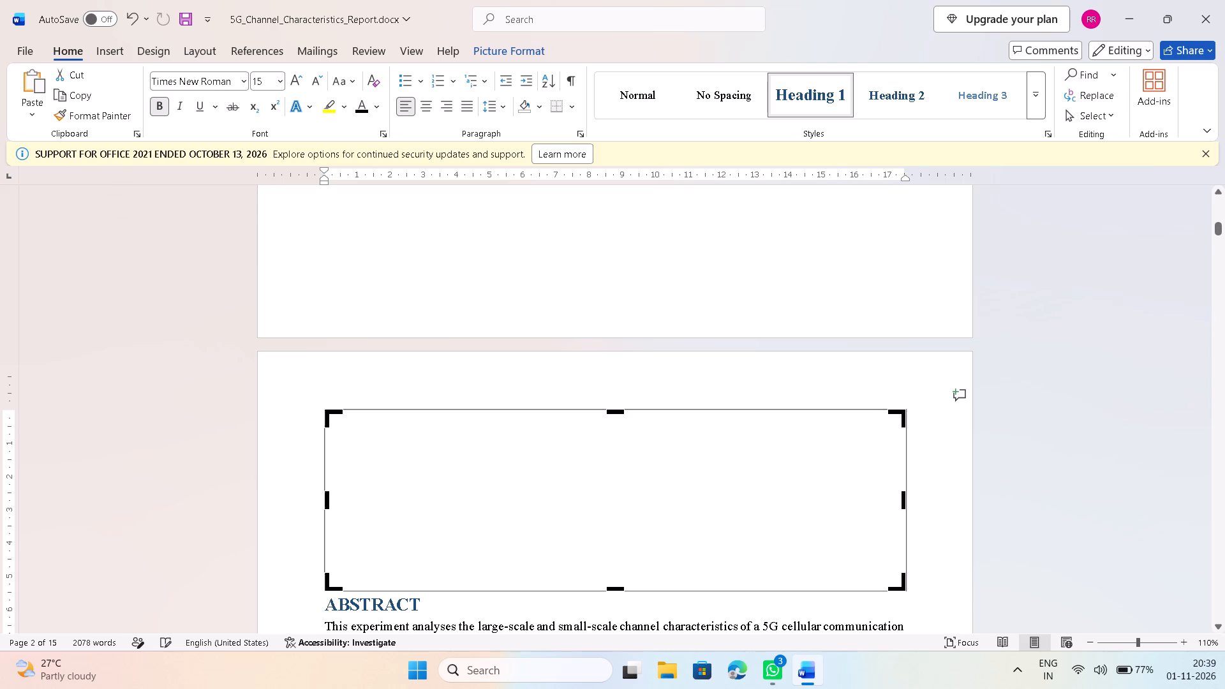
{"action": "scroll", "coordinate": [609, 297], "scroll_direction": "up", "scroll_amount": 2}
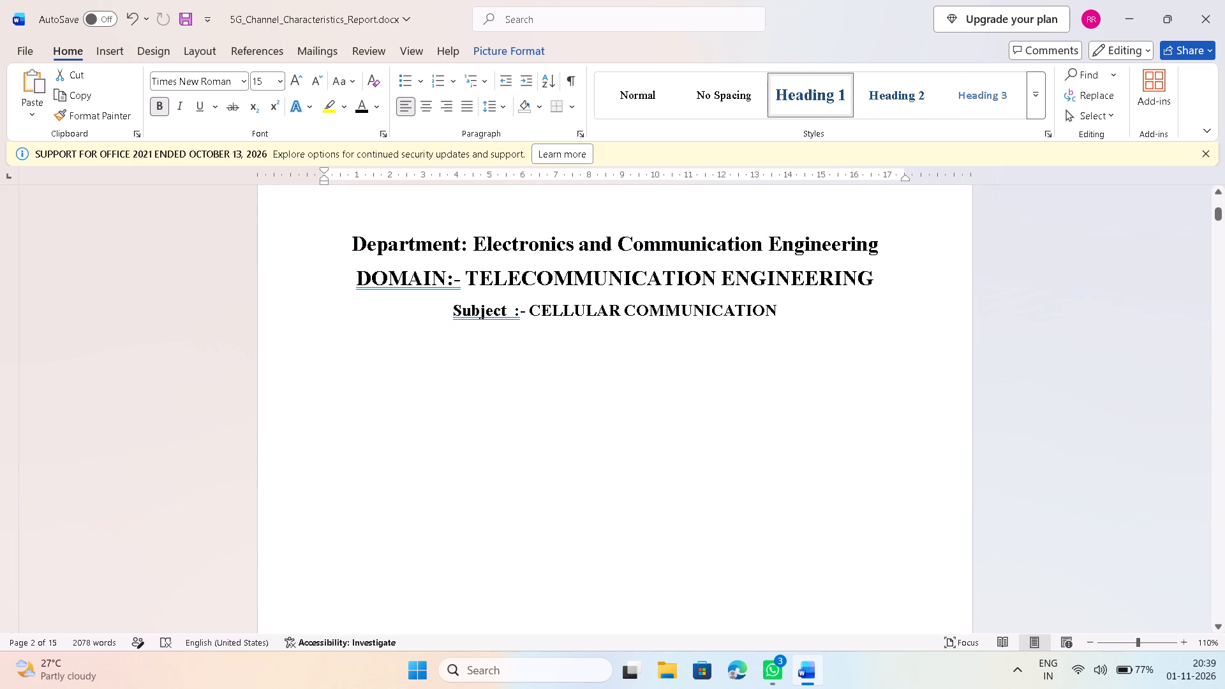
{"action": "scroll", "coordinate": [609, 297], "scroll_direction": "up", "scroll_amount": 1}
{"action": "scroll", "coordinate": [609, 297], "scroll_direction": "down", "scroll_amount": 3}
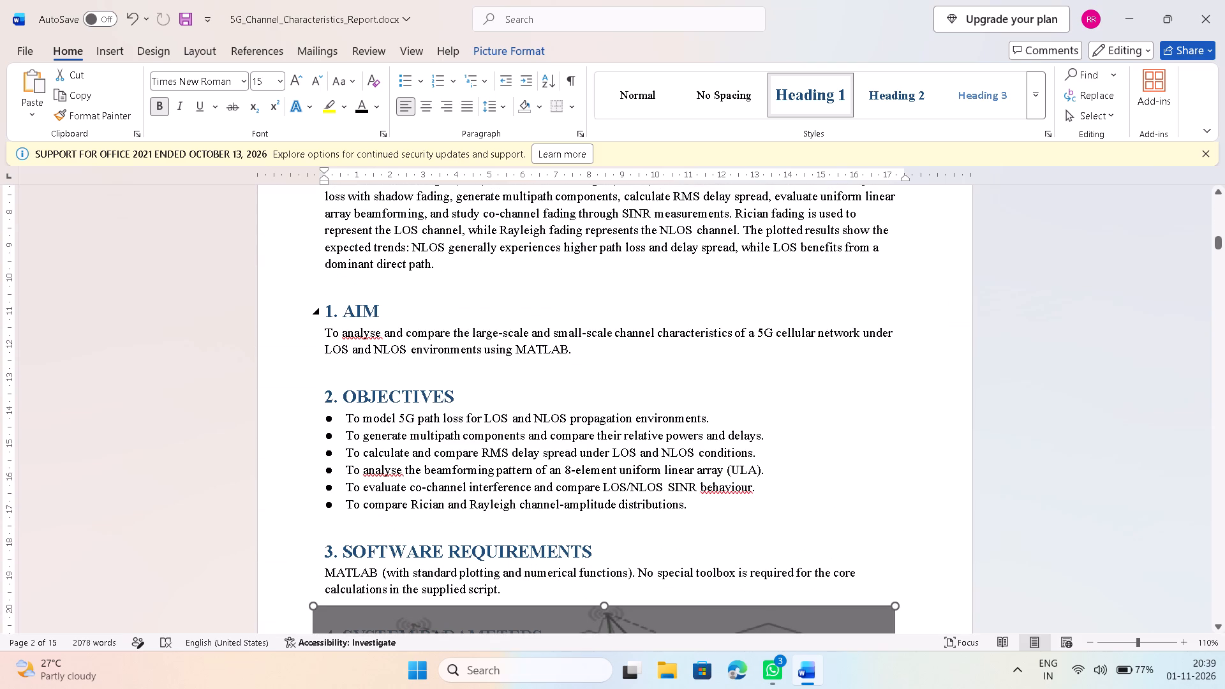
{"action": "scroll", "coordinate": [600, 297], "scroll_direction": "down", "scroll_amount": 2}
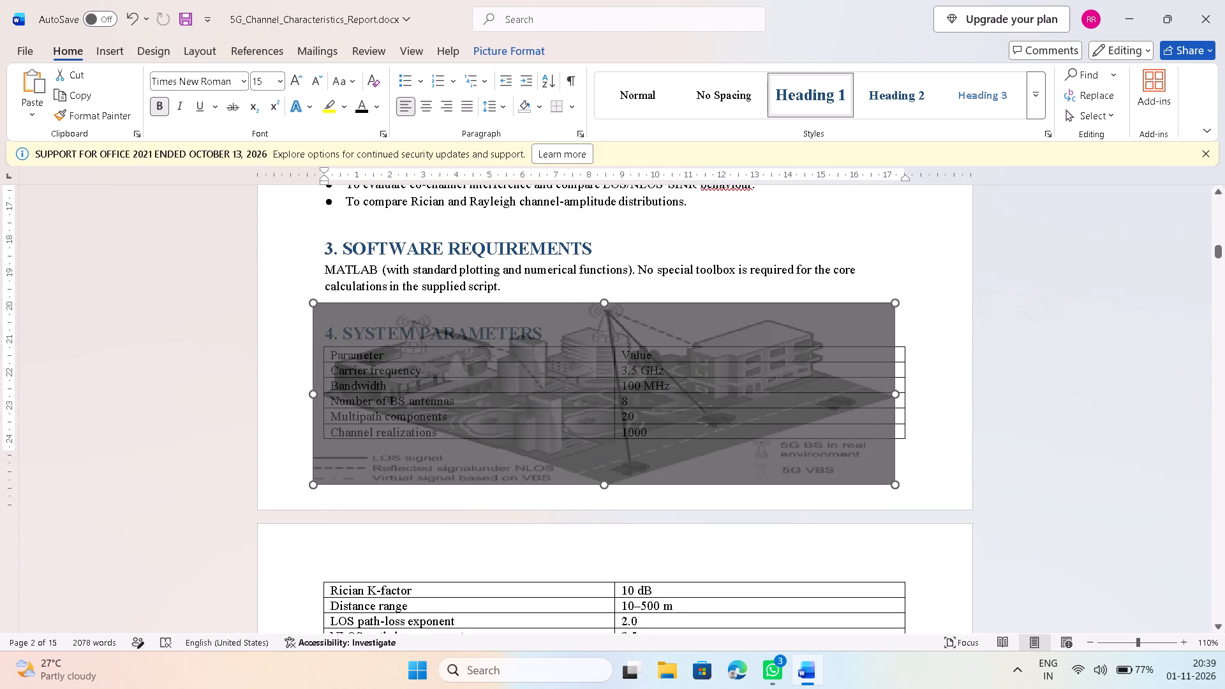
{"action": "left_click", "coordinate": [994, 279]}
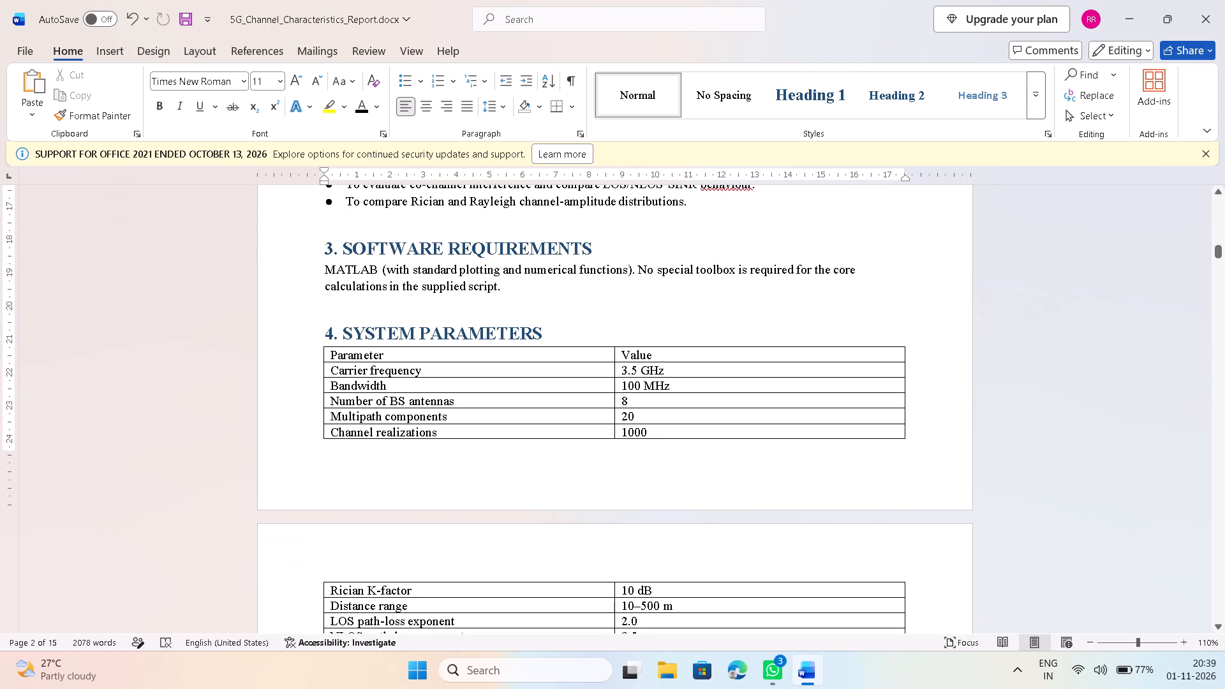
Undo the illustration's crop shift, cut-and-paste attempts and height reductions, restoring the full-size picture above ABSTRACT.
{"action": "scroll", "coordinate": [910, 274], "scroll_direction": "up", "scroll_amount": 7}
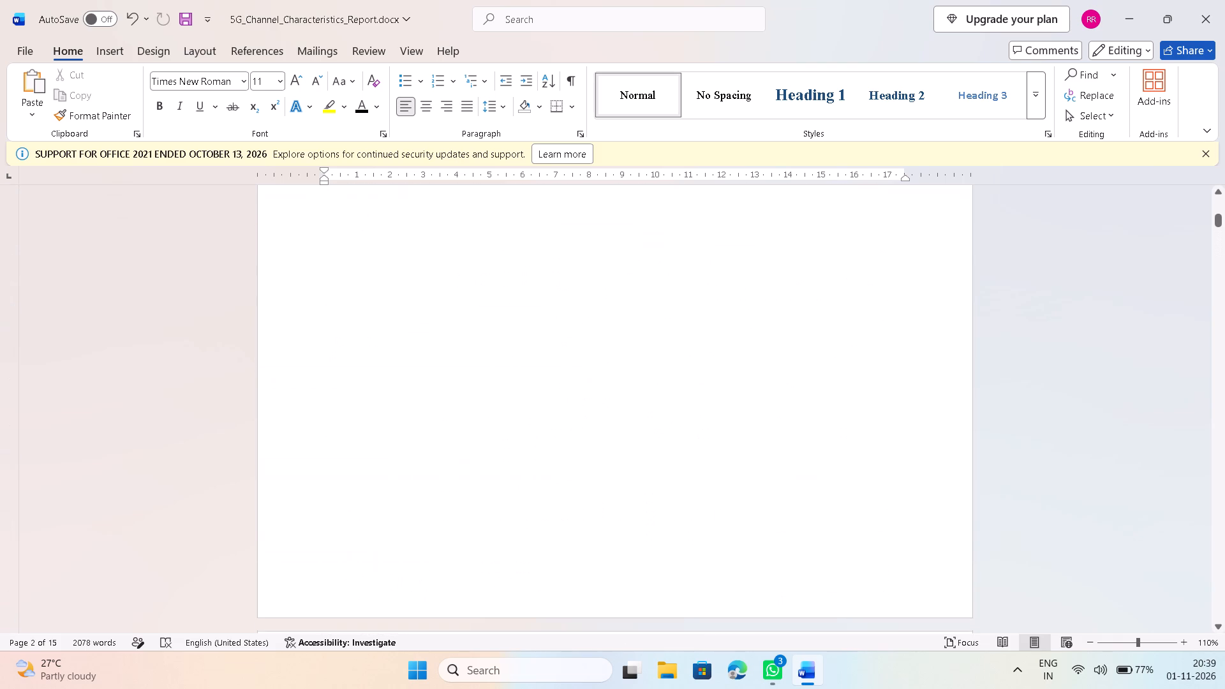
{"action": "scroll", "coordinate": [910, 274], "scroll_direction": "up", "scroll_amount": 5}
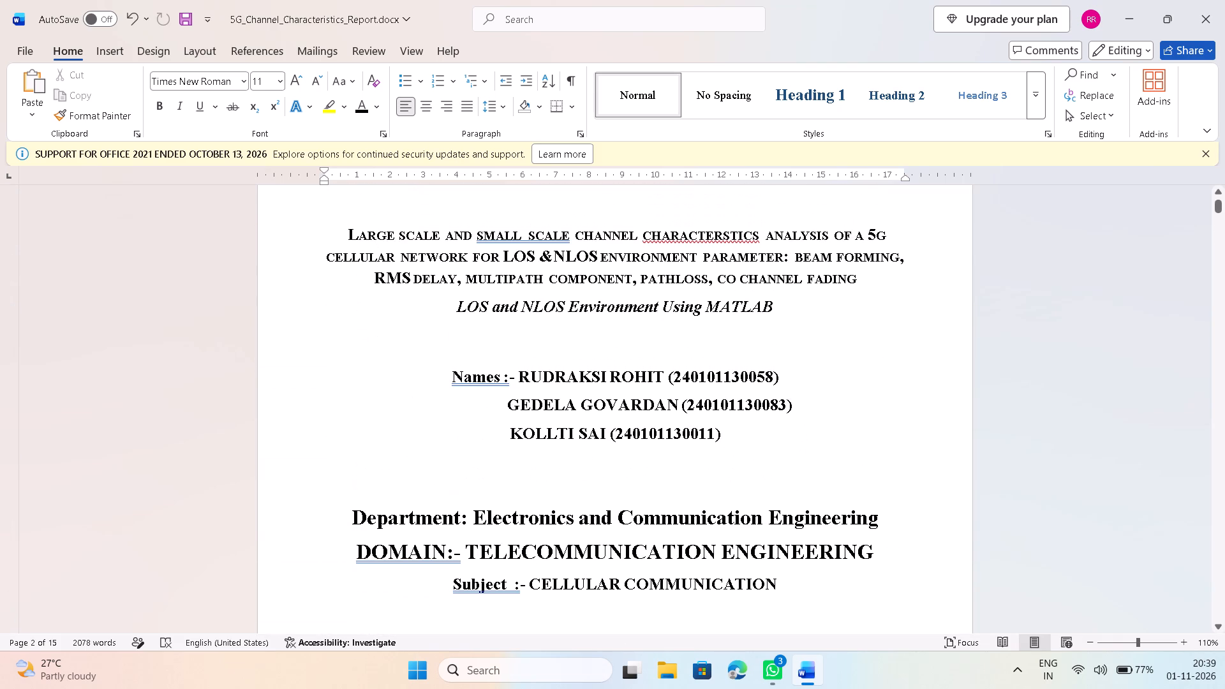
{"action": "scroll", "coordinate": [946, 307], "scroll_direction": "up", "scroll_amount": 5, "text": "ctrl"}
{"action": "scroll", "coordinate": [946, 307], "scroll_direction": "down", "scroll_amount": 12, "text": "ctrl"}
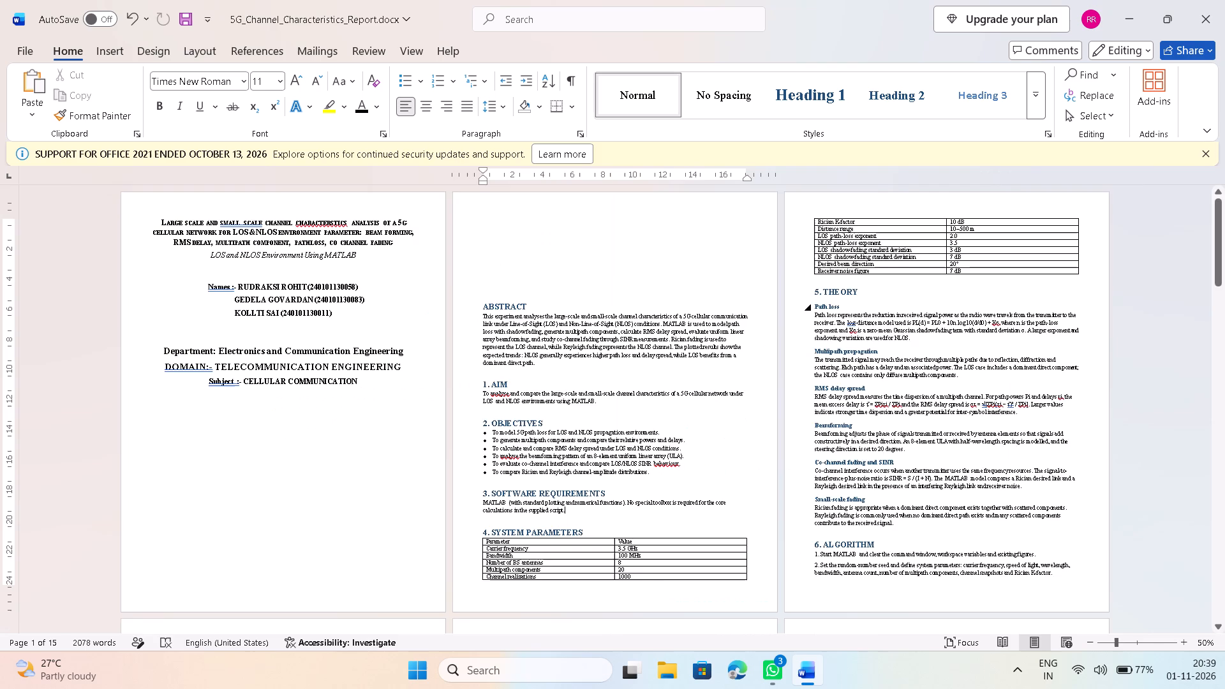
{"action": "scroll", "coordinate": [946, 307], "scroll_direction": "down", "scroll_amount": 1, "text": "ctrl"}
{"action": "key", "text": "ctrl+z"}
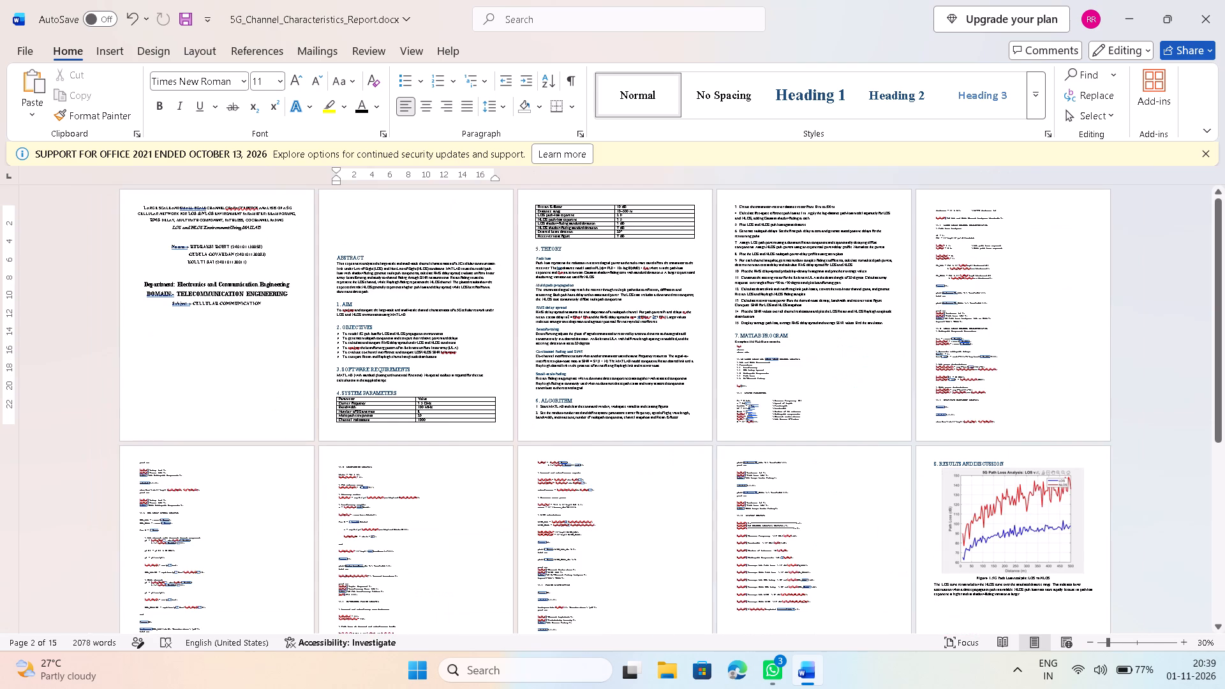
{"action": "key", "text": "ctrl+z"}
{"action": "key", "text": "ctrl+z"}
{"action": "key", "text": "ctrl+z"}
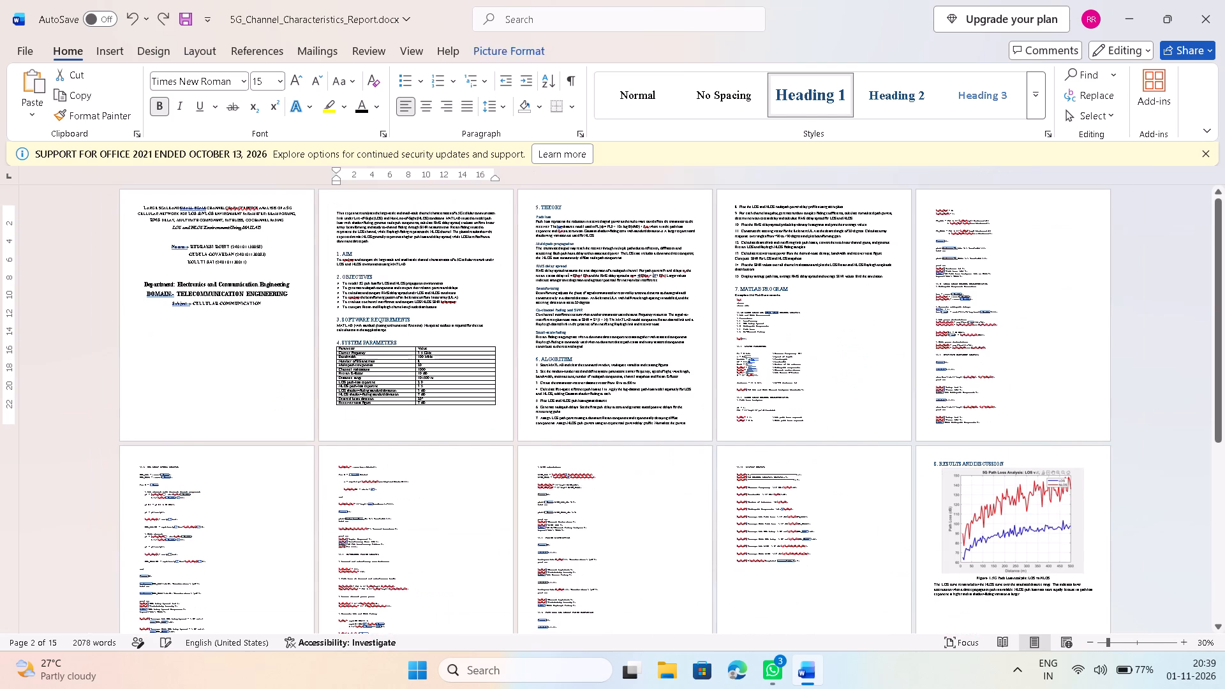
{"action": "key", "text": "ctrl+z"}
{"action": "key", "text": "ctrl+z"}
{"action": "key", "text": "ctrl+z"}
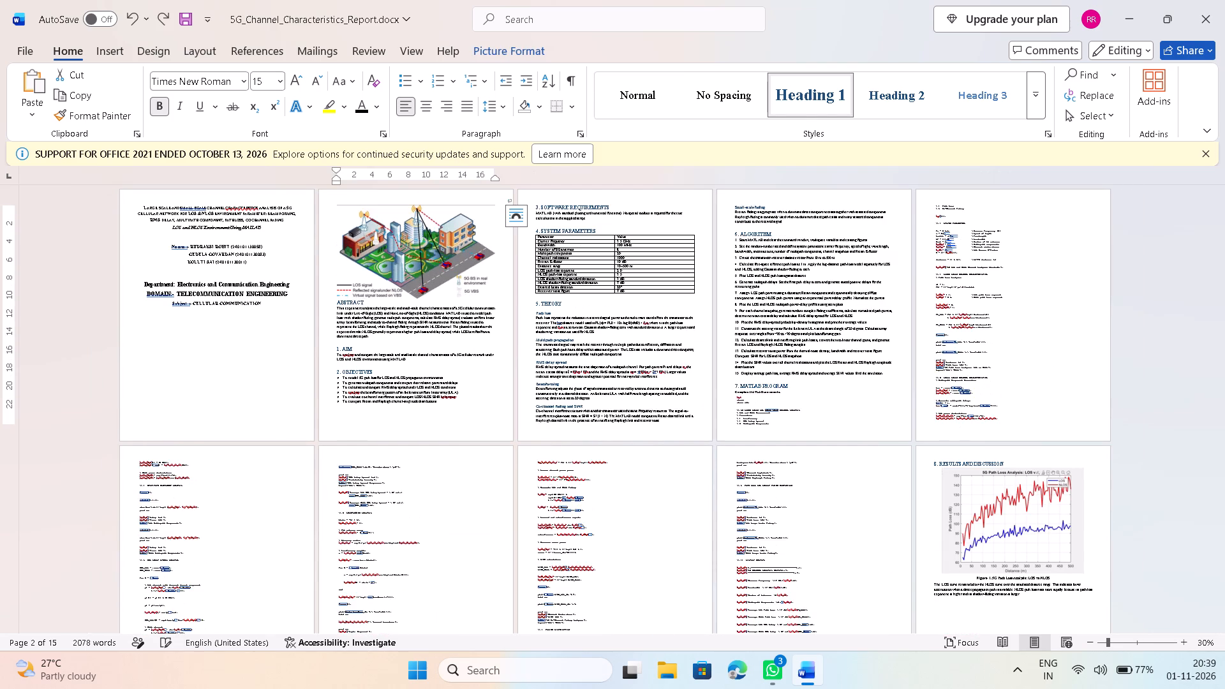
Undo the insertion of the network illustration above ABSTRACT and the cover page's DOMAIN line entry back to "TE".
{"action": "key", "text": "ctrl+z"}
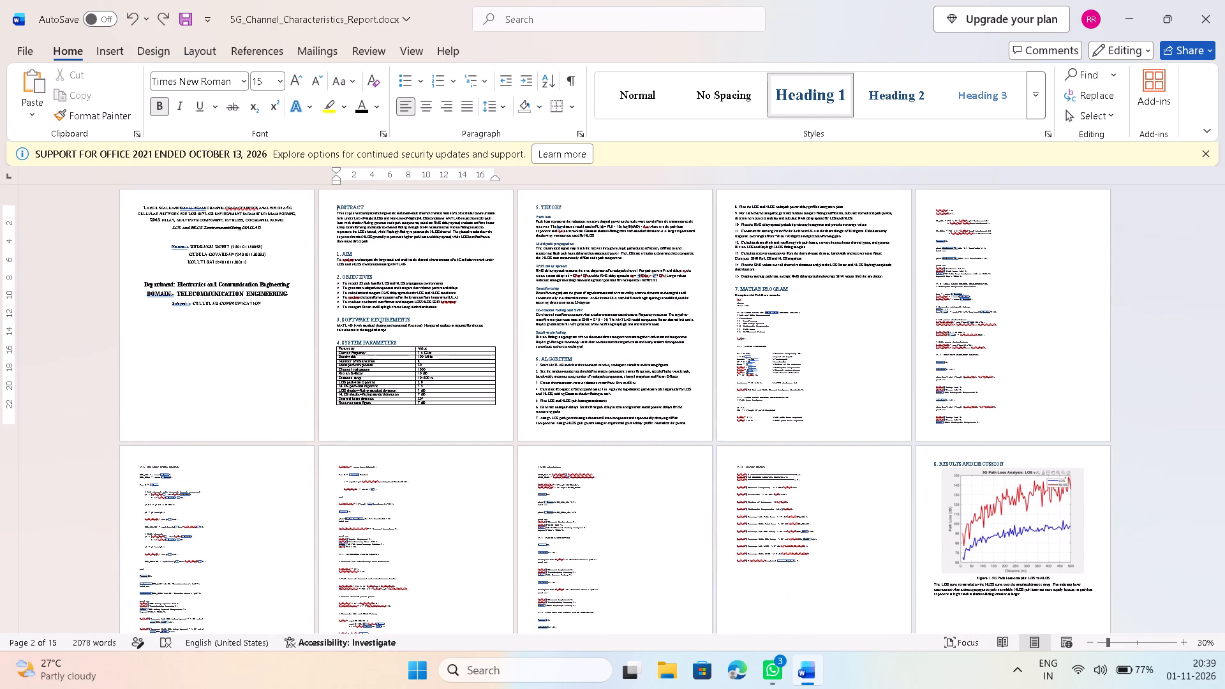
{"action": "key", "text": "ctrl+z"}
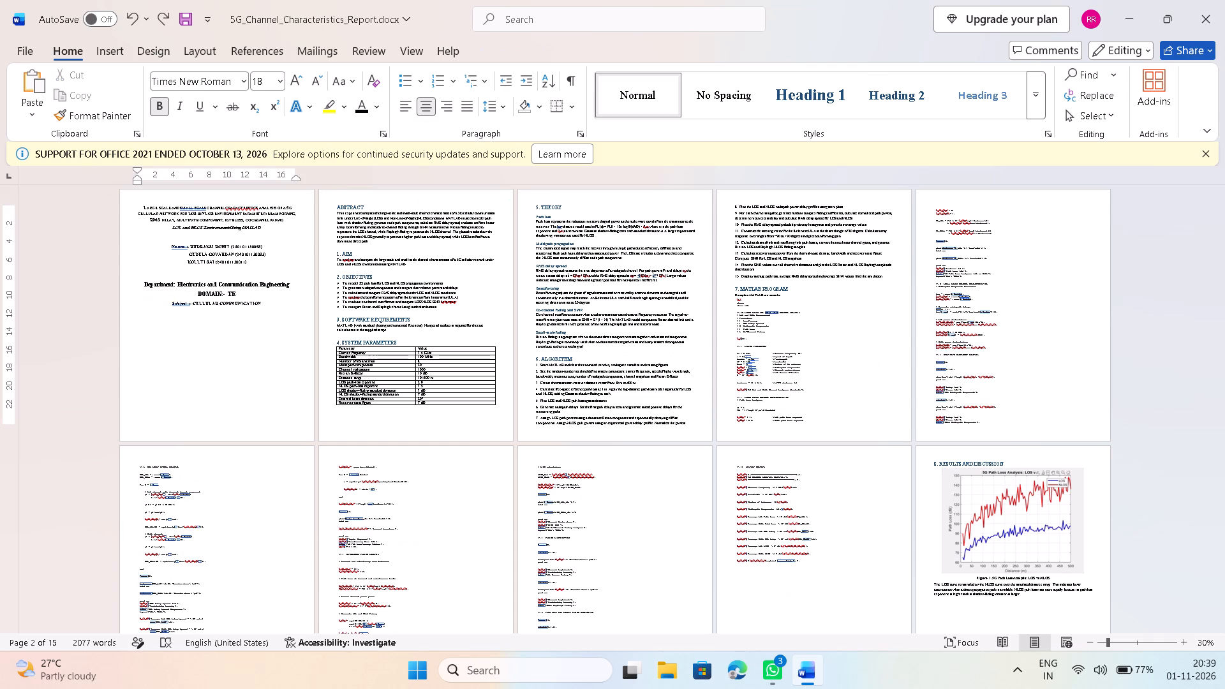
Complete the cover page's DOMAIN line so it reads "DOMAIN:- TELECOMMUNICATION".
{"action": "scroll", "coordinate": [496, 343], "scroll_direction": "up", "scroll_amount": 1}
{"action": "scroll", "coordinate": [255, 325], "scroll_direction": "up", "scroll_amount": 3, "text": "ctrl"}
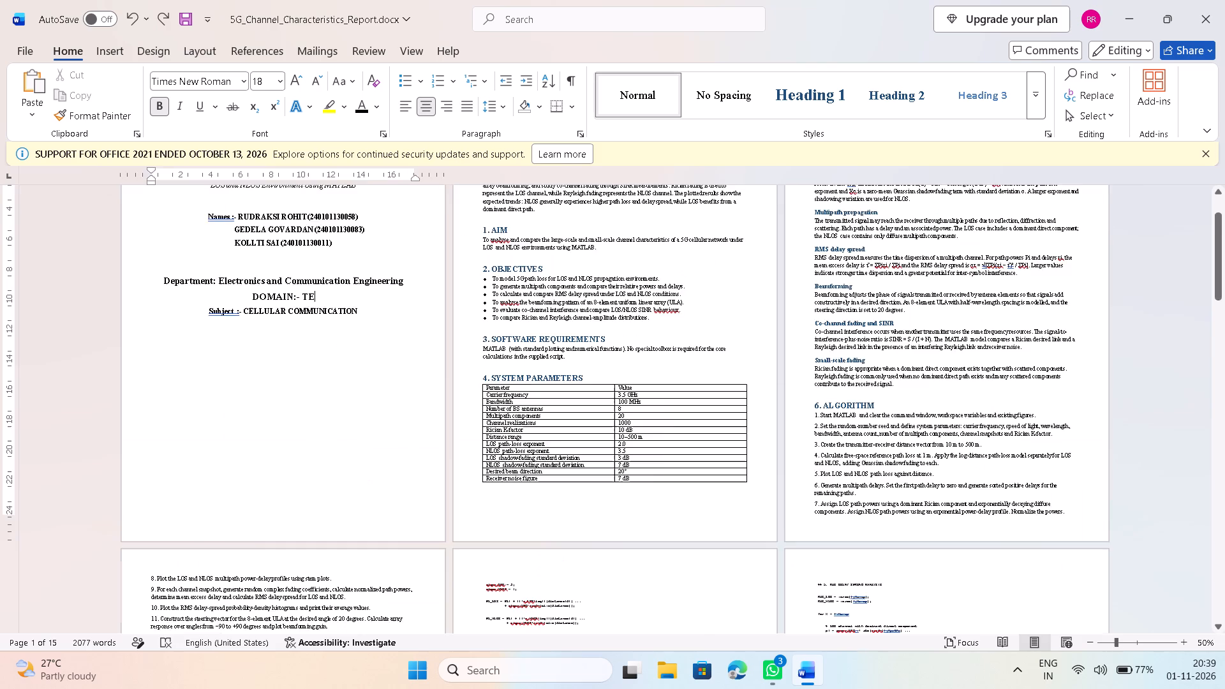
{"action": "scroll", "coordinate": [255, 325], "scroll_direction": "up", "scroll_amount": 6, "text": "ctrl"}
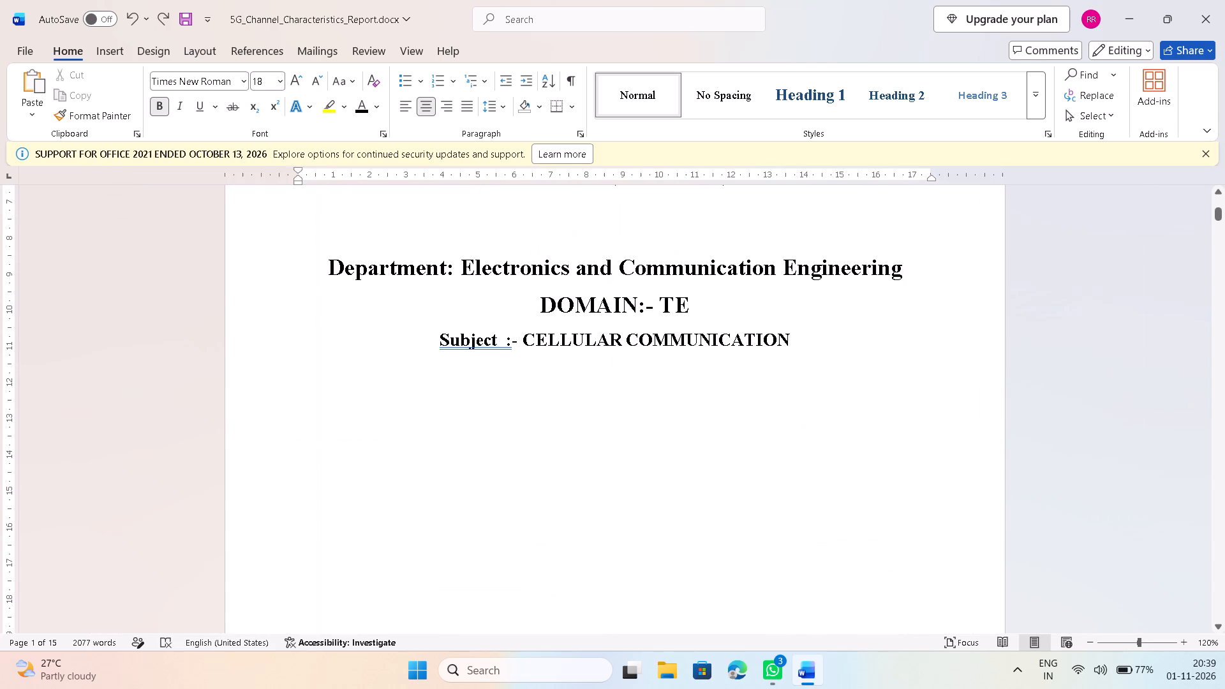
{"action": "scroll", "coordinate": [255, 325], "scroll_direction": "up", "scroll_amount": 2, "text": "ctrl"}
{"action": "type", "text": "LE"}
{"action": "type", "text": "COMMU"}
{"action": "key", "text": "n"}
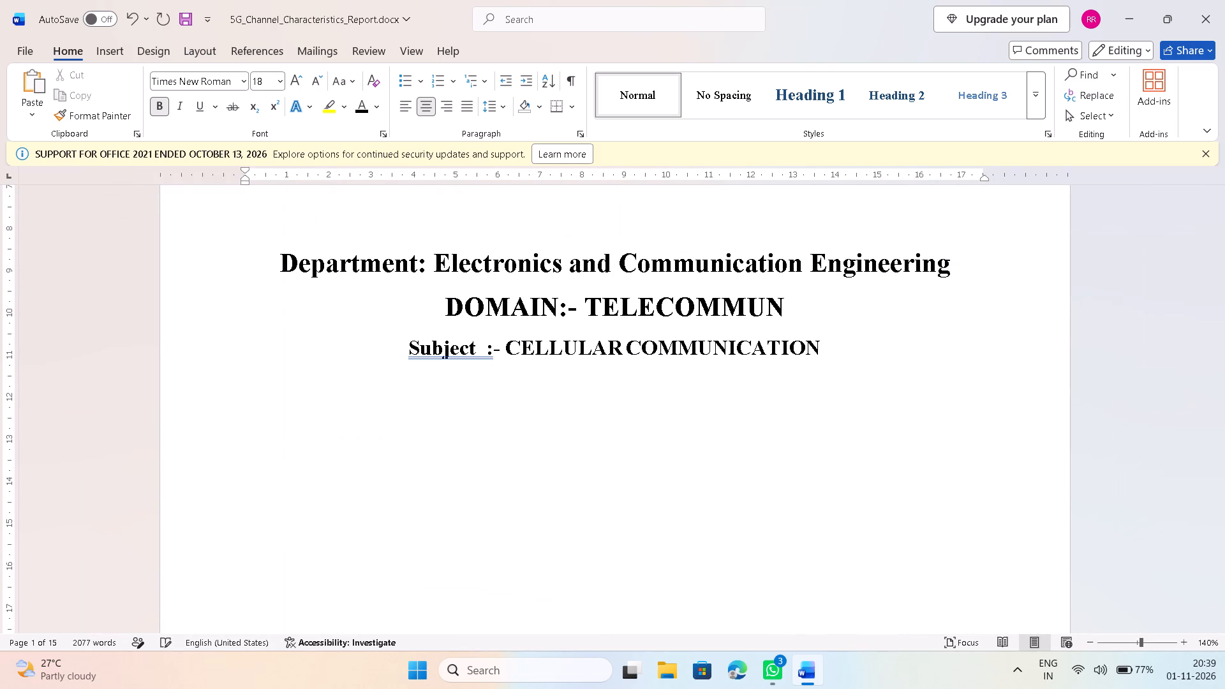
{"action": "type", "text": "ICATION"}
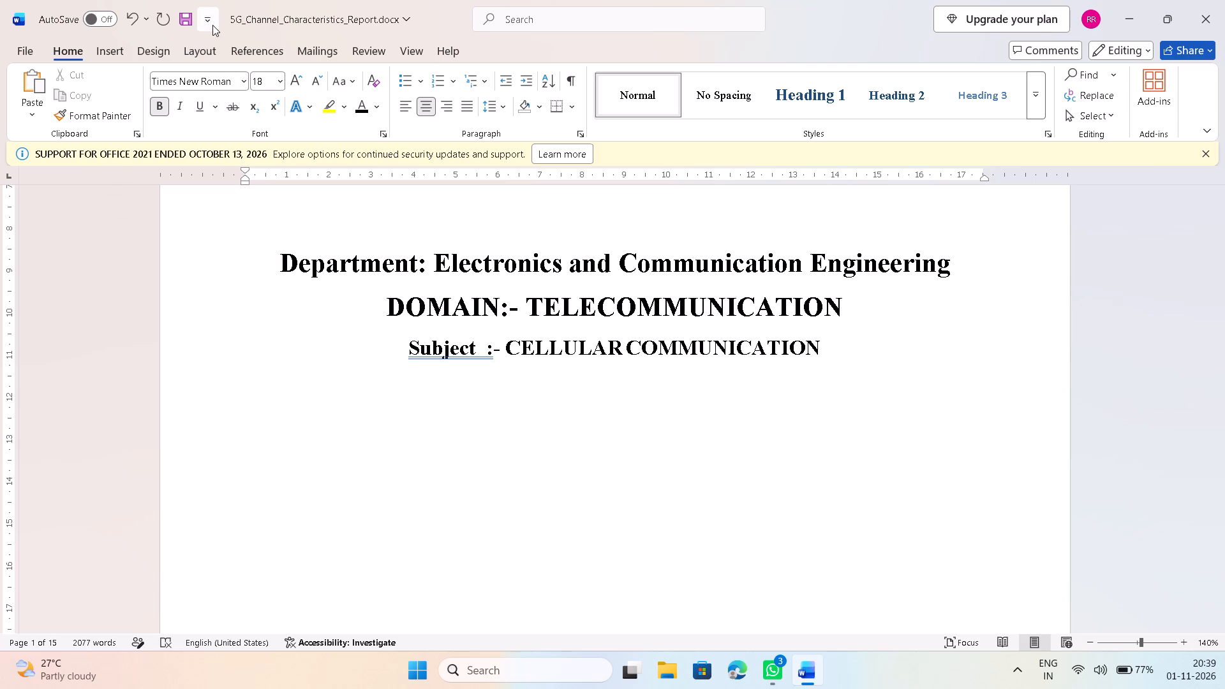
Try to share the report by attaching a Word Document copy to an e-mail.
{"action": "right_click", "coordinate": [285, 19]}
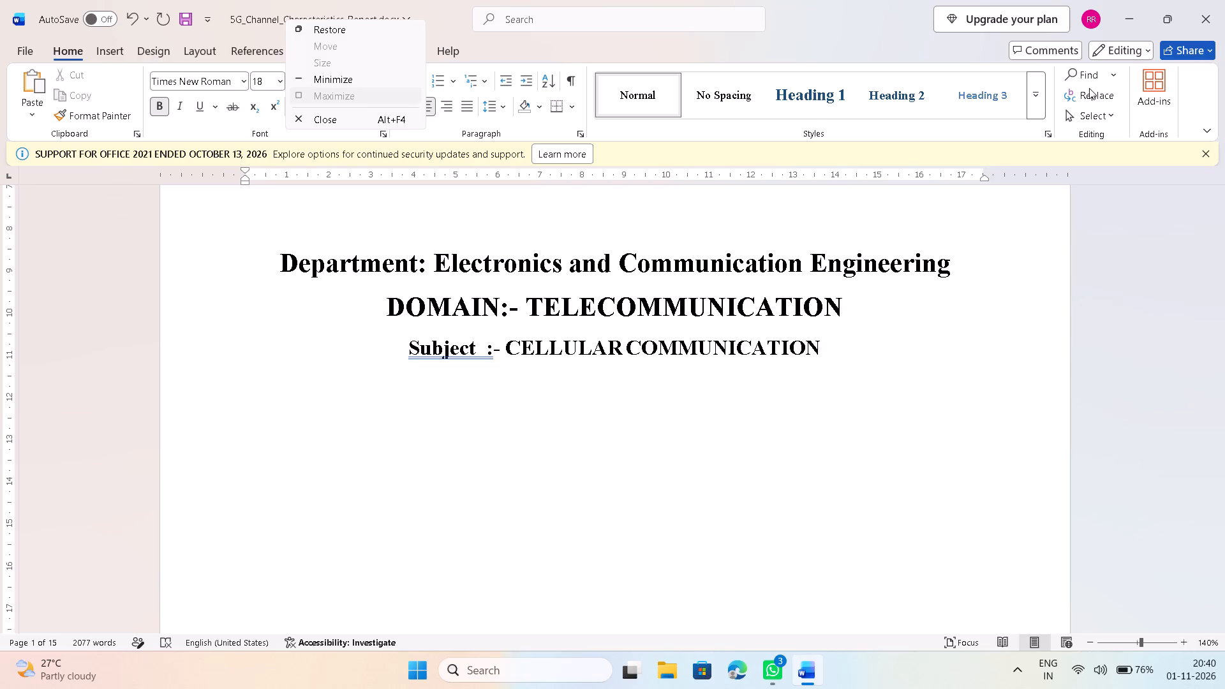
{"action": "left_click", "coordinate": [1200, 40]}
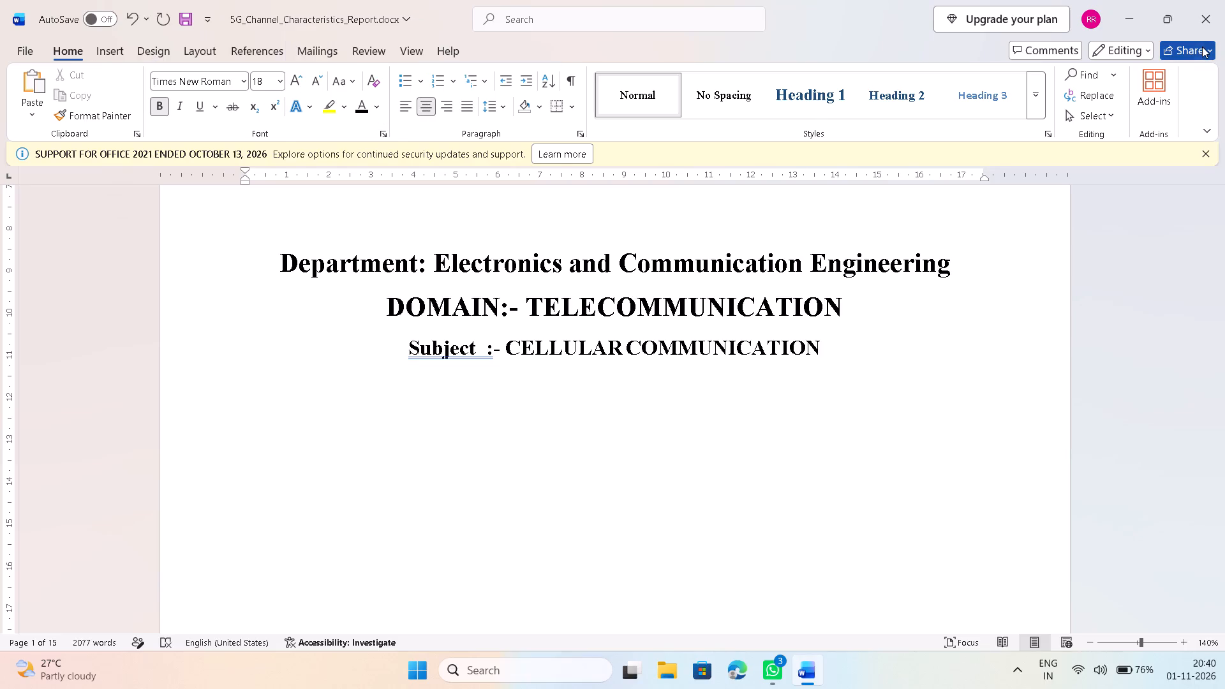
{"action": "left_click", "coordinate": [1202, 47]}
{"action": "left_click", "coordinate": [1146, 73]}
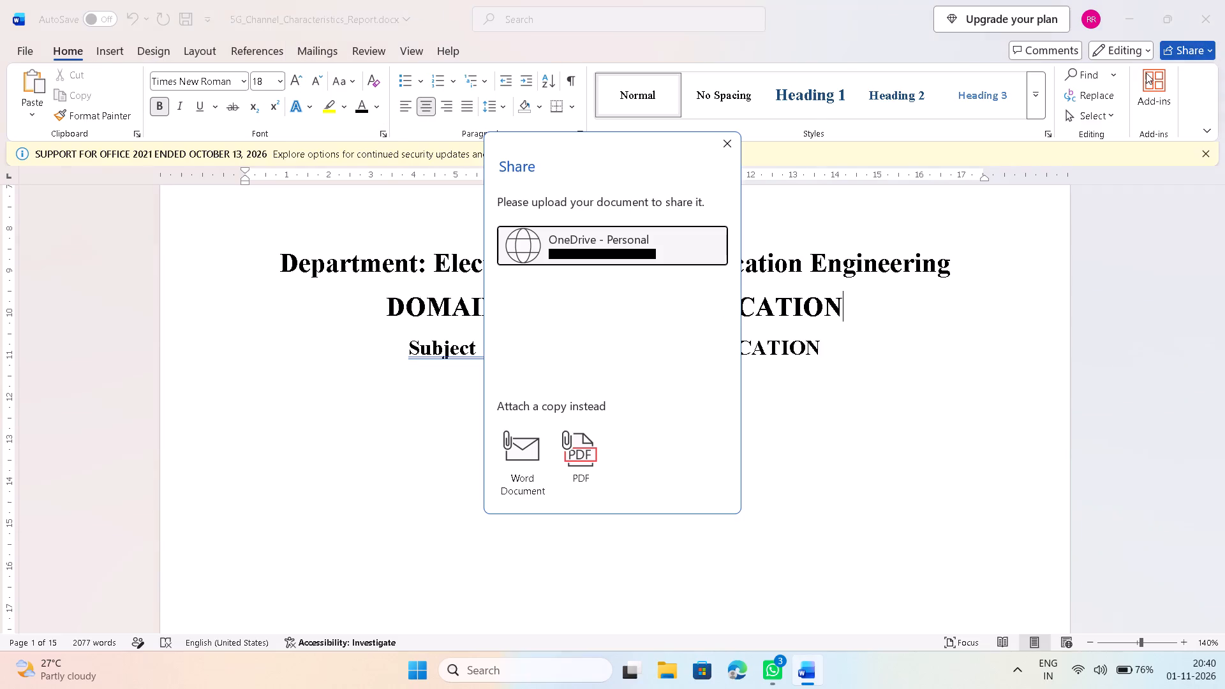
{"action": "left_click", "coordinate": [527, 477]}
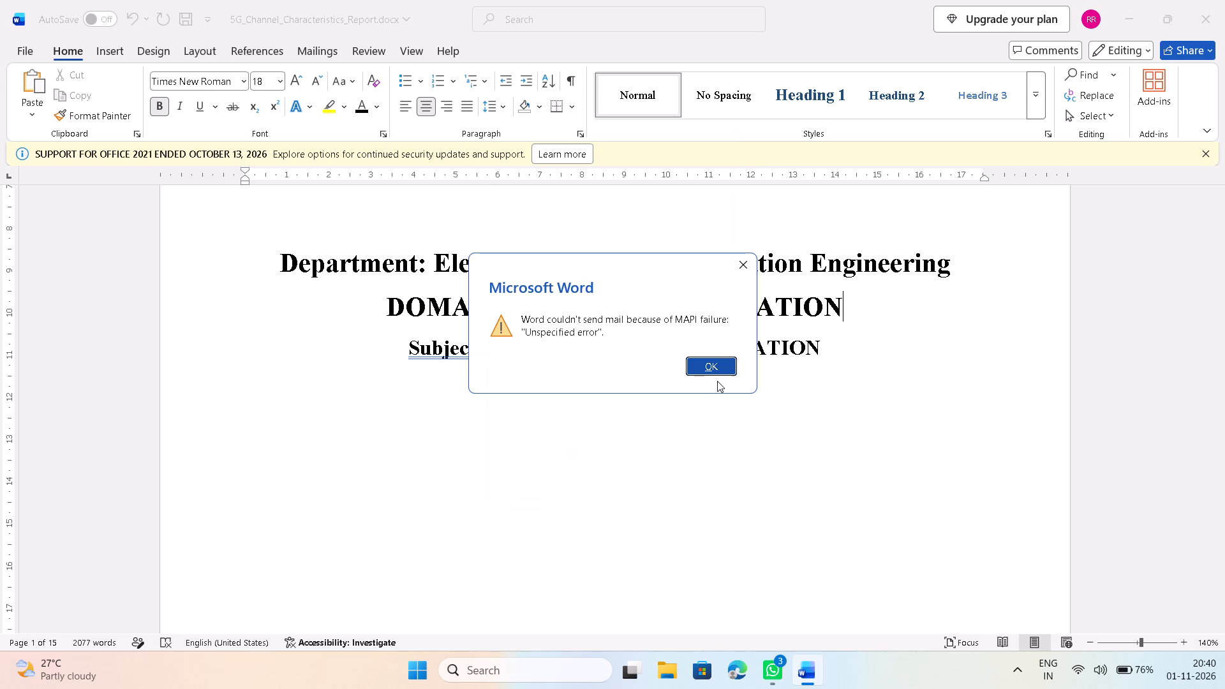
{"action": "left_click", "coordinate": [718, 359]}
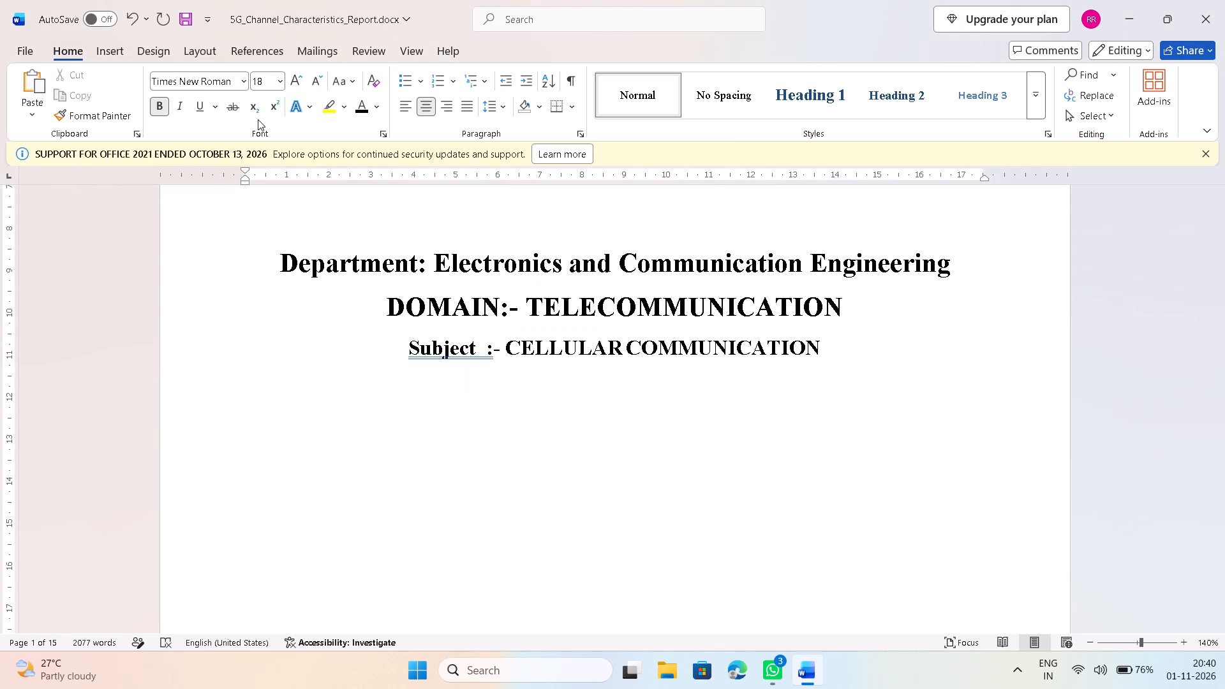
Save the 5G_Channel_Characteristics_Report document.
{"action": "left_click", "coordinate": [188, 11]}
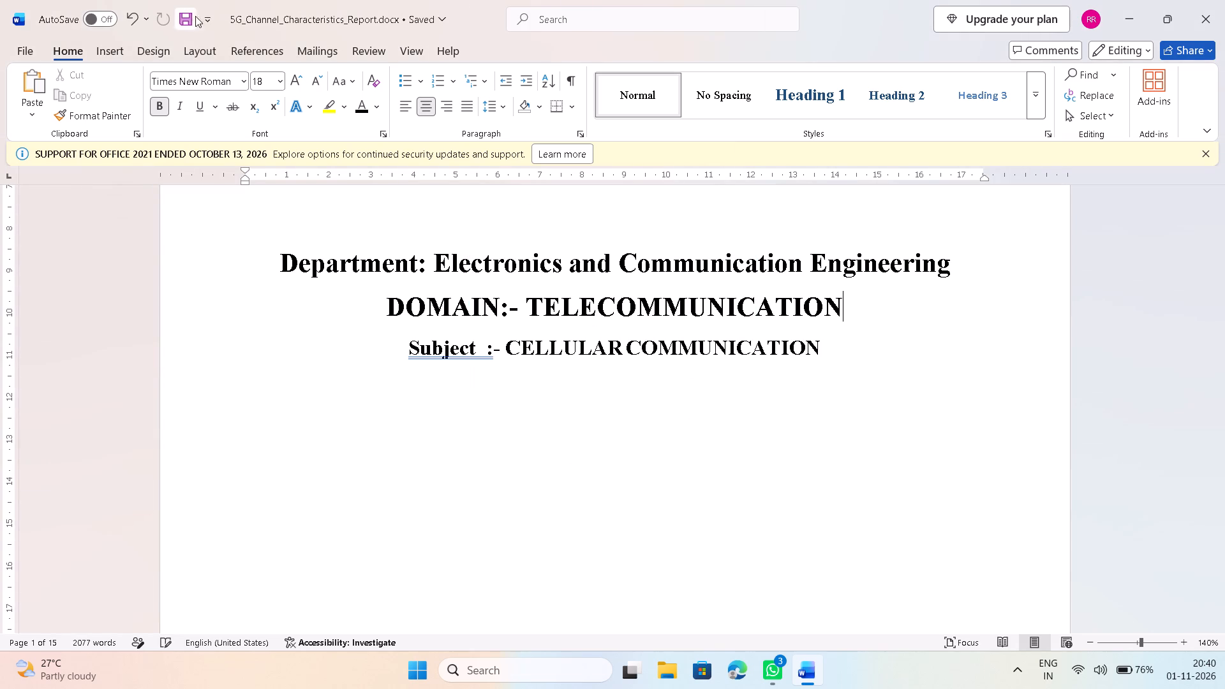
{"action": "left_click", "coordinate": [186, 20]}
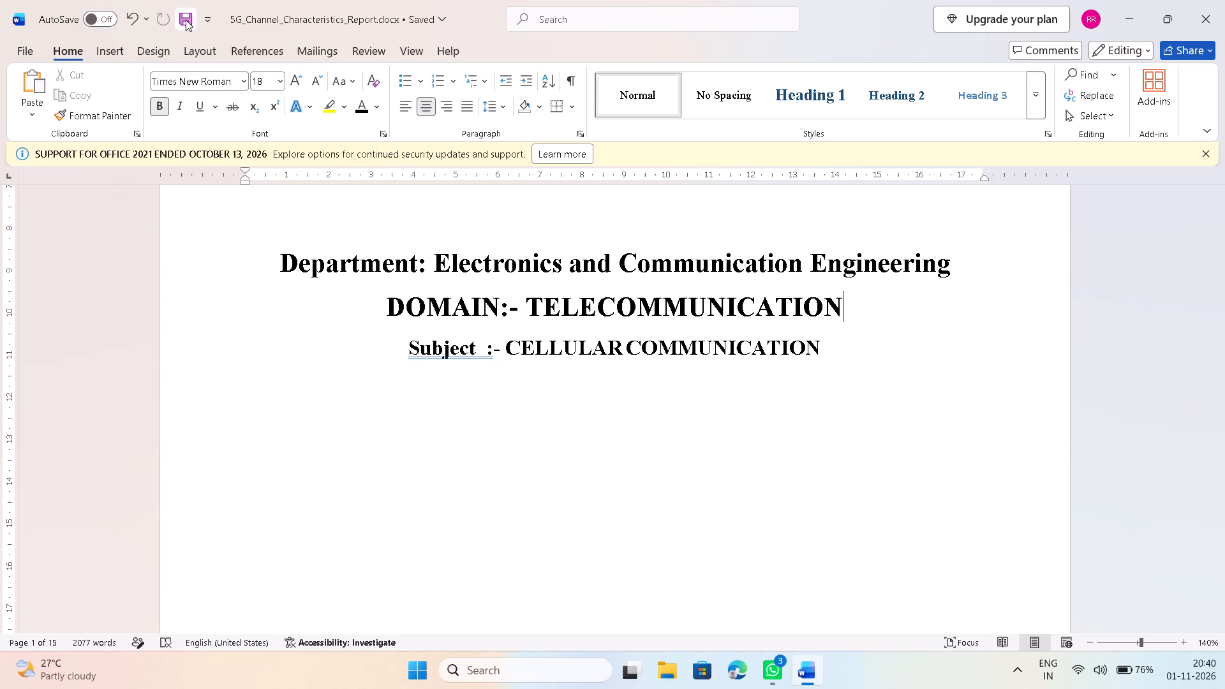
{"action": "left_click", "coordinate": [186, 20]}
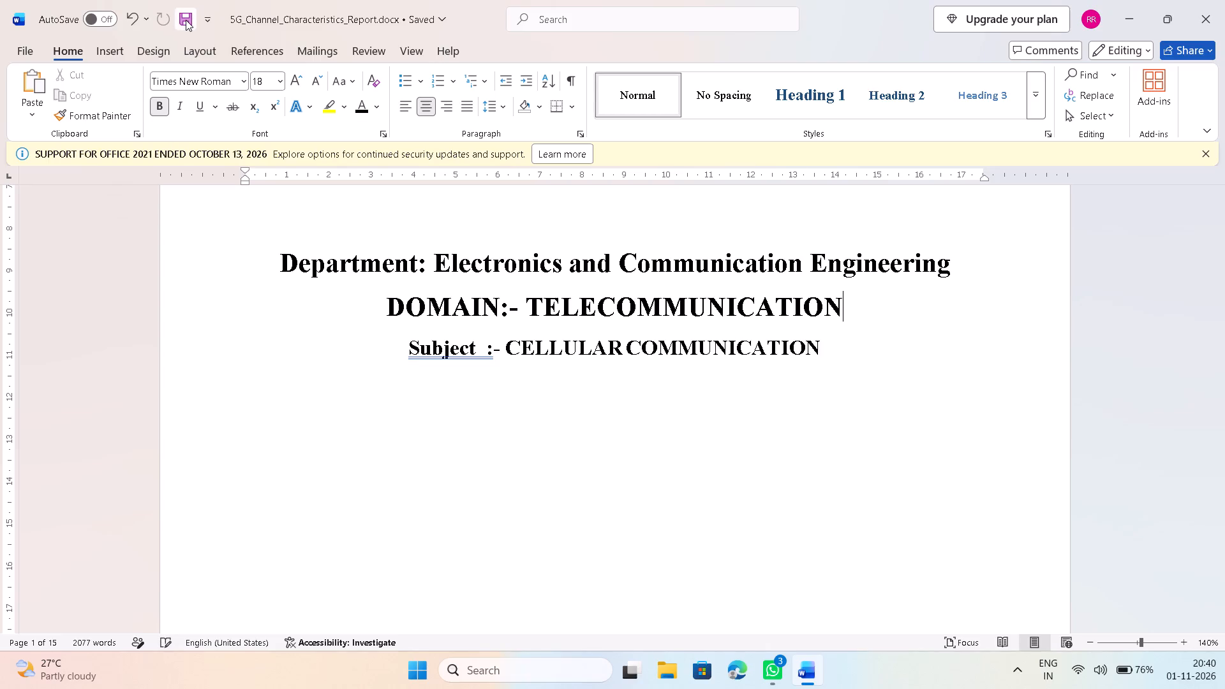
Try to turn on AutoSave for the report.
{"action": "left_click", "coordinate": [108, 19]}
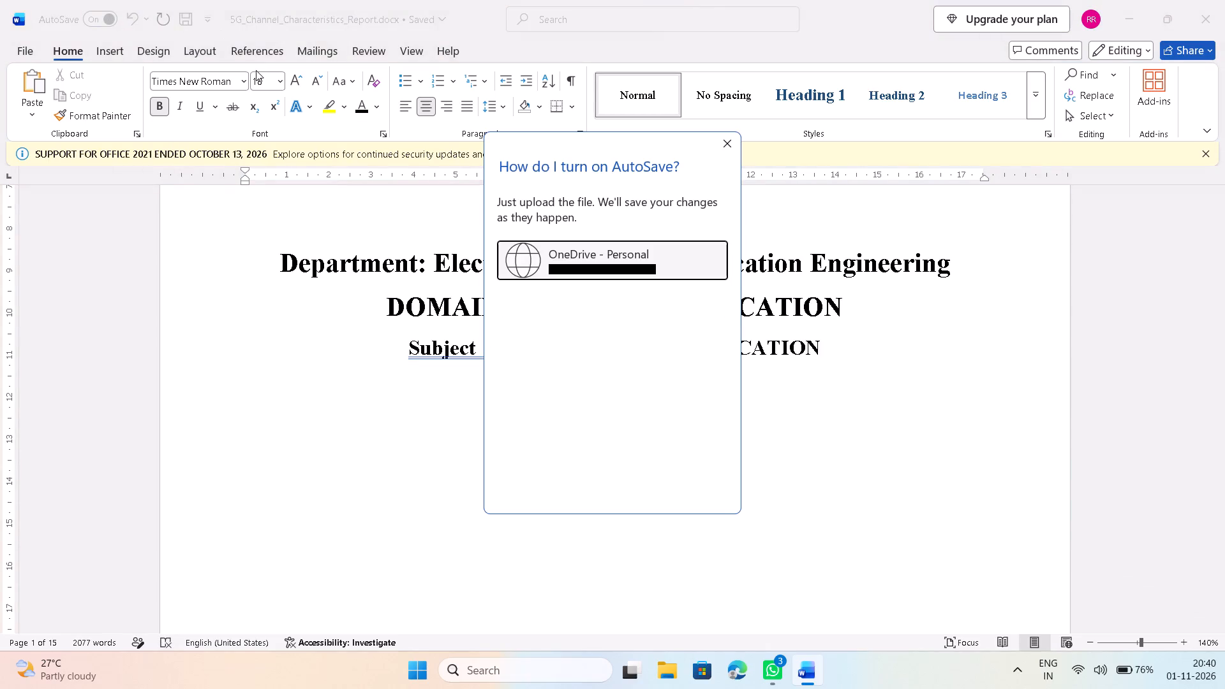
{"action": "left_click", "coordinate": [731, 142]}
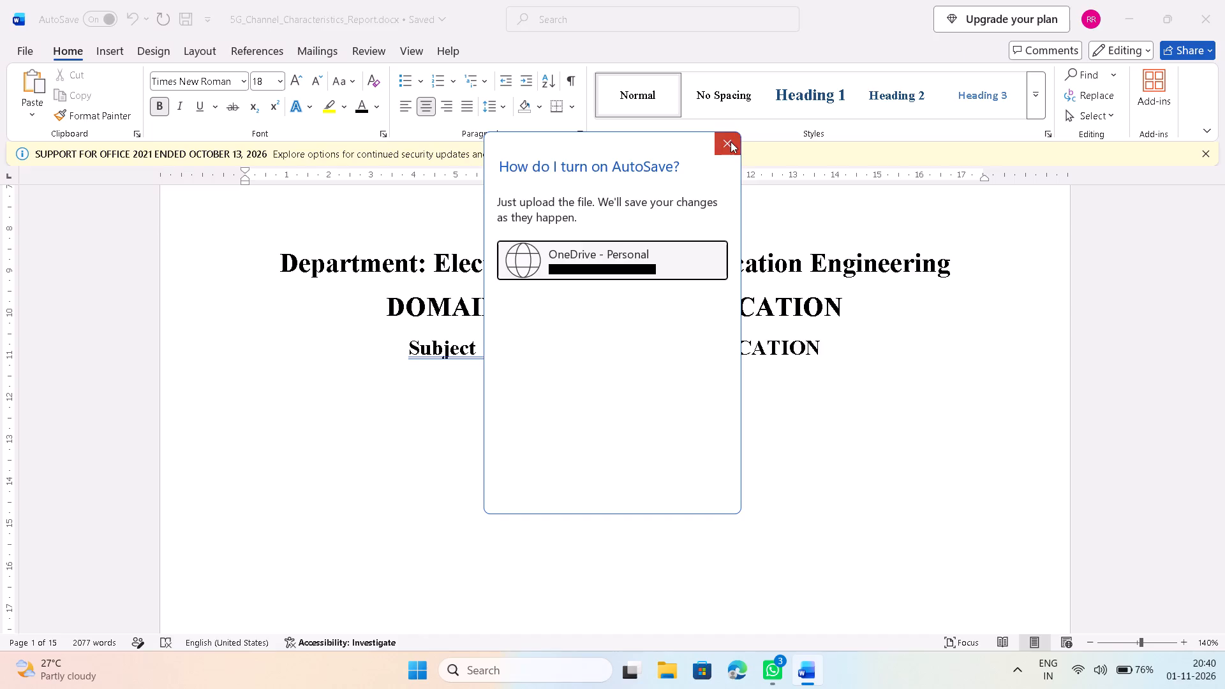
Save the report document again.
{"action": "right_click", "coordinate": [190, 17]}
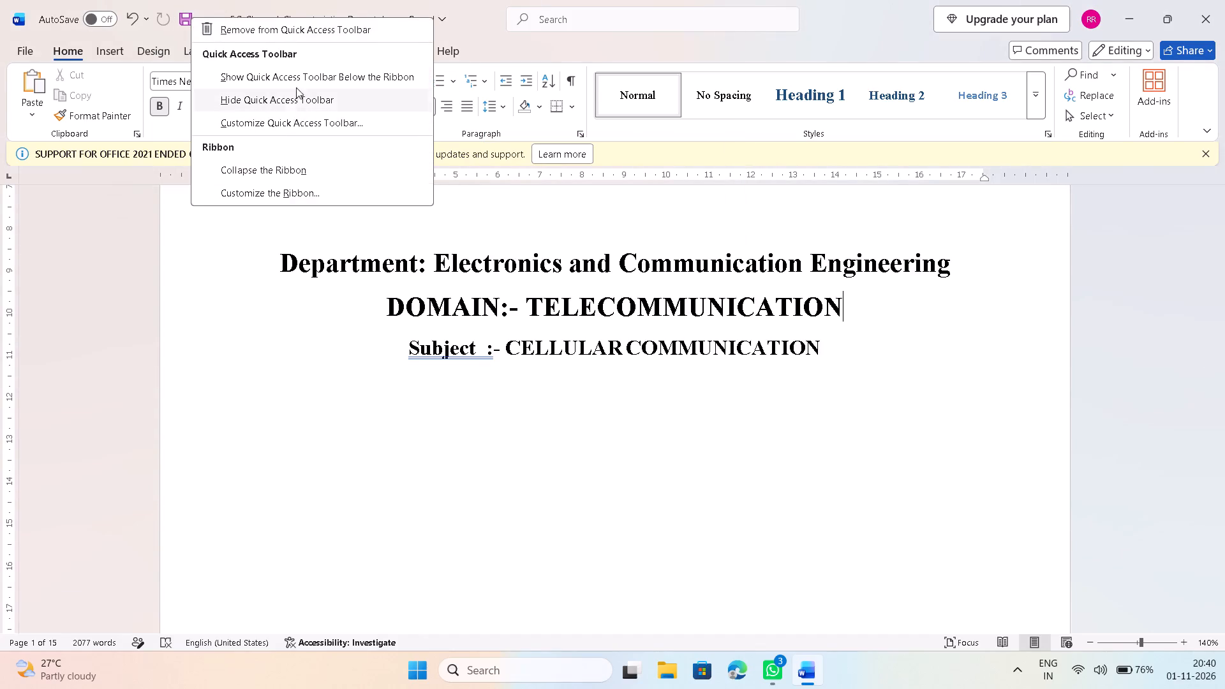
{"action": "left_click", "coordinate": [184, 20]}
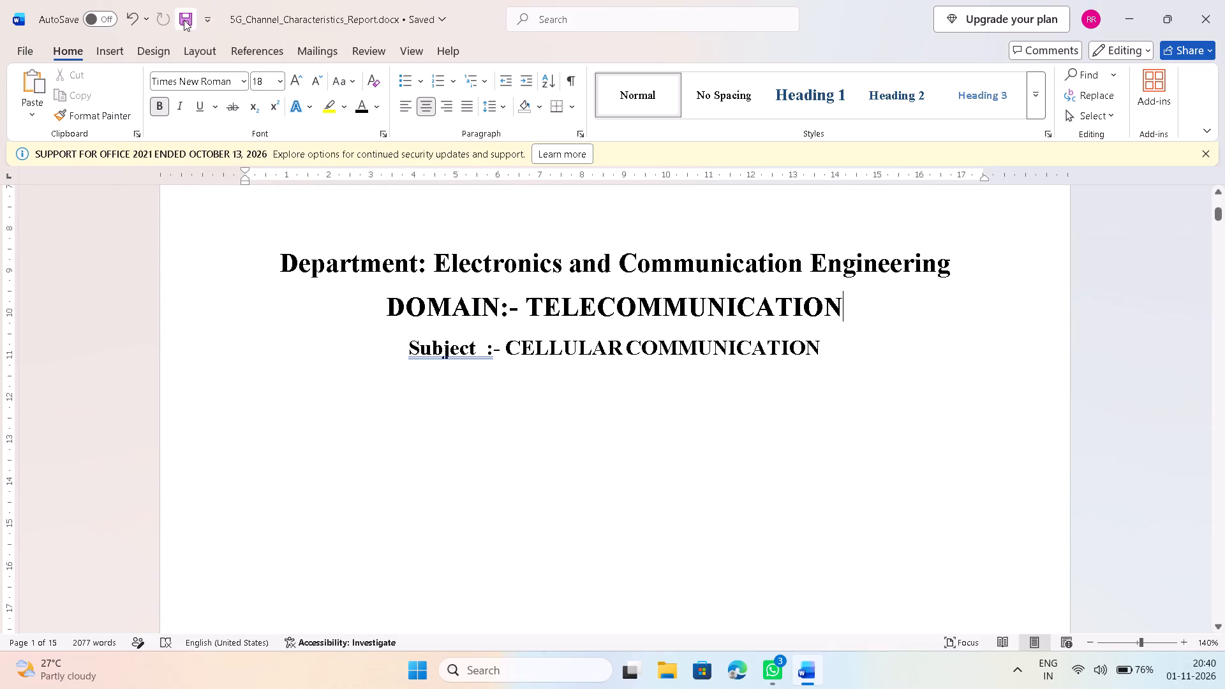
{"action": "left_click", "coordinate": [184, 20]}
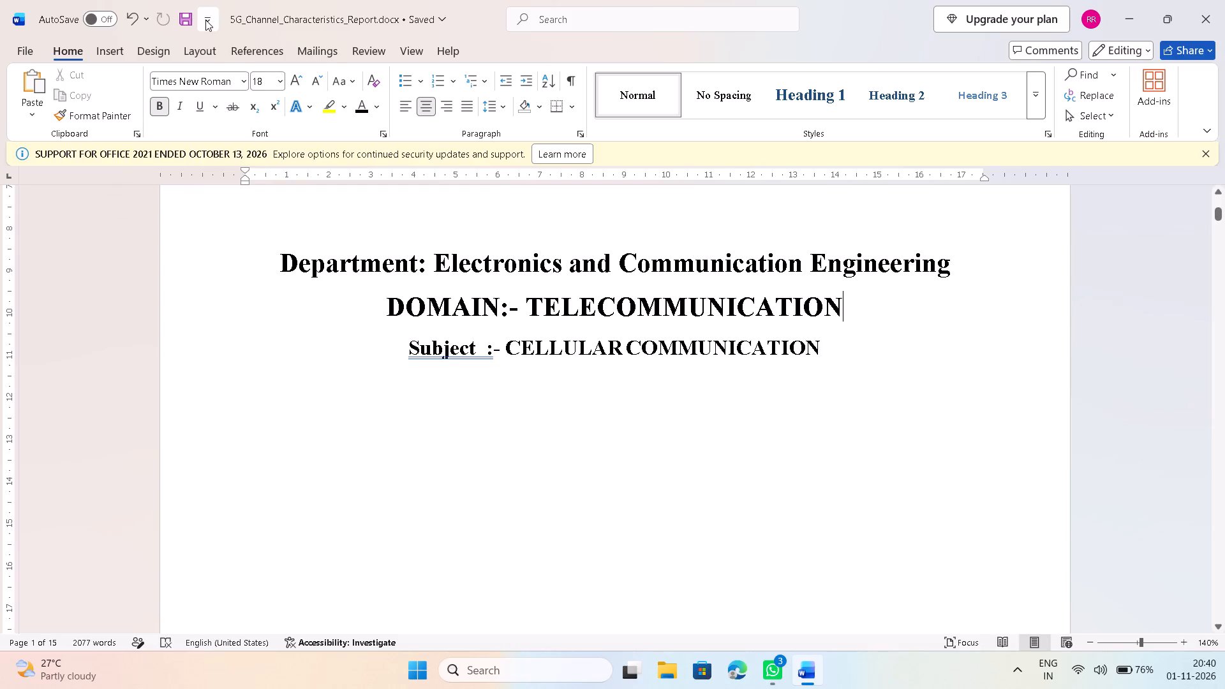
Remove the Save command from the Quick Access Toolbar.
{"action": "left_click", "coordinate": [205, 20]}
{"action": "left_click", "coordinate": [267, 131]}
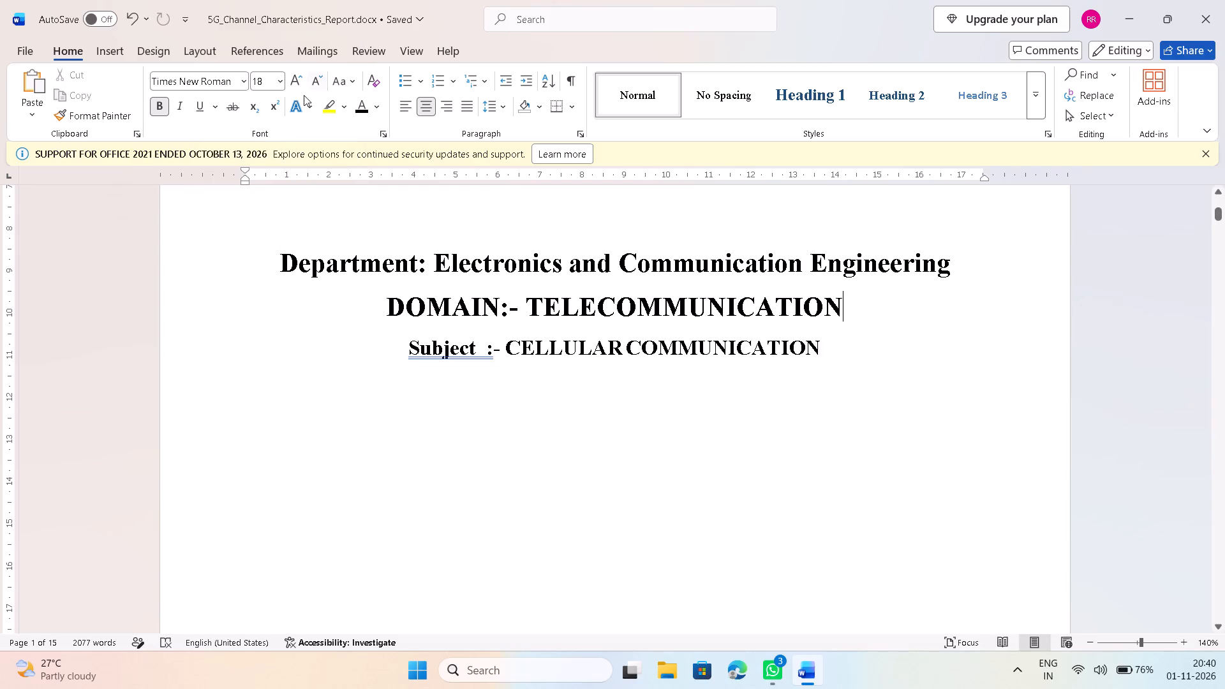
Upload a copy of the report to the OneDrive - Personal location.
{"action": "left_click", "coordinate": [384, 24]}
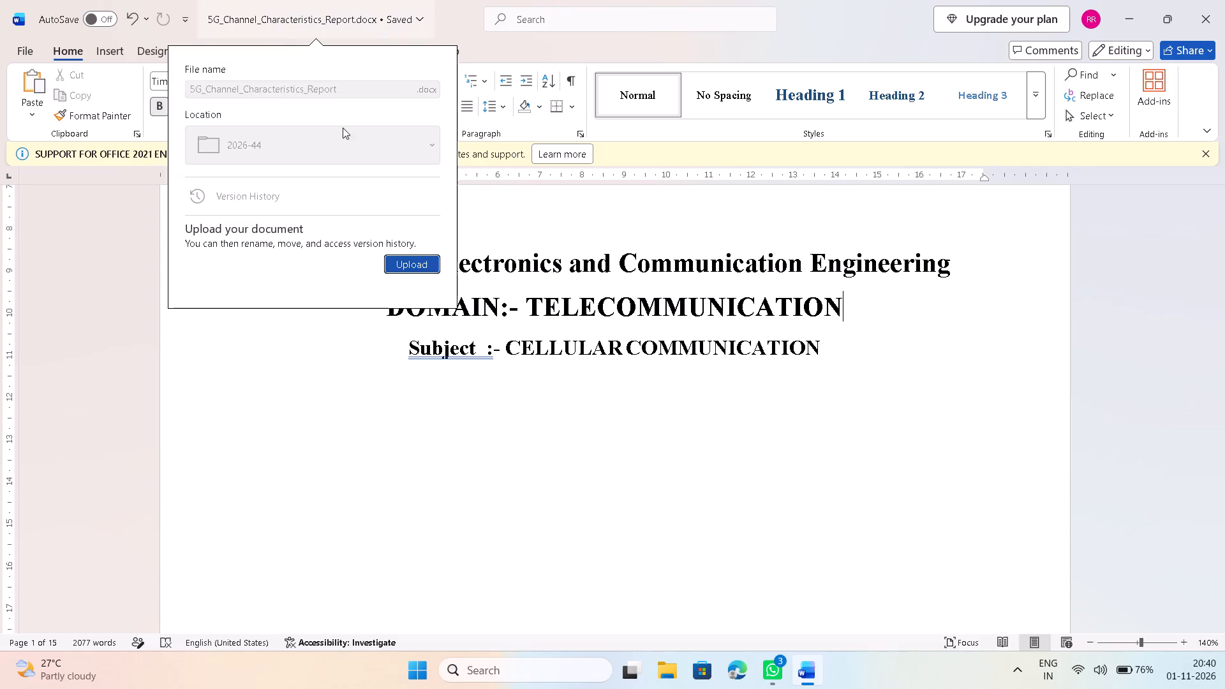
{"action": "left_click", "coordinate": [410, 260]}
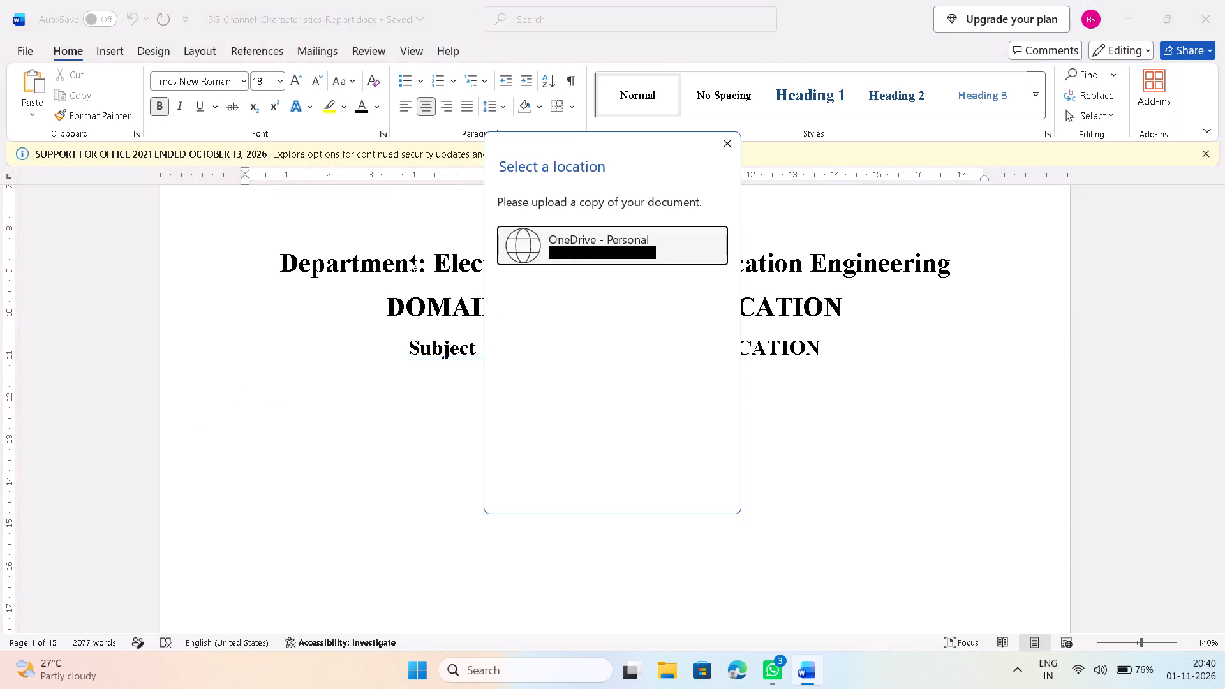
{"action": "left_click", "coordinate": [642, 233]}
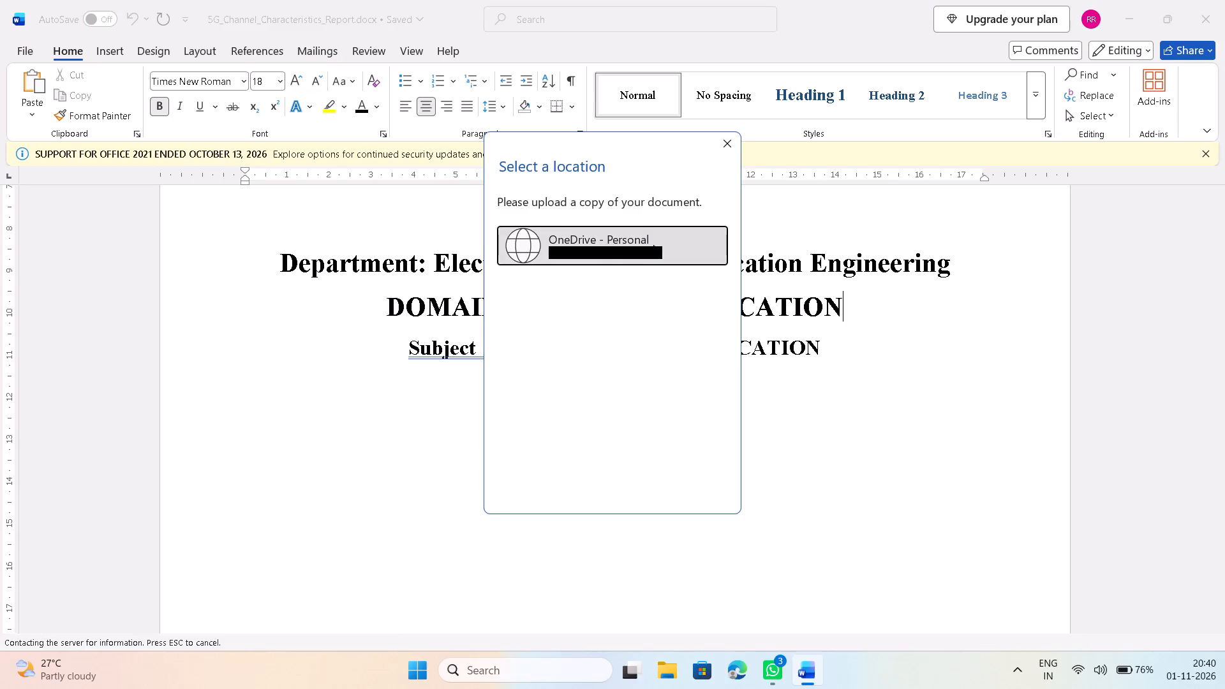
{"action": "double_click", "coordinate": [653, 245]}
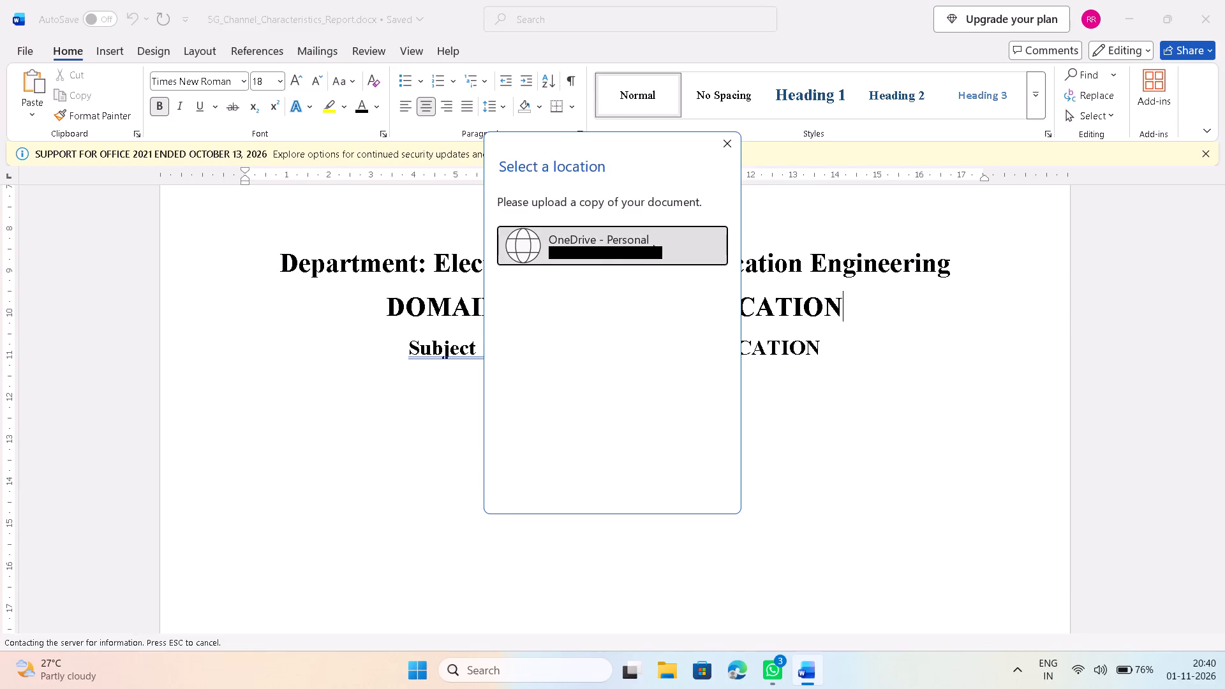
{"action": "right_click", "coordinate": [653, 245]}
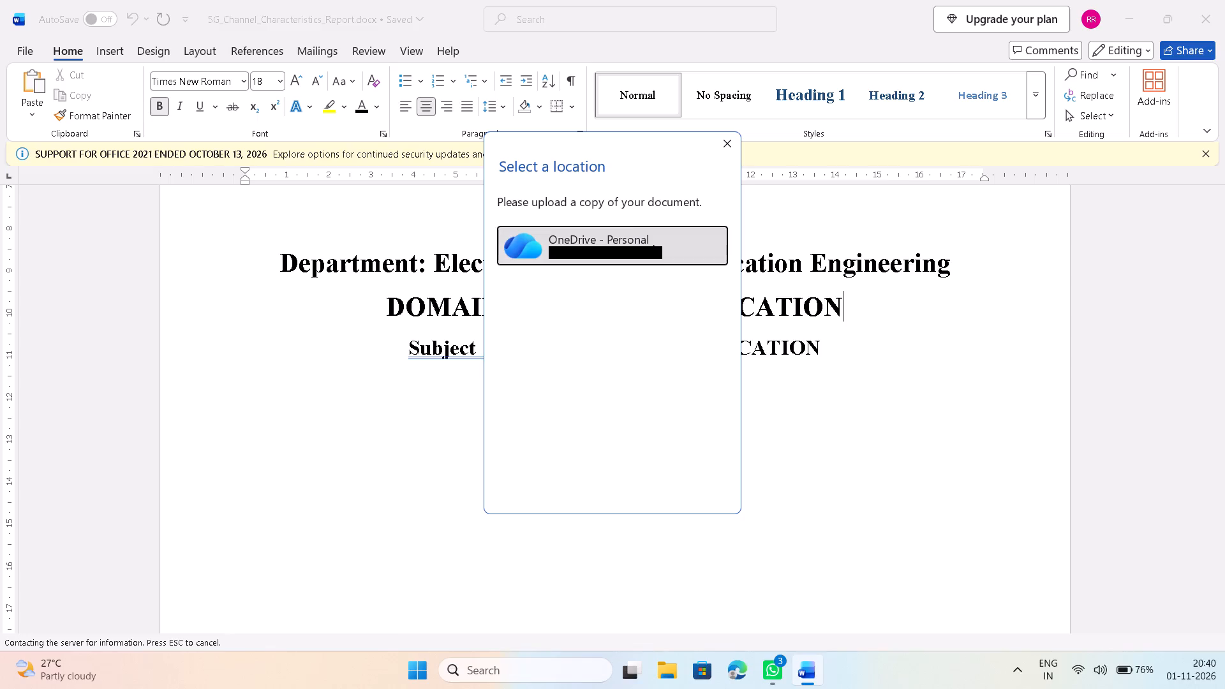
{"action": "left_click", "coordinate": [653, 245]}
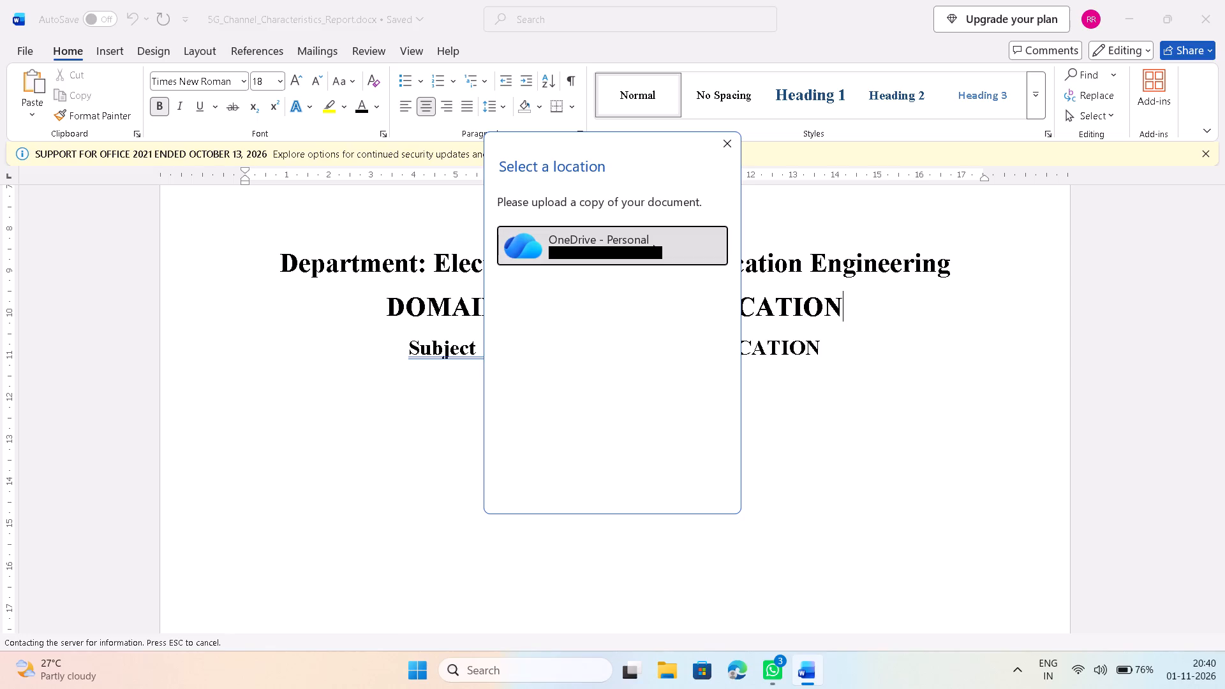
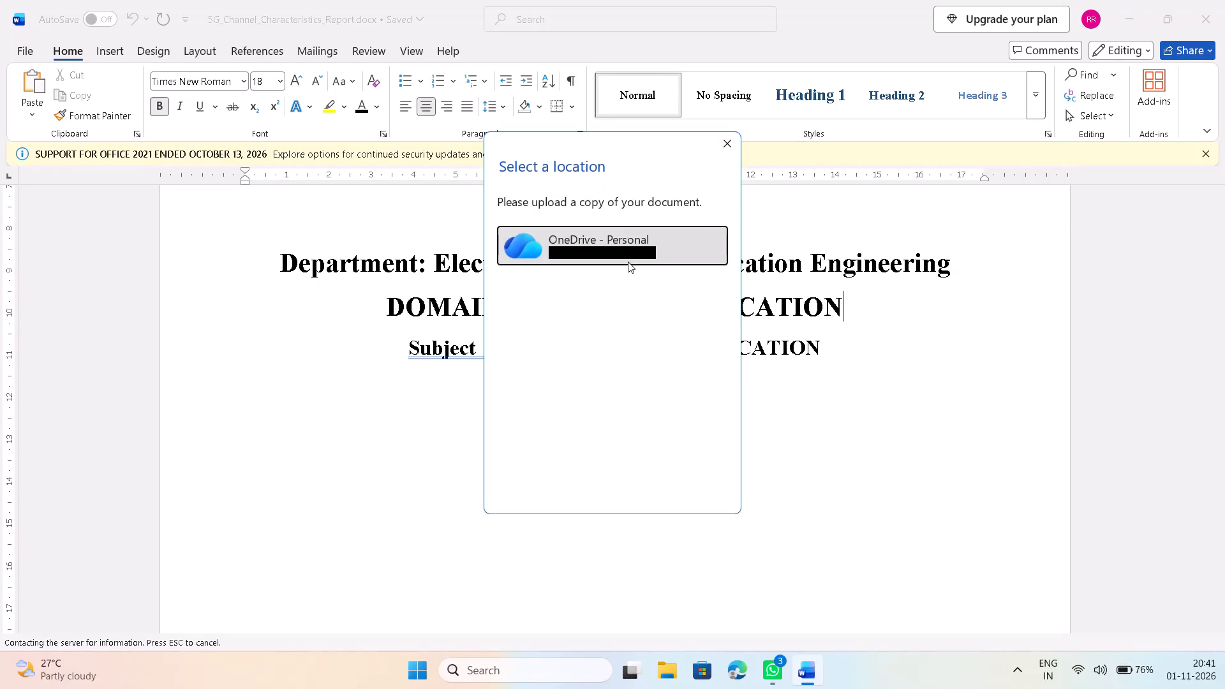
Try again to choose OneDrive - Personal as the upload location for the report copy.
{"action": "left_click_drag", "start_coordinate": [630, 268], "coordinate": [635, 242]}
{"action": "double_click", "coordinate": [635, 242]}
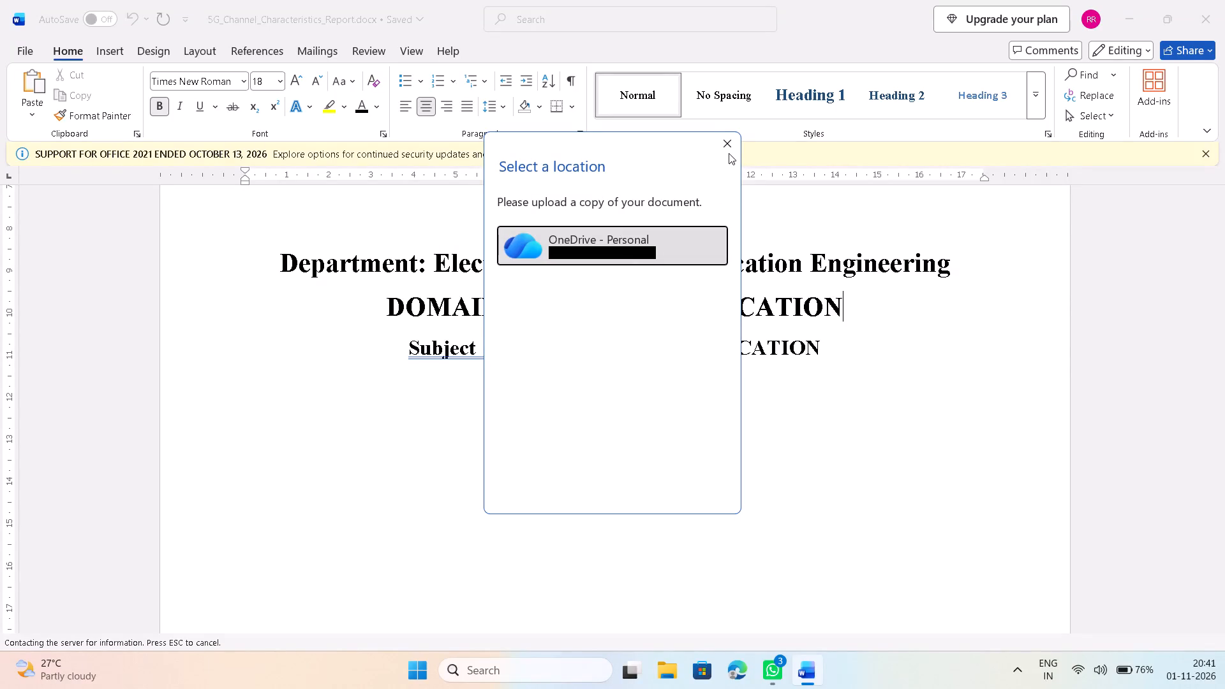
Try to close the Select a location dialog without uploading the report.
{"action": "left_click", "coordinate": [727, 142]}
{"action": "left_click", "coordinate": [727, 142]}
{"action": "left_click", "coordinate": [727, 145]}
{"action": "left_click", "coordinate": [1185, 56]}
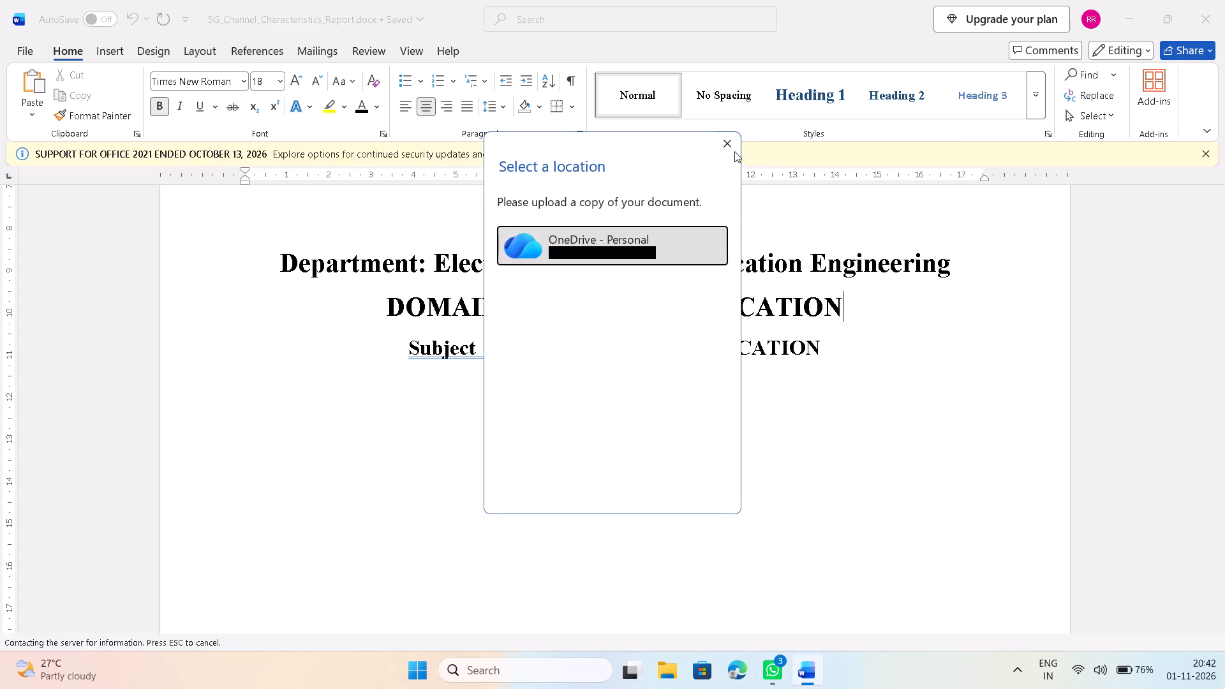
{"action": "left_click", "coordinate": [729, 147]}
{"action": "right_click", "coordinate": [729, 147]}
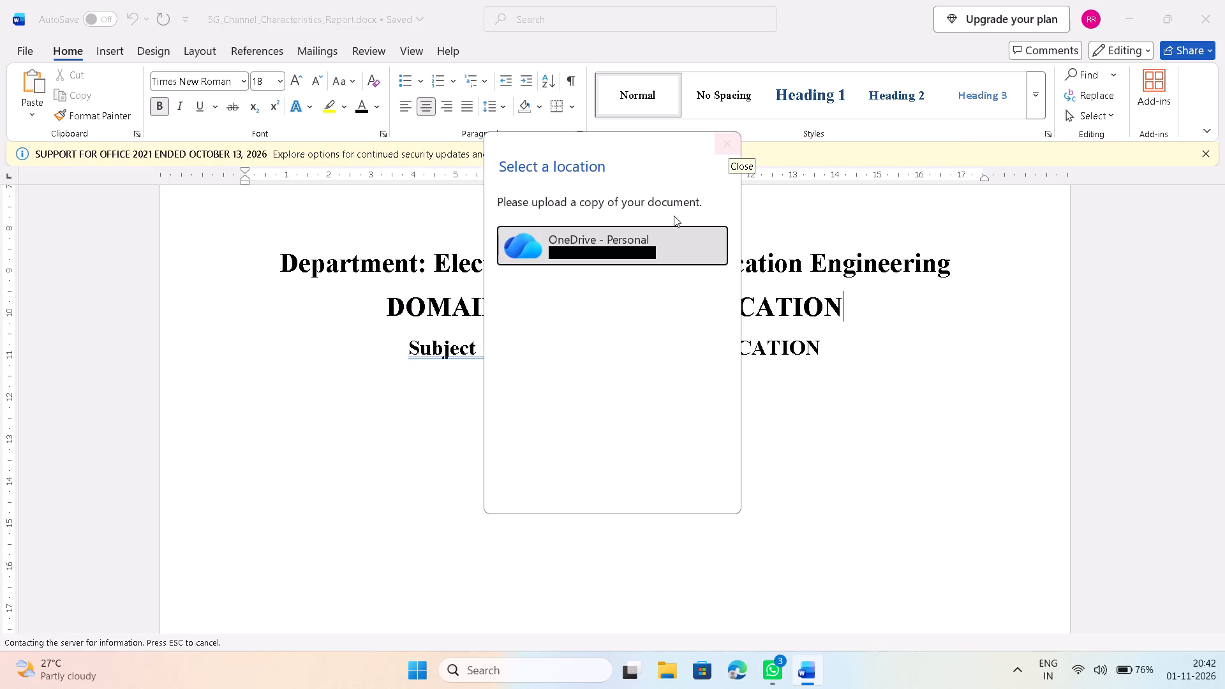
Retry choosing OneDrive - Personal as the location for uploading the report copy.
{"action": "triple_click", "coordinate": [671, 244]}
{"action": "double_click", "coordinate": [671, 244]}
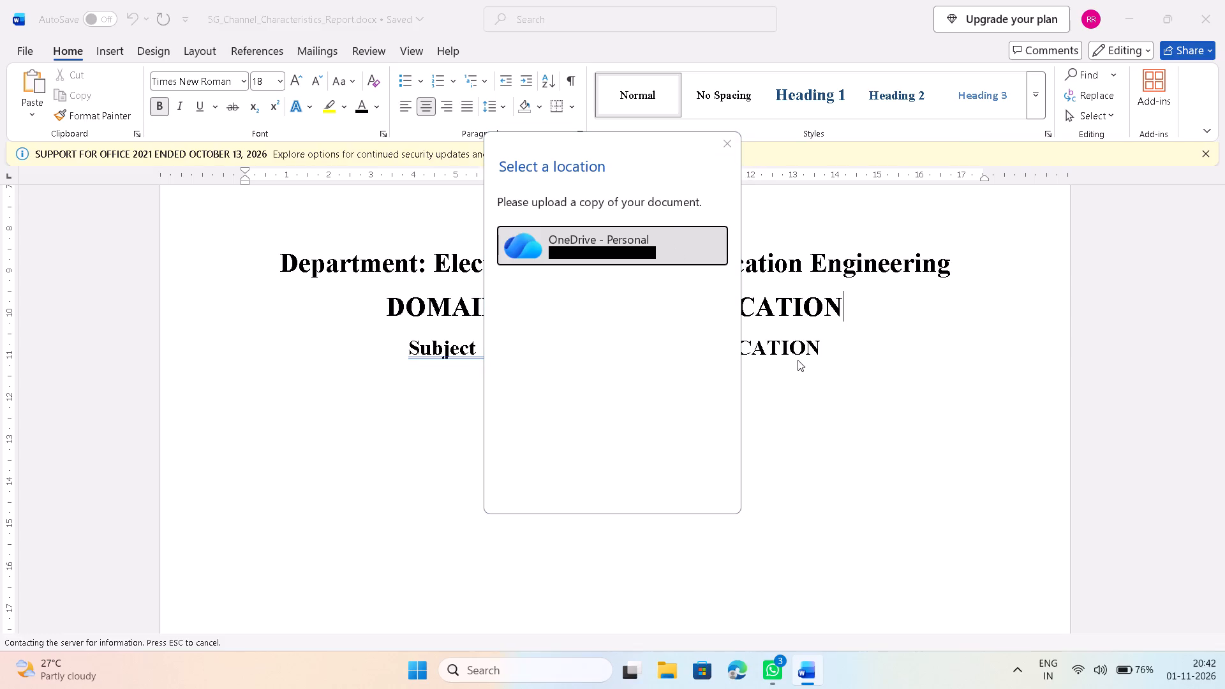
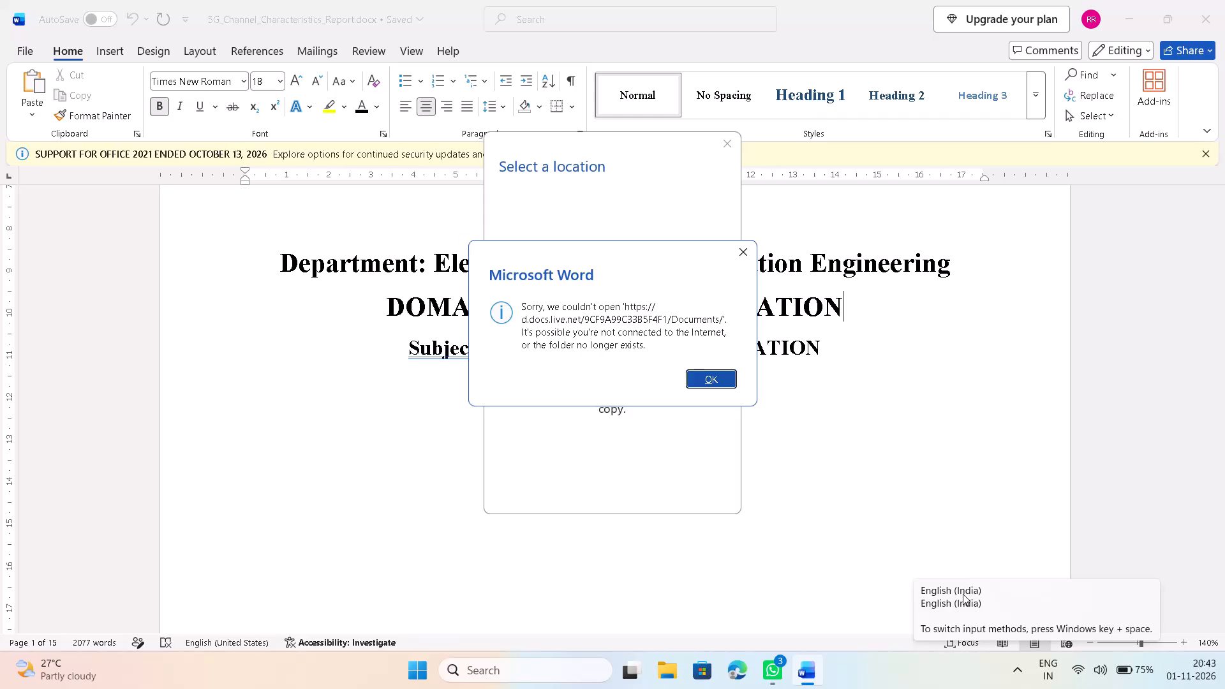
Dismiss the open error message and close the Select a location dialog.
{"action": "scroll", "coordinate": [937, 495], "scroll_direction": "left", "scroll_amount": 1}
{"action": "right_click", "coordinate": [930, 485]}
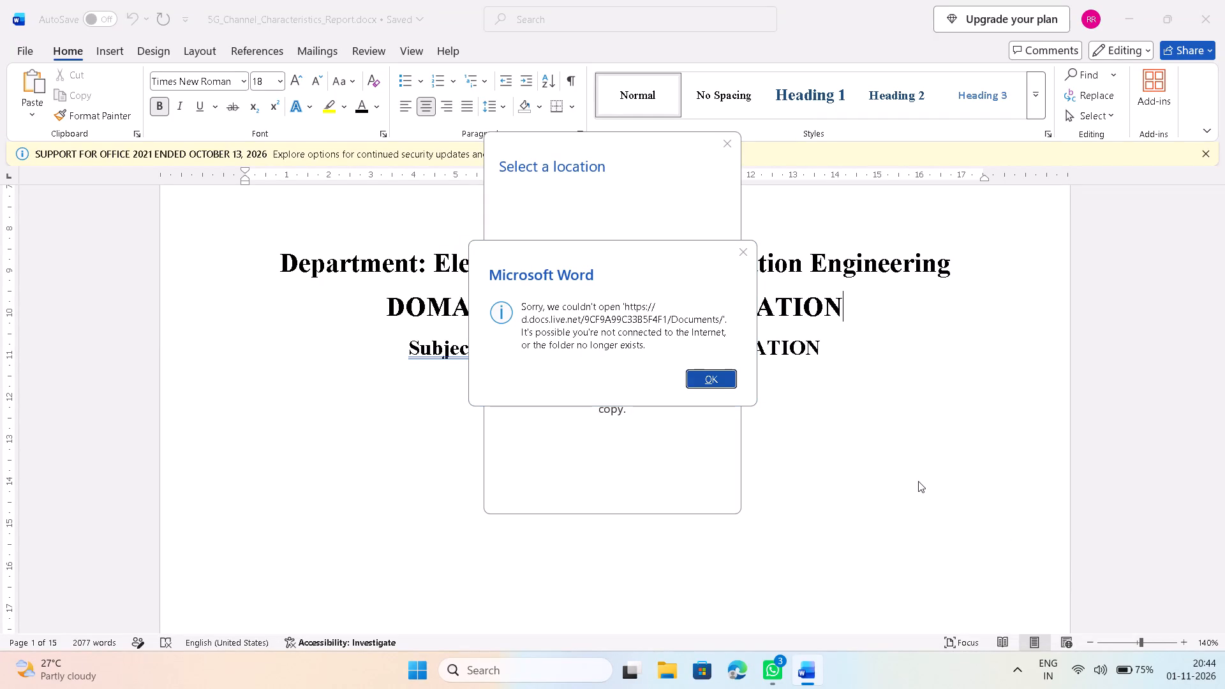
{"action": "left_click", "coordinate": [711, 374]}
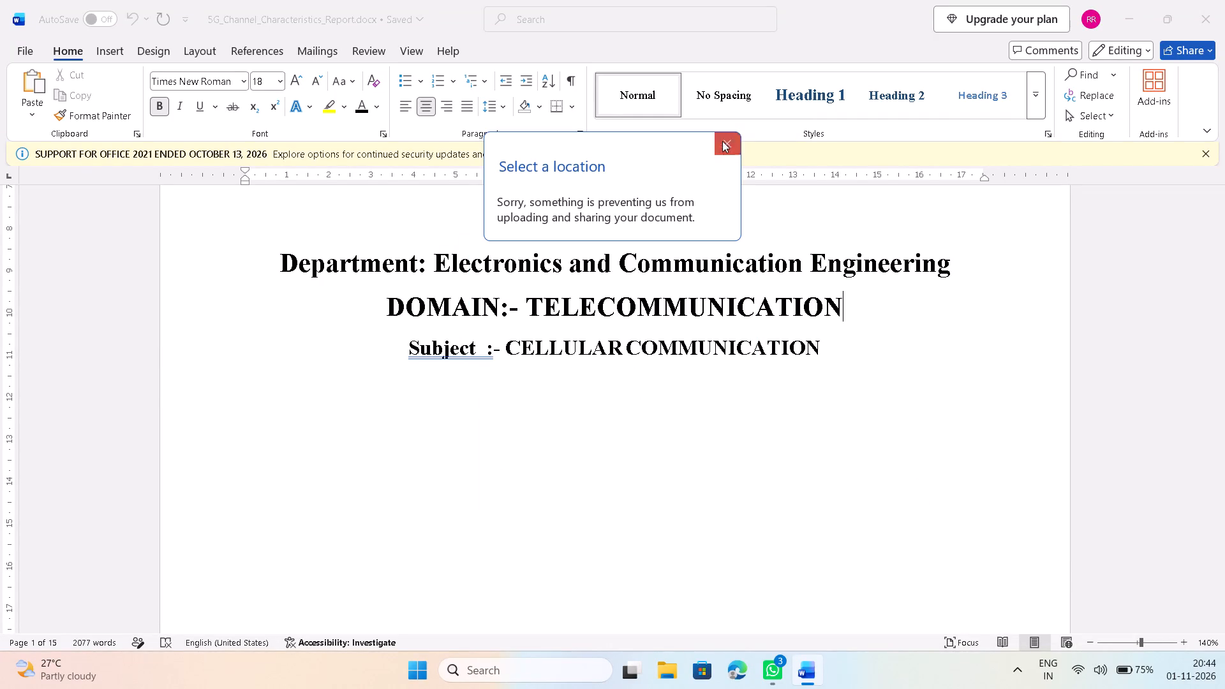
{"action": "left_click", "coordinate": [728, 139]}
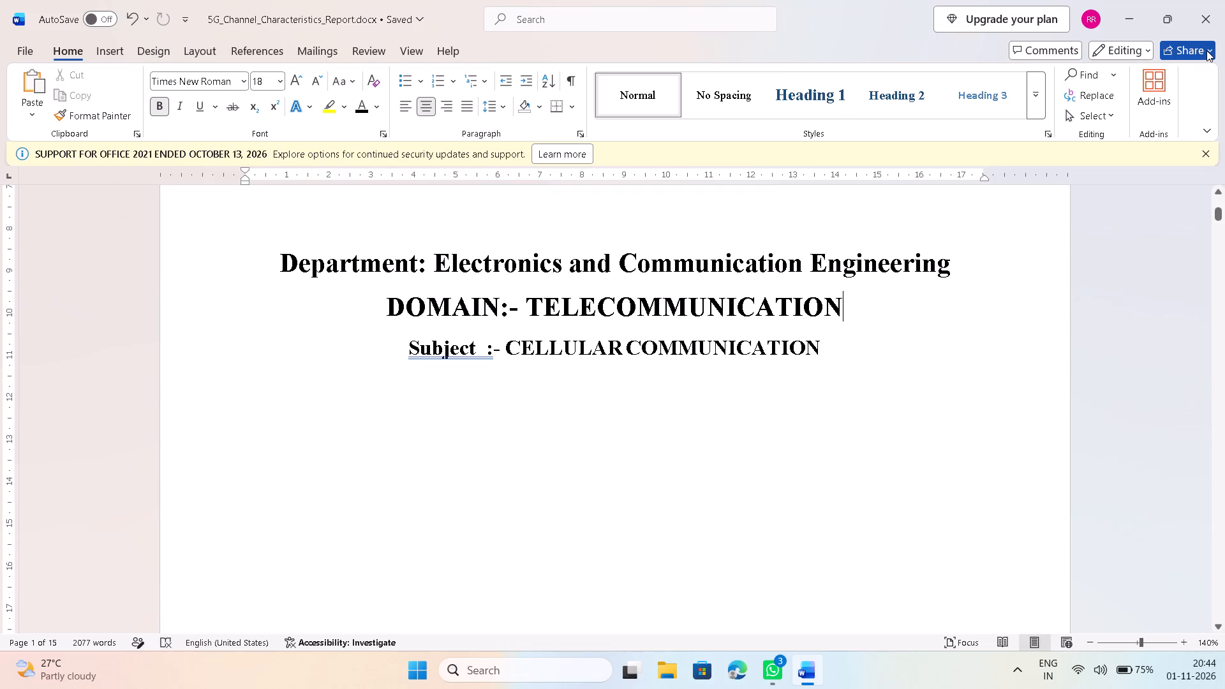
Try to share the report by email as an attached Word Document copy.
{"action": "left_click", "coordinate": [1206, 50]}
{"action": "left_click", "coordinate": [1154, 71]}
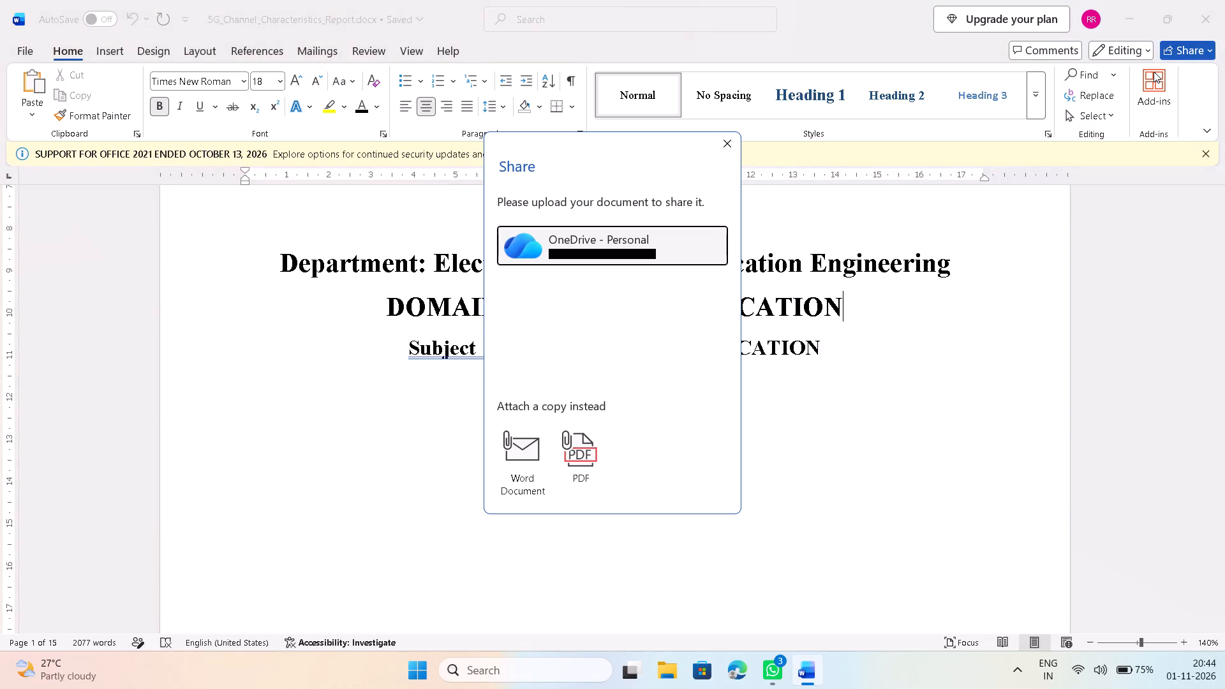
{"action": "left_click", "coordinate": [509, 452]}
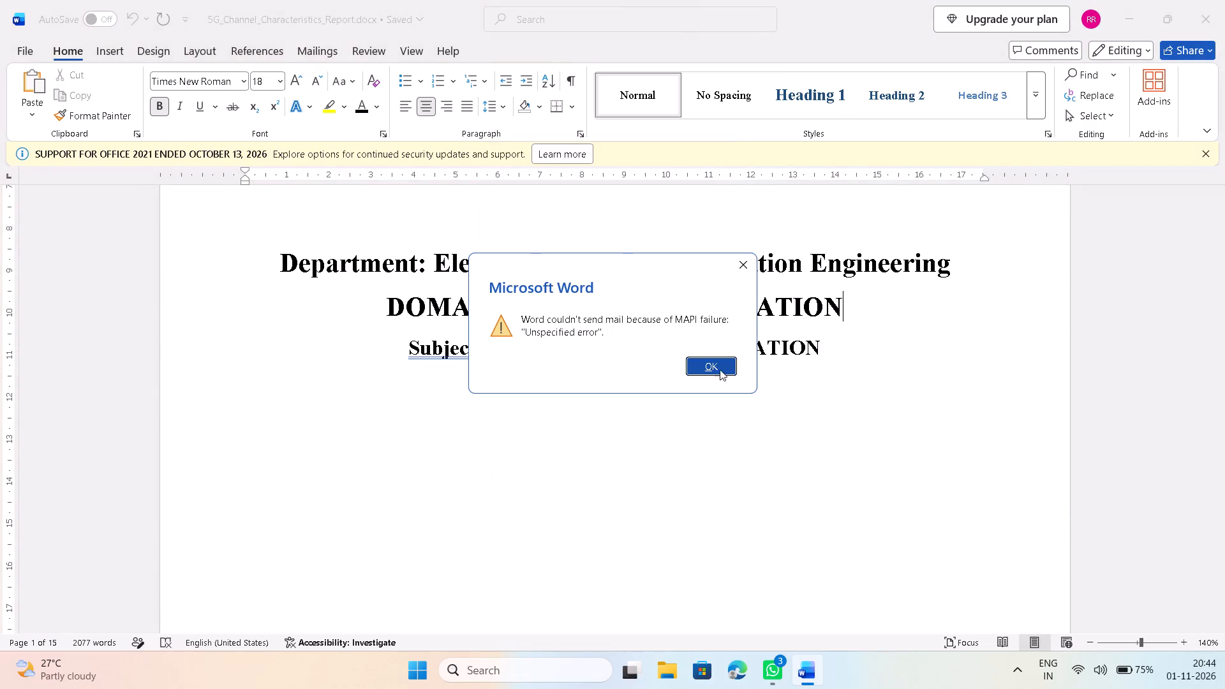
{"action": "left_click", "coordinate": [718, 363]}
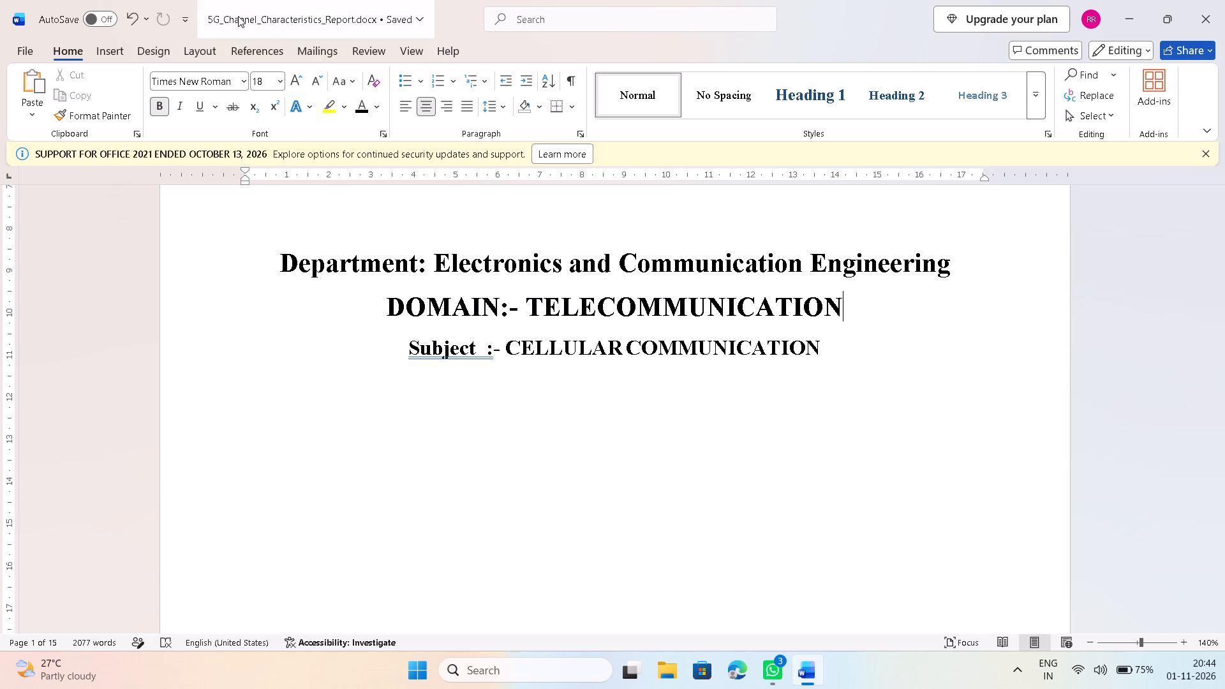
Add the Save command to the Quick Access Toolbar and use it to save the report.
{"action": "left_click", "coordinate": [181, 19]}
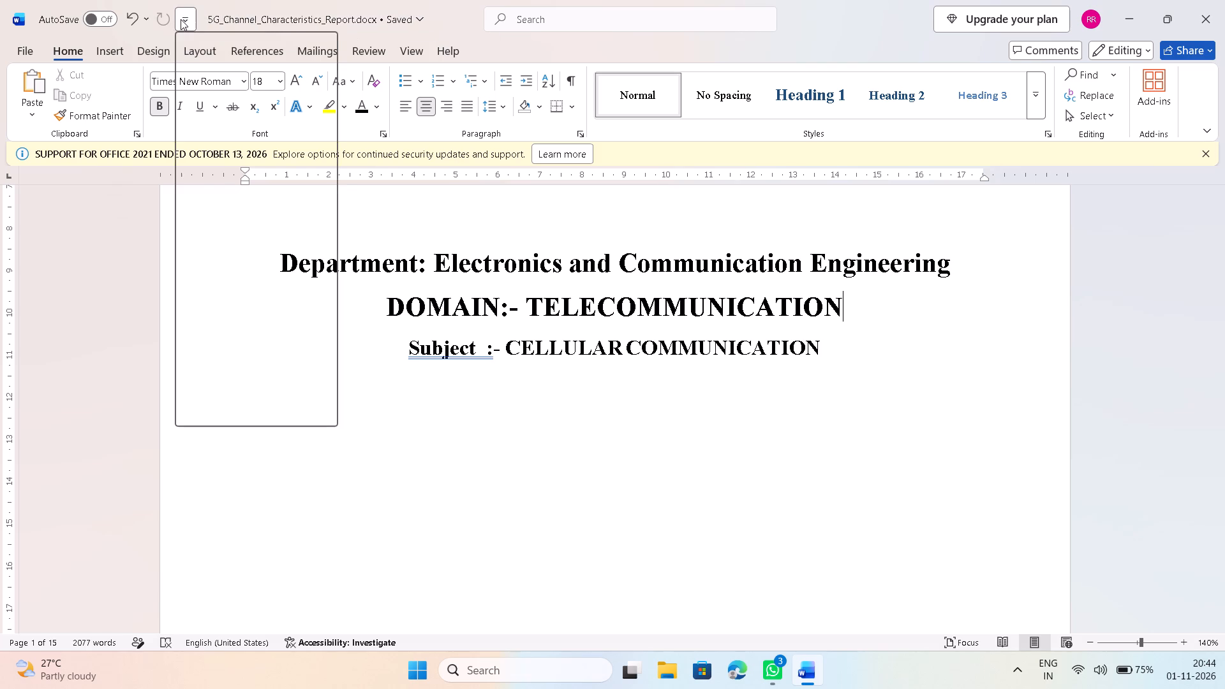
{"action": "left_click", "coordinate": [212, 133]}
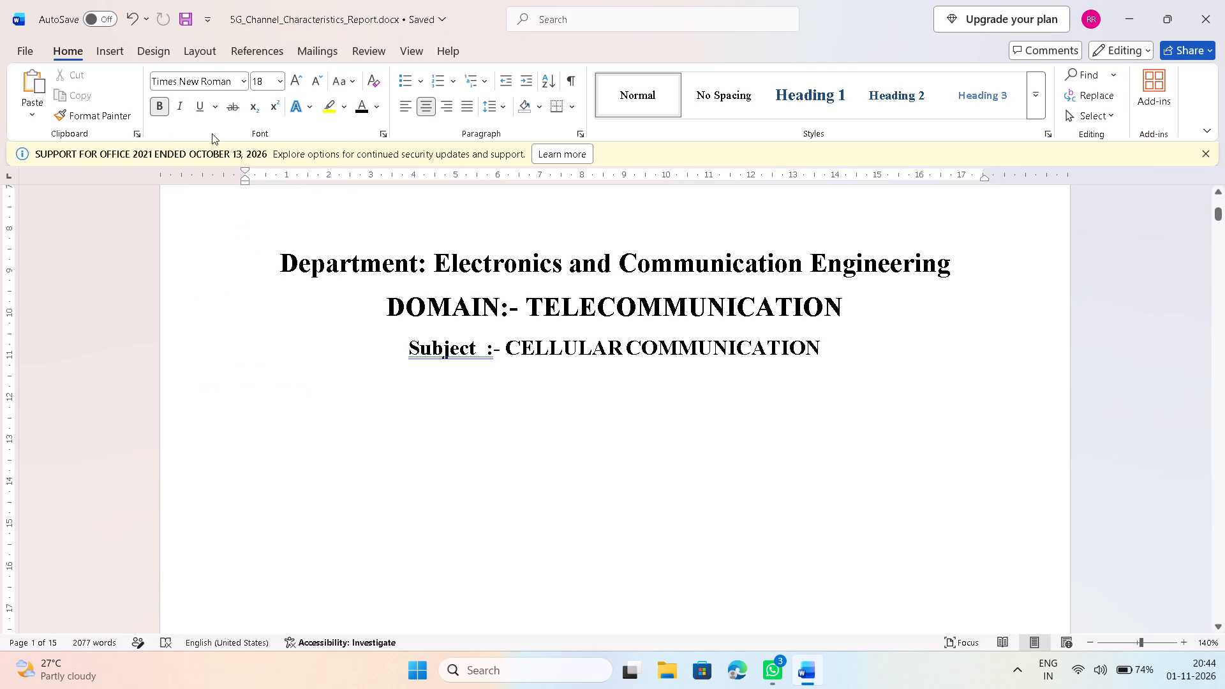
{"action": "left_click", "coordinate": [181, 23]}
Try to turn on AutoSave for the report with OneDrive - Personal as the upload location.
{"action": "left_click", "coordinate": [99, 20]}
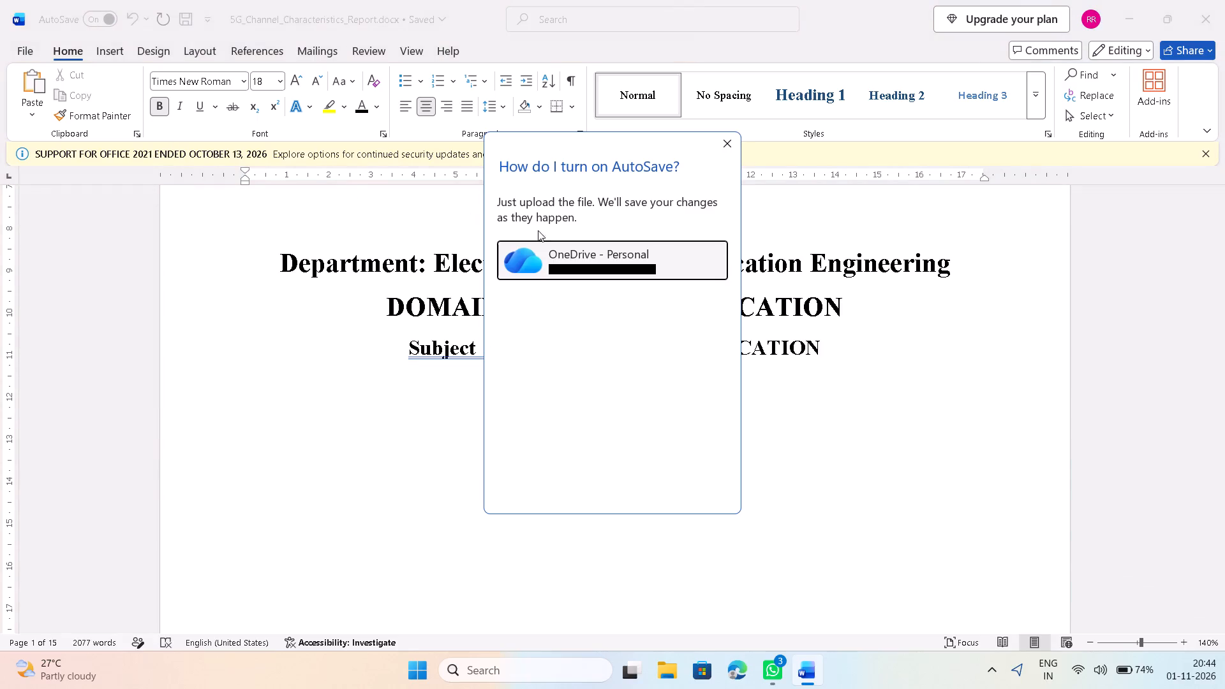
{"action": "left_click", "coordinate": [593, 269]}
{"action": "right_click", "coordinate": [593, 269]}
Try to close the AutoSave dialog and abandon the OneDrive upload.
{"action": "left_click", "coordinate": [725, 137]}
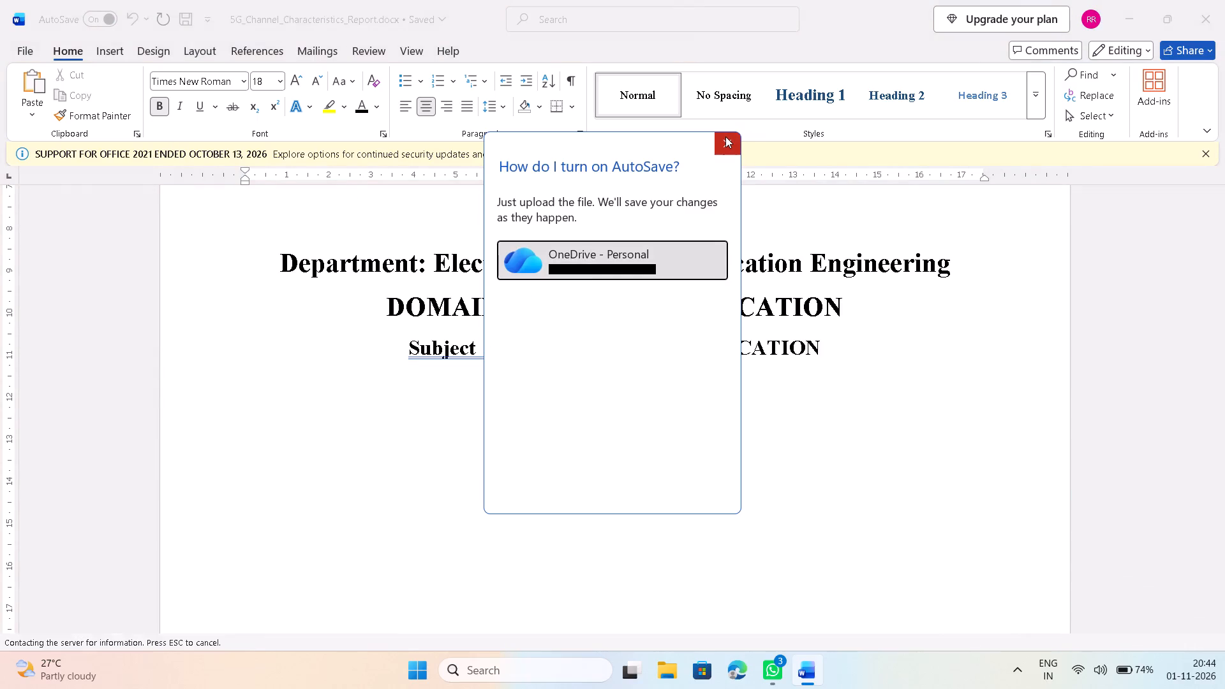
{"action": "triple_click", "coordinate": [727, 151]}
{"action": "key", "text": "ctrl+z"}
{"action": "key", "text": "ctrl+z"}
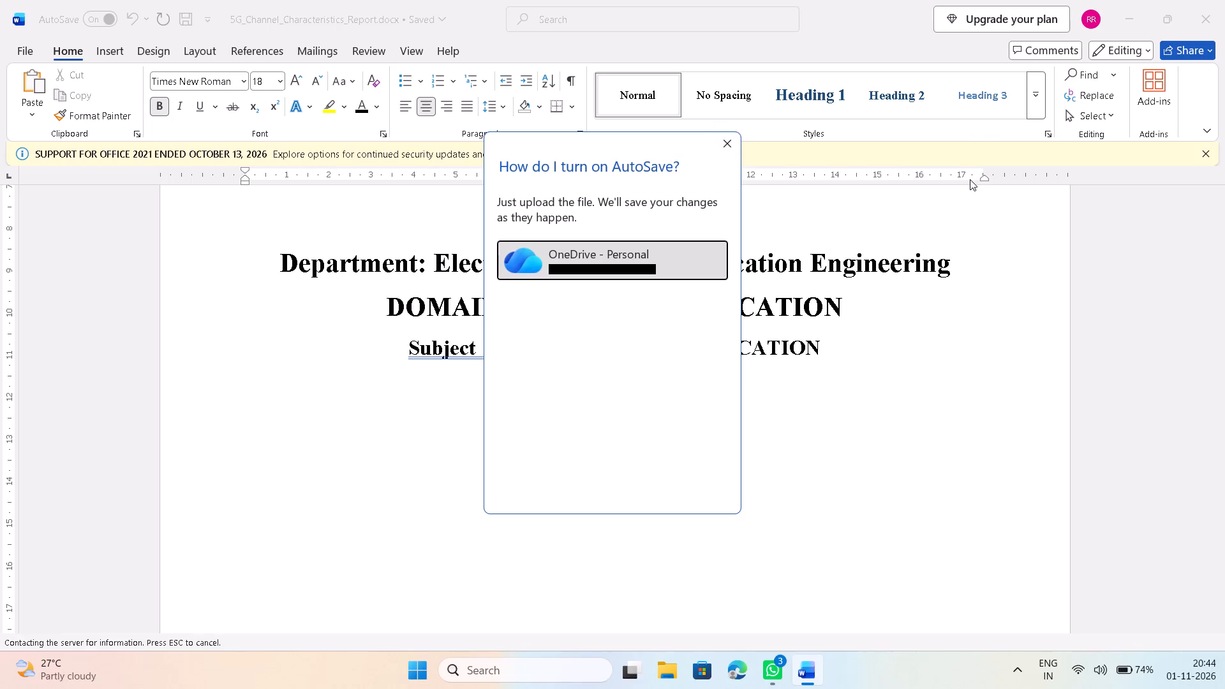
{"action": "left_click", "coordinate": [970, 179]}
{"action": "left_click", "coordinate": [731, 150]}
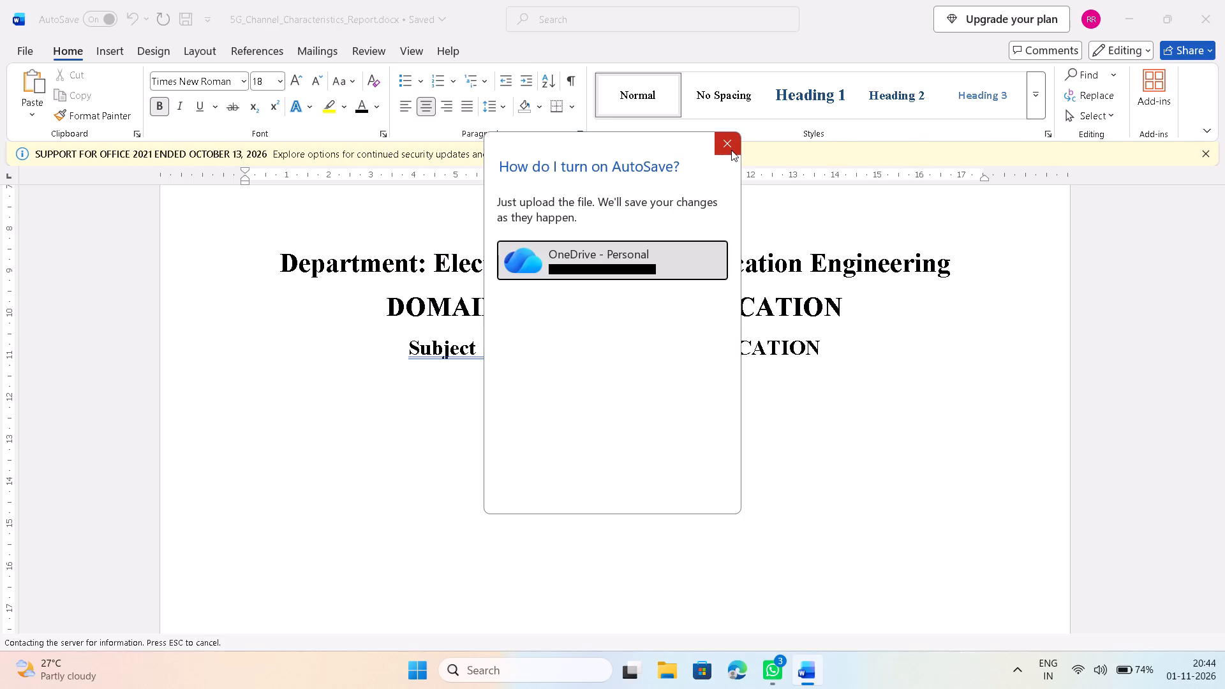
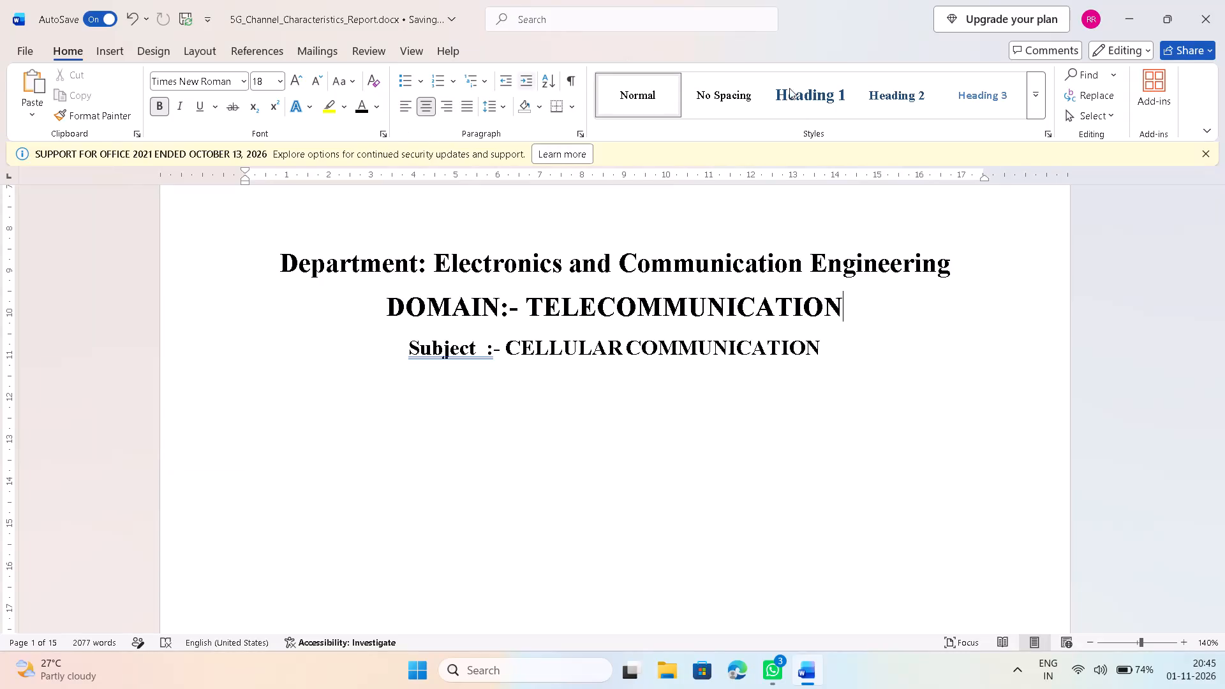
Try to open the sharing options for the 5G_Channel_Characteristics_Report document.
{"action": "left_click", "coordinate": [1187, 48]}
{"action": "left_click", "coordinate": [1177, 69]}
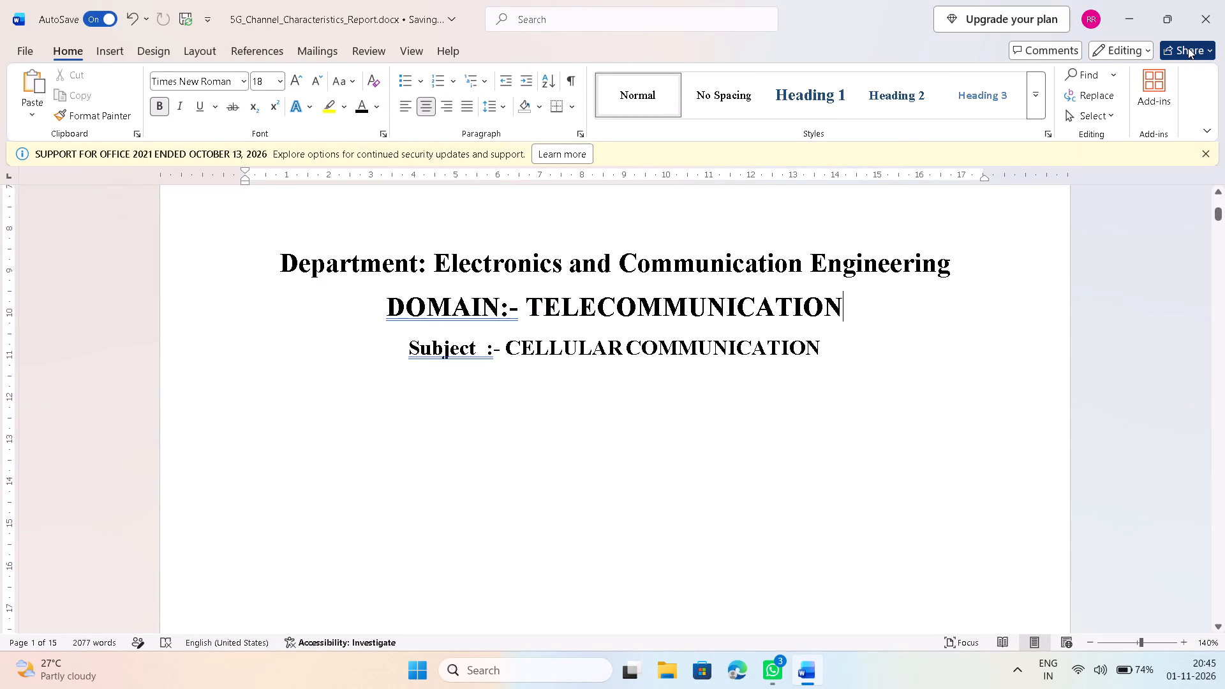
{"action": "left_click", "coordinate": [1188, 48]}
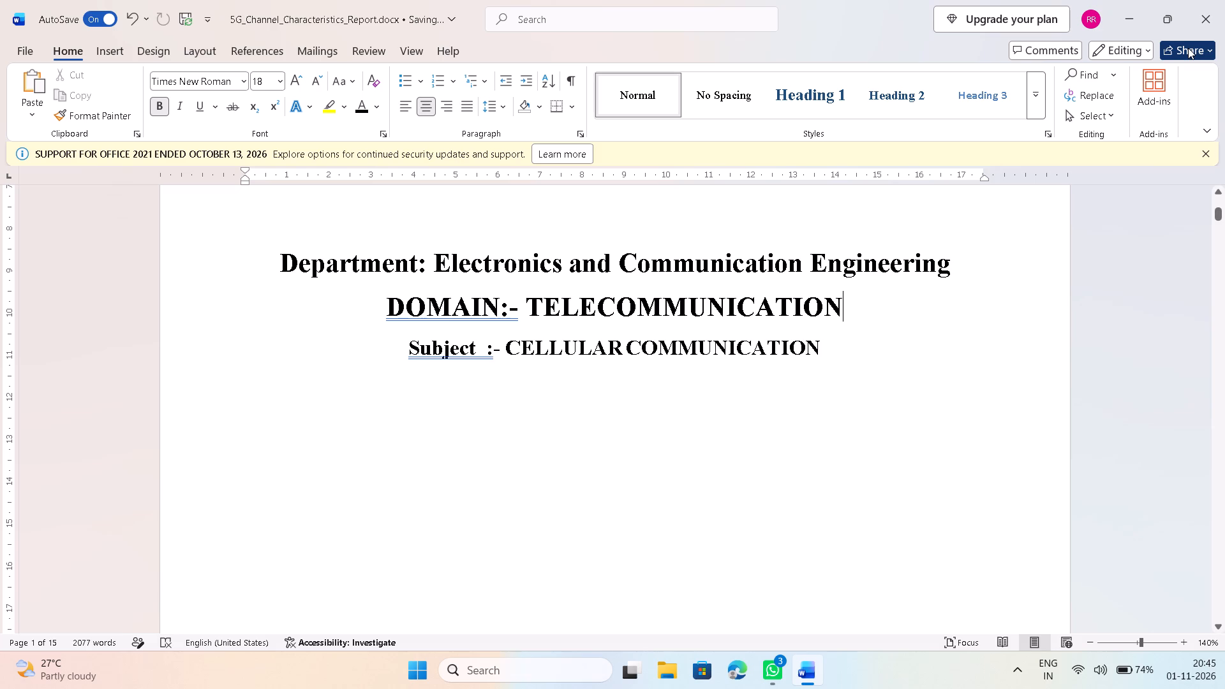
{"action": "left_click", "coordinate": [1188, 48]}
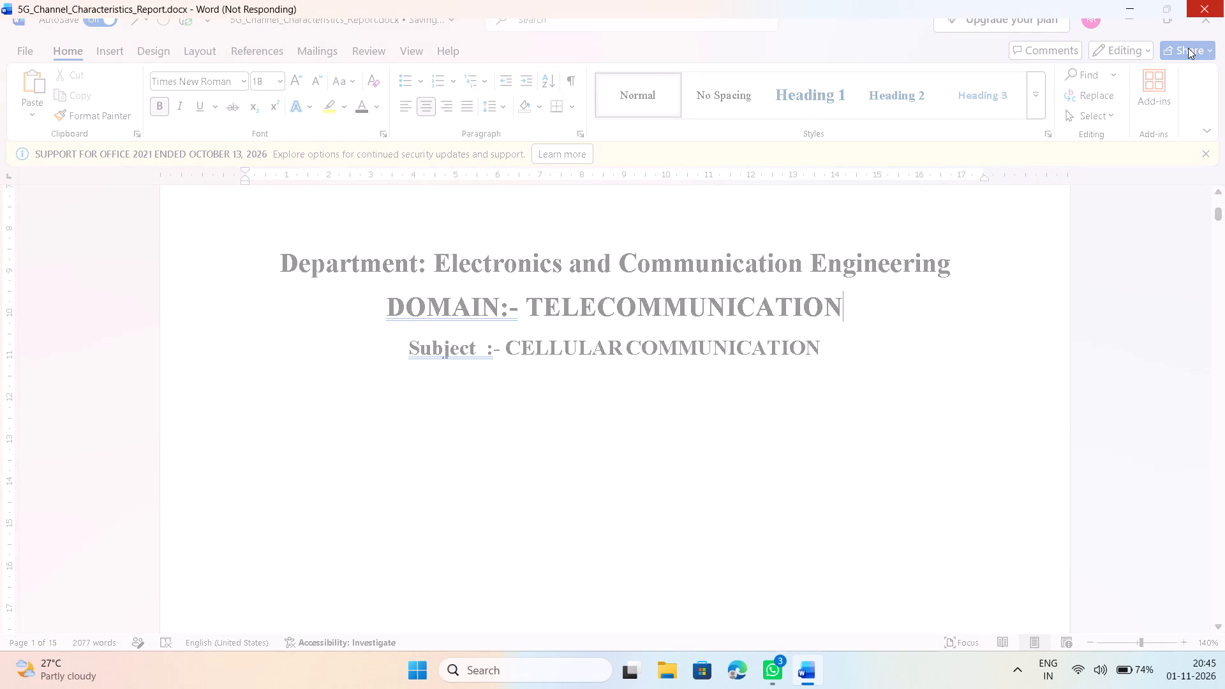
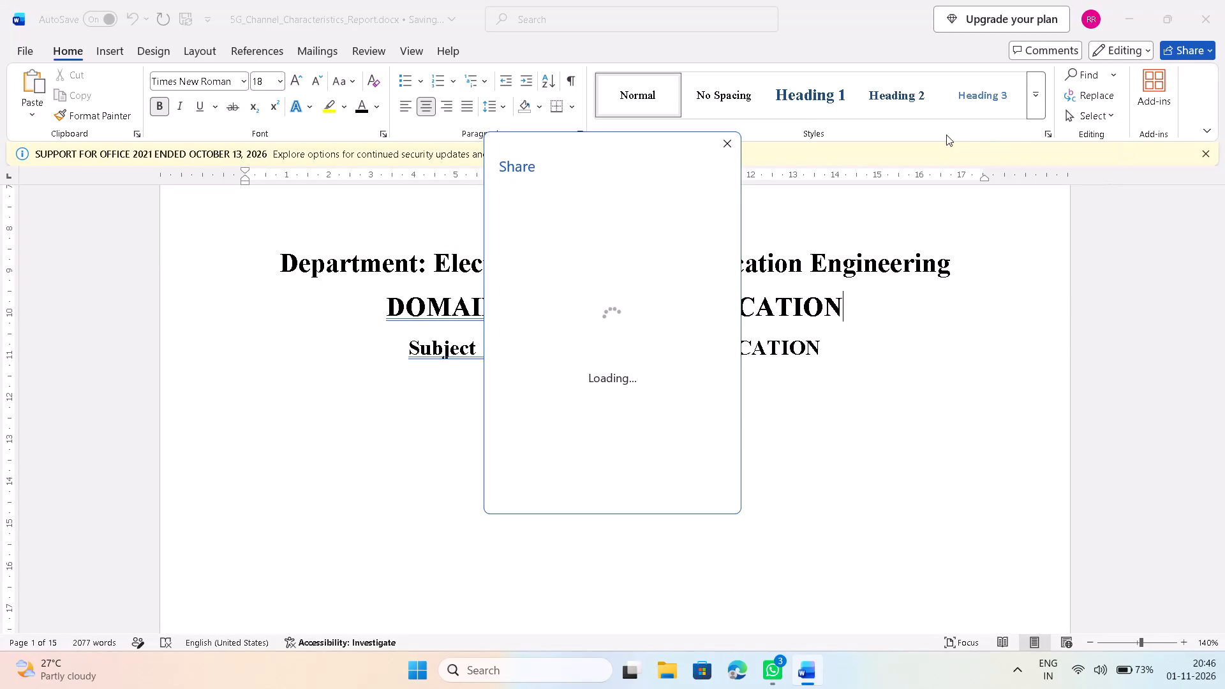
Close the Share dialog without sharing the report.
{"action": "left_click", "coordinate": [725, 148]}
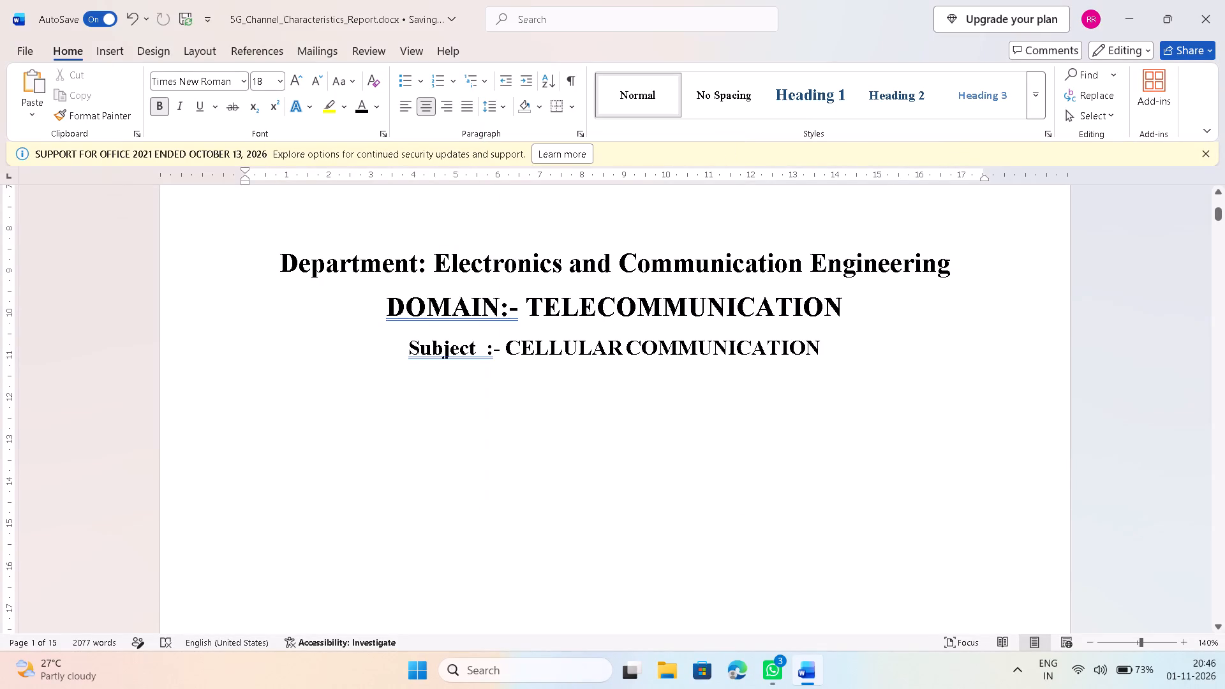
Append the word ENGINEERING after TELECOMMUNICATION in the cover page's DOMAIN line.
{"action": "key", "text": "space"}
{"action": "type", "text": "EN"}
{"action": "type", "text": "GI"}
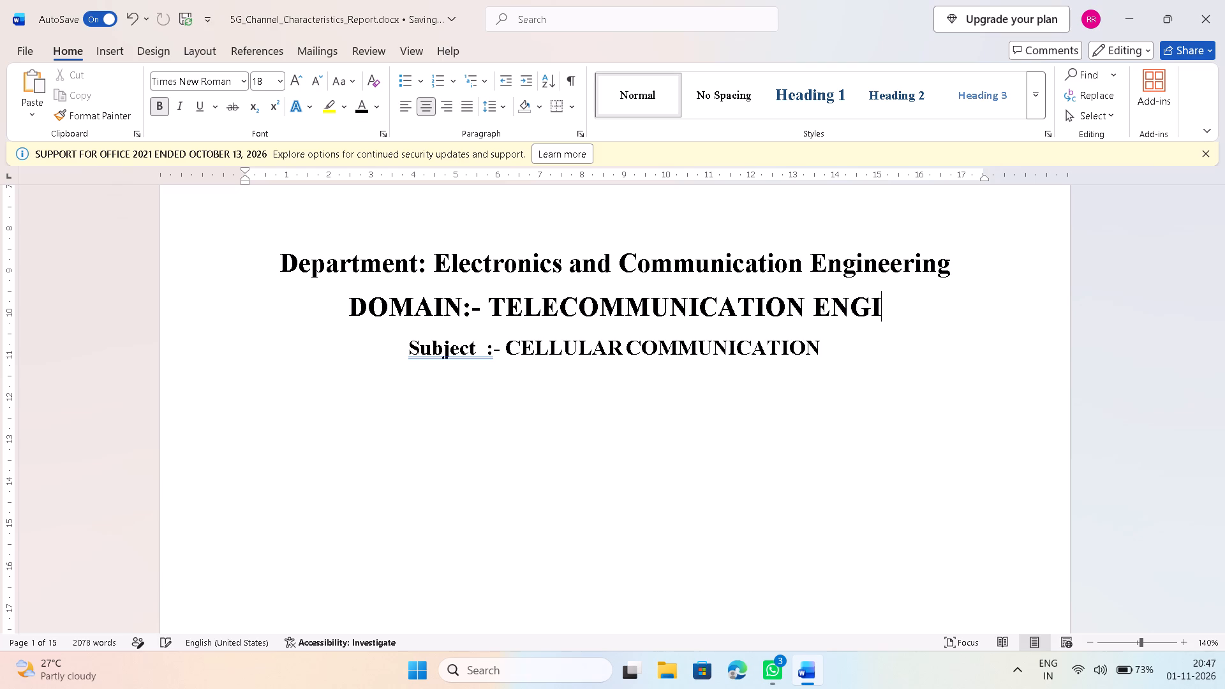
{"action": "type", "text": "EE"}
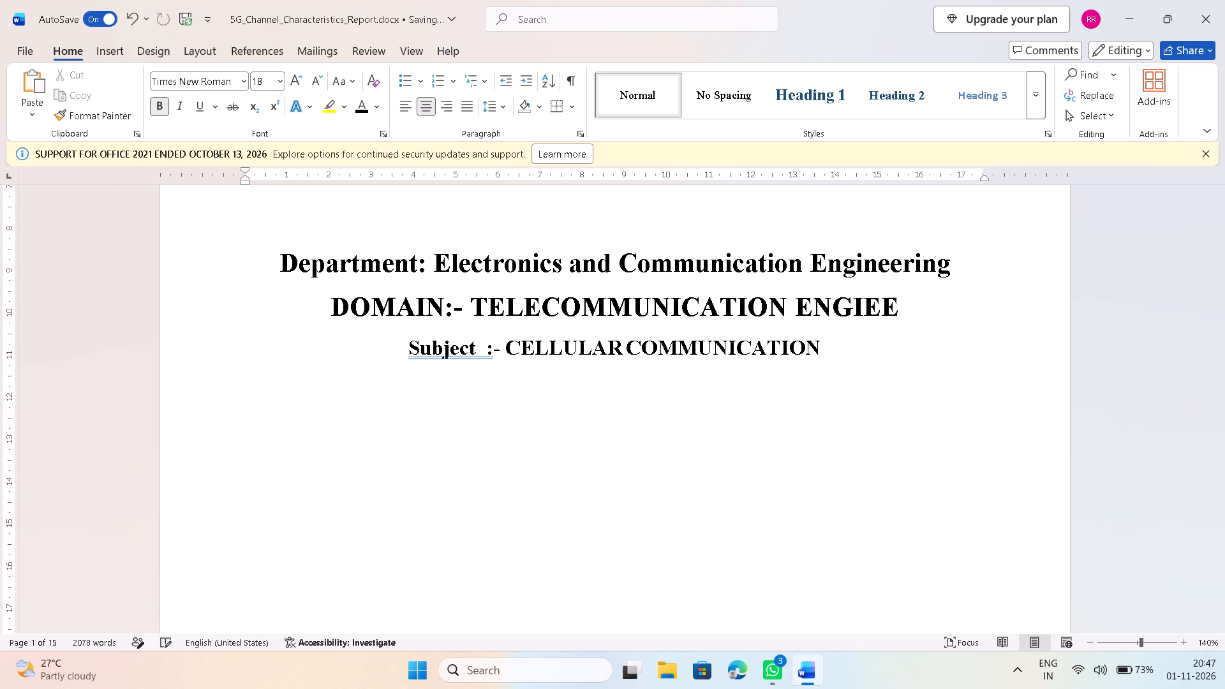
{"action": "type", "text": "RIM"}
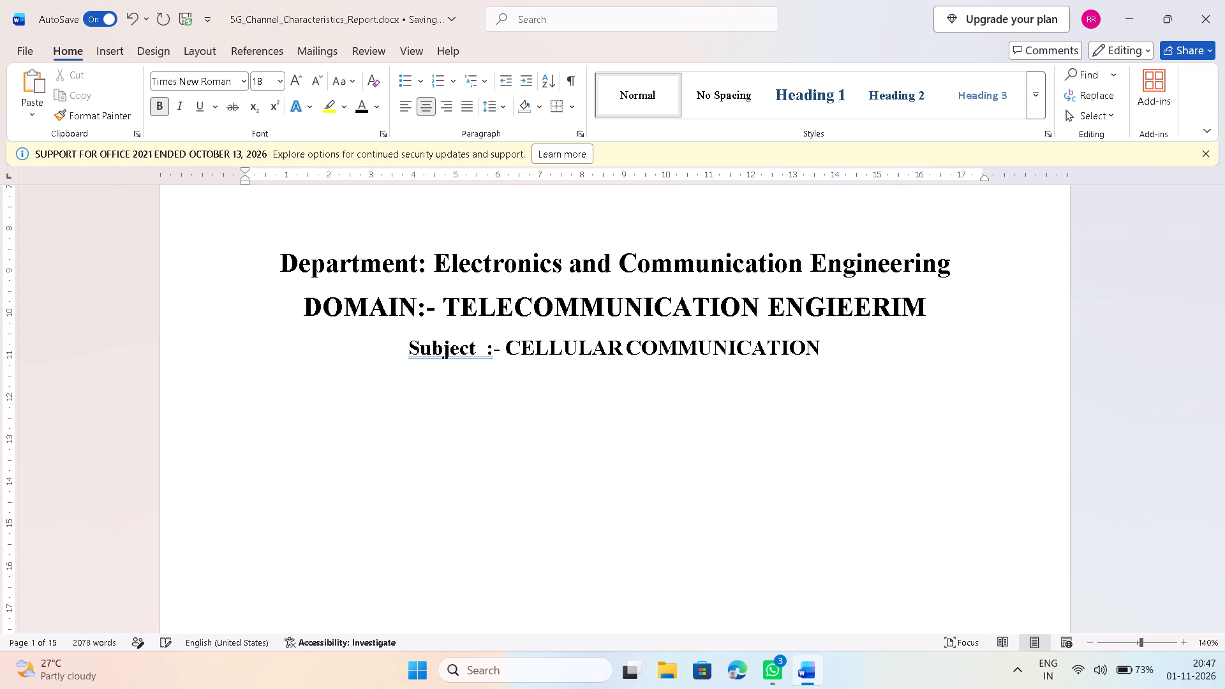
{"action": "key", "text": "BackSpace"}
{"action": "key", "text": "super+p"}
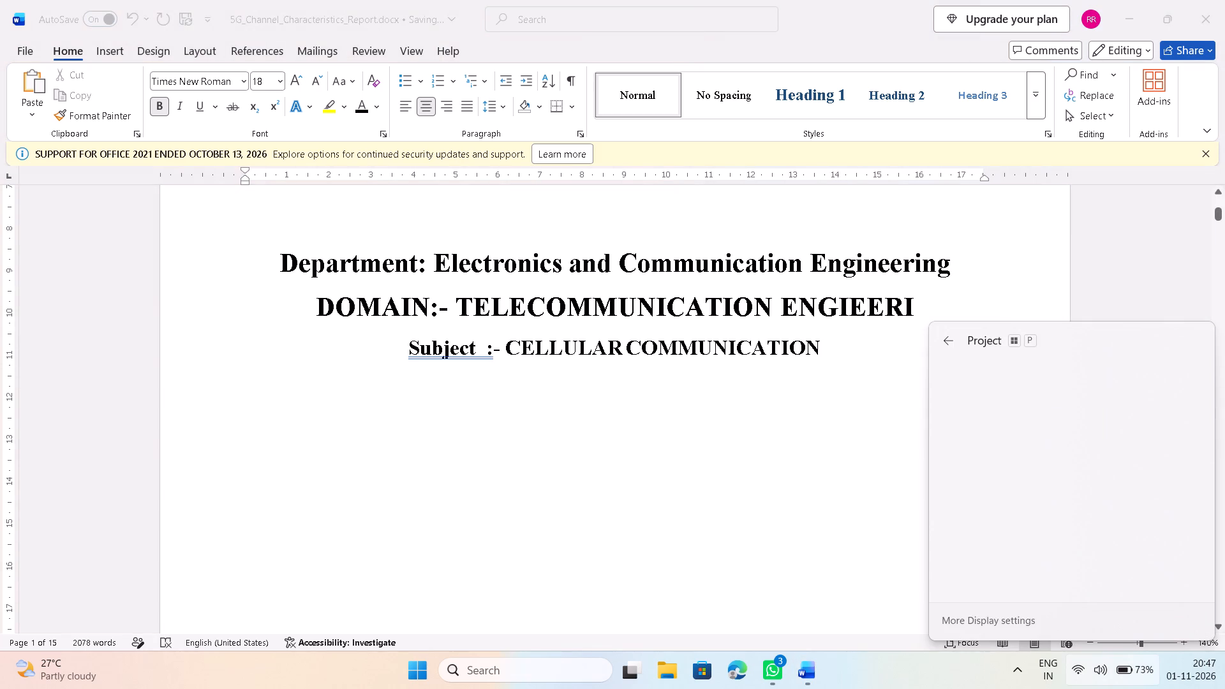
{"action": "left_click", "coordinate": [1041, 295]}
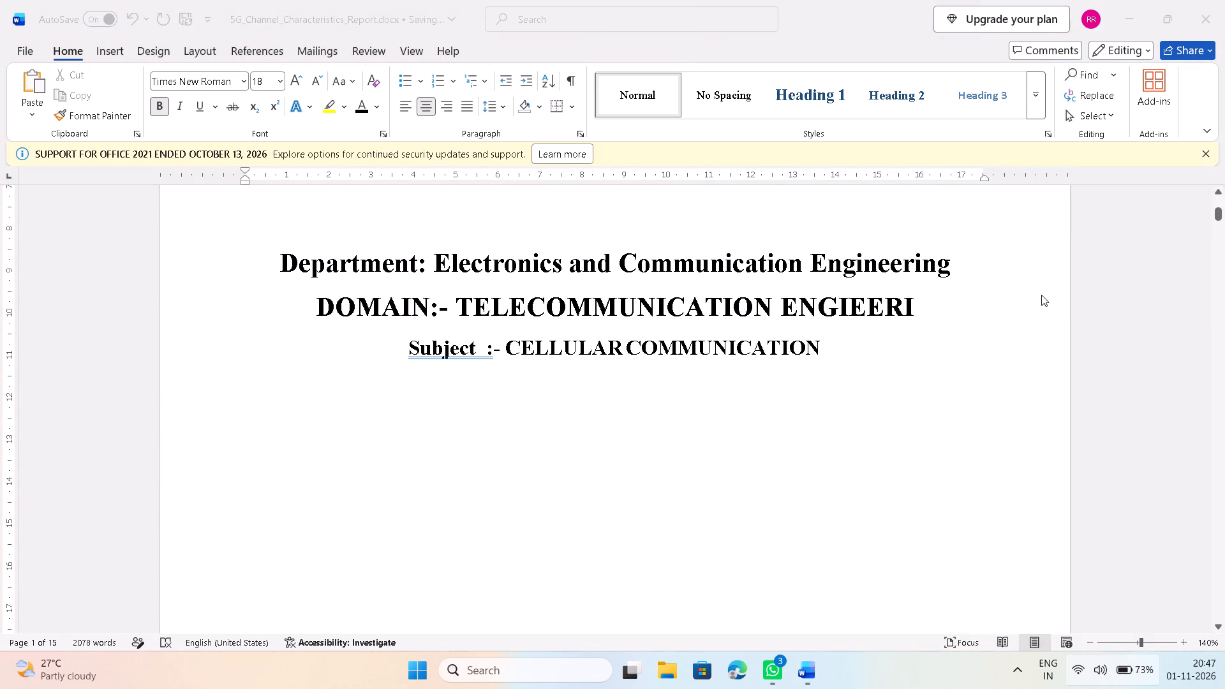
{"action": "key", "text": "BackSpace"}
{"action": "key", "text": "BackSpace"}
{"action": "key", "text": "BackSpace"}
{"action": "key", "text": "BackSpace"}
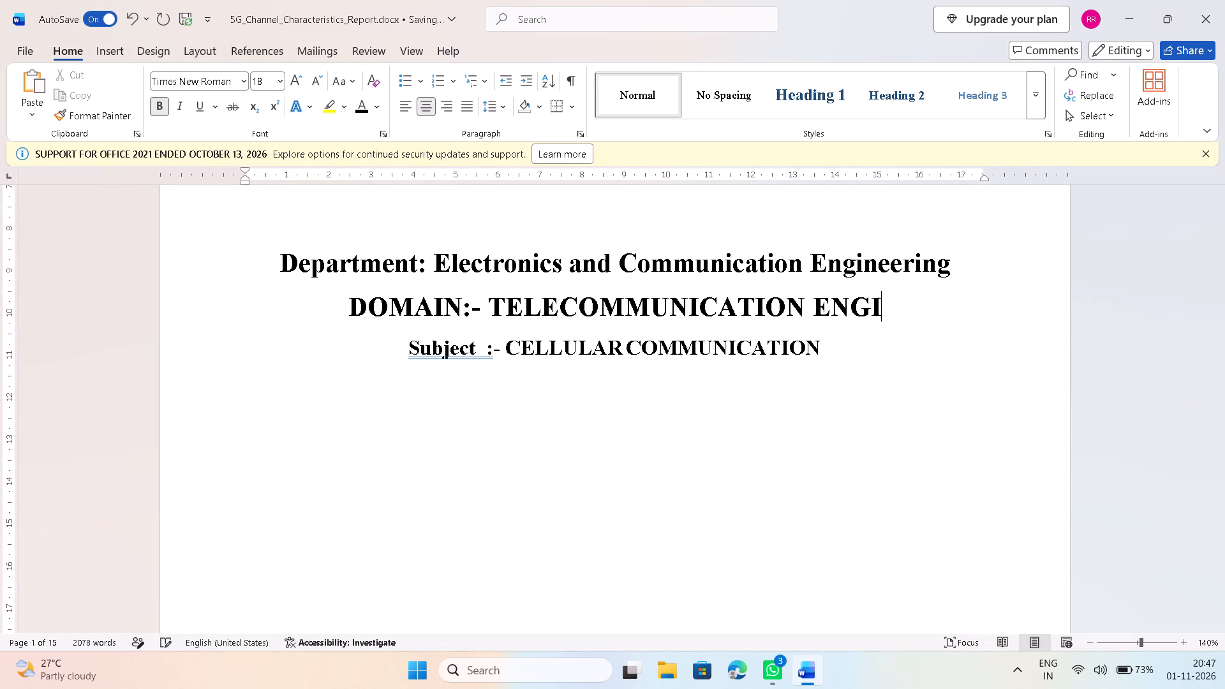
{"action": "key", "text": "BackSpace"}
{"action": "key", "text": "BackSpace"}
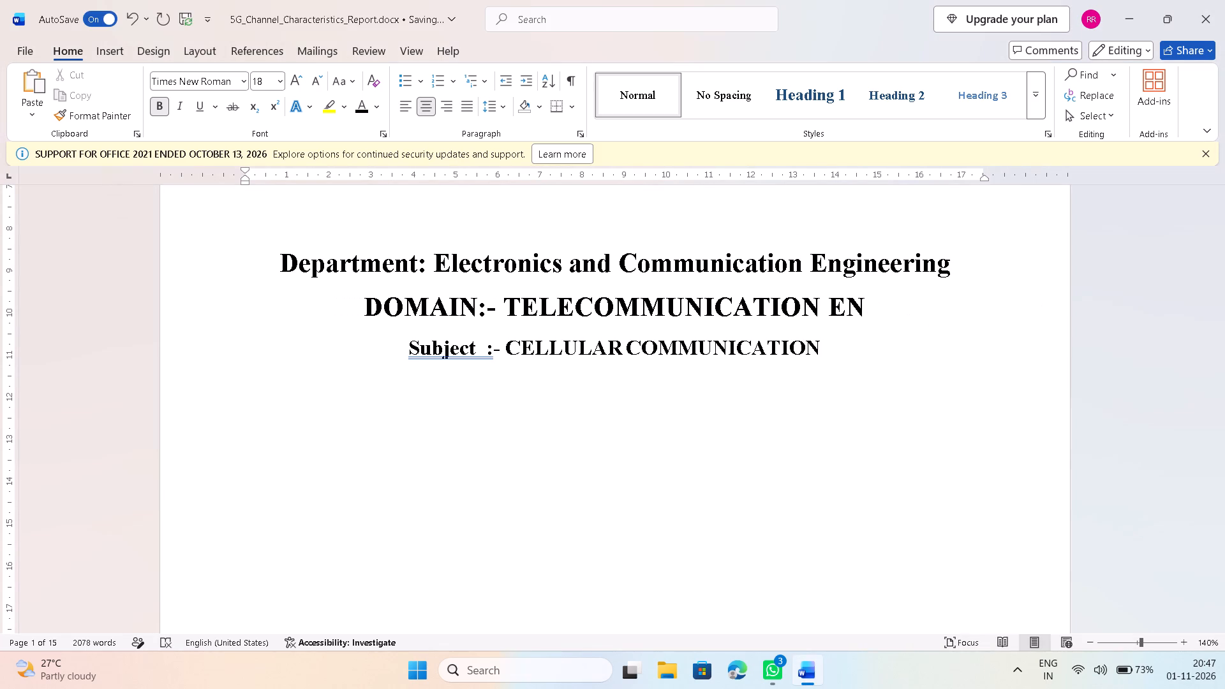
{"action": "type", "text": "GIN"}
{"action": "type", "text": "EER"}
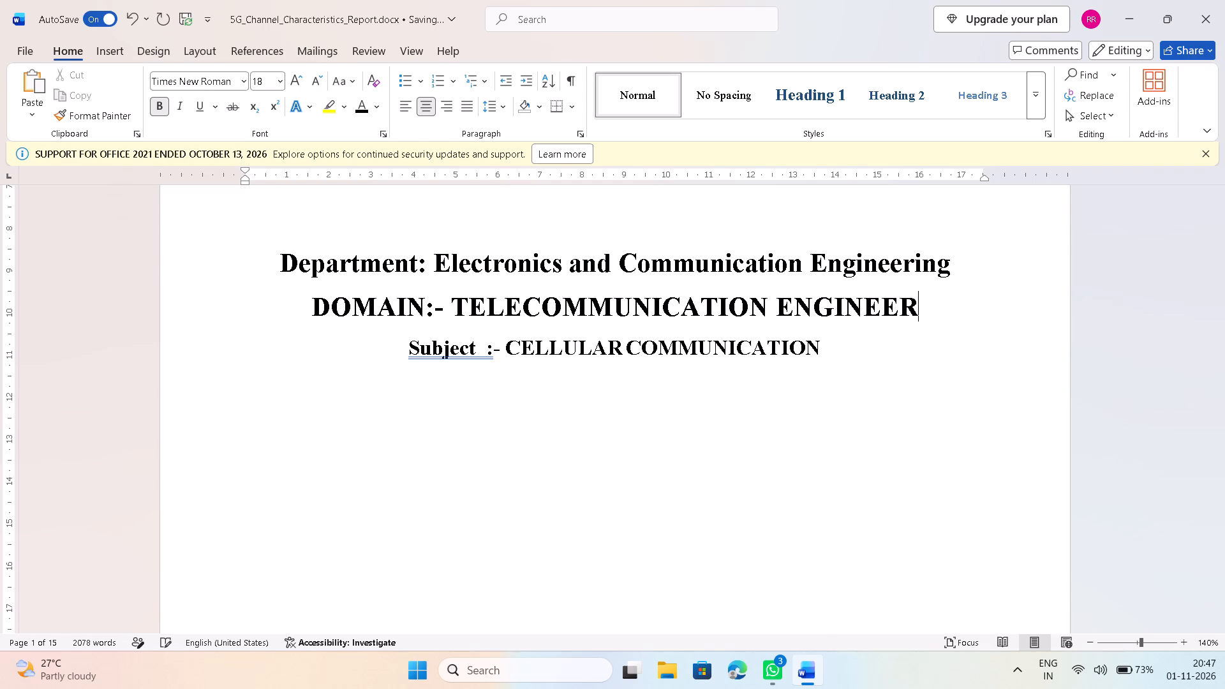
{"action": "type", "text": "ING"}
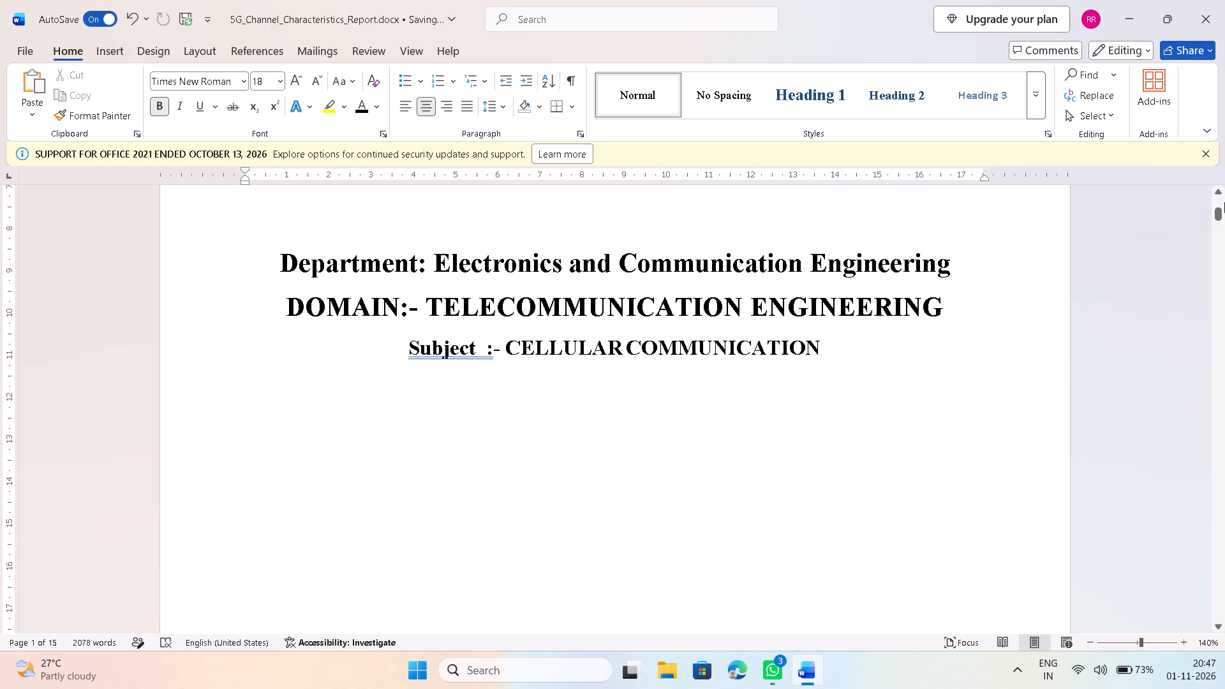
Try to copy a sharing link for the 5G_Channel_Characteristics_Report document.
{"action": "left_click", "coordinate": [1191, 51]}
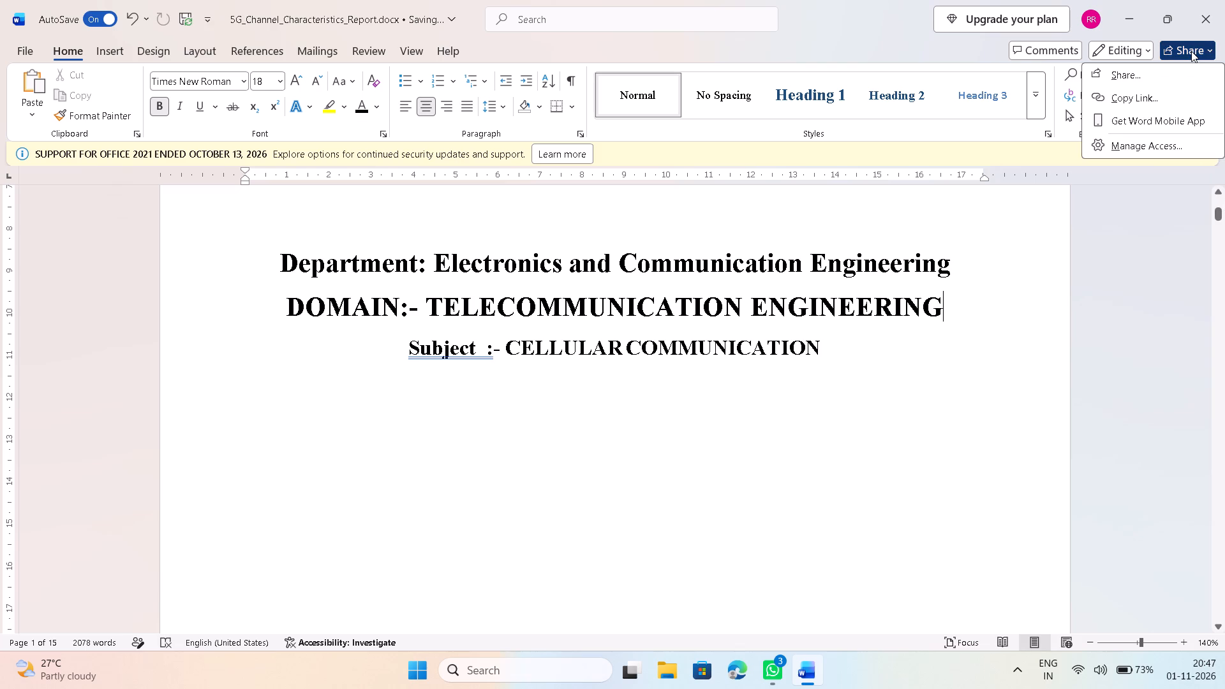
{"action": "left_click", "coordinate": [1171, 96]}
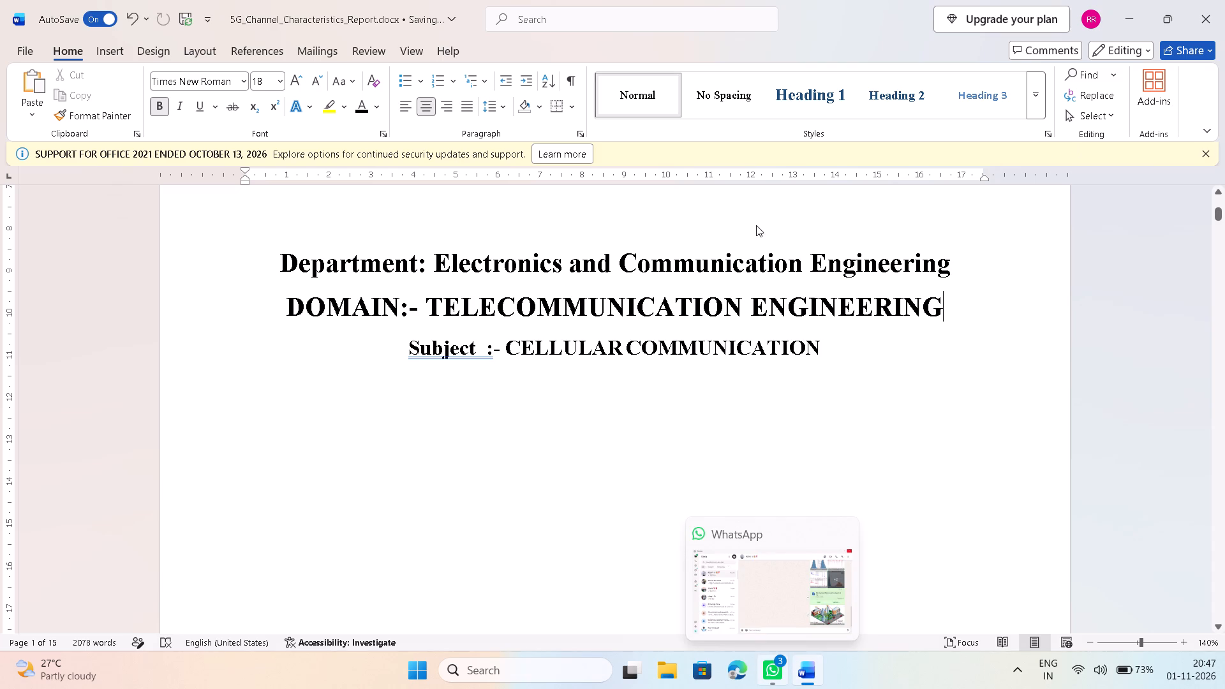
Try to open the file name and save status details of the 5G_Channel_Characteristics_Report document.
{"action": "left_click", "coordinate": [397, 15]}
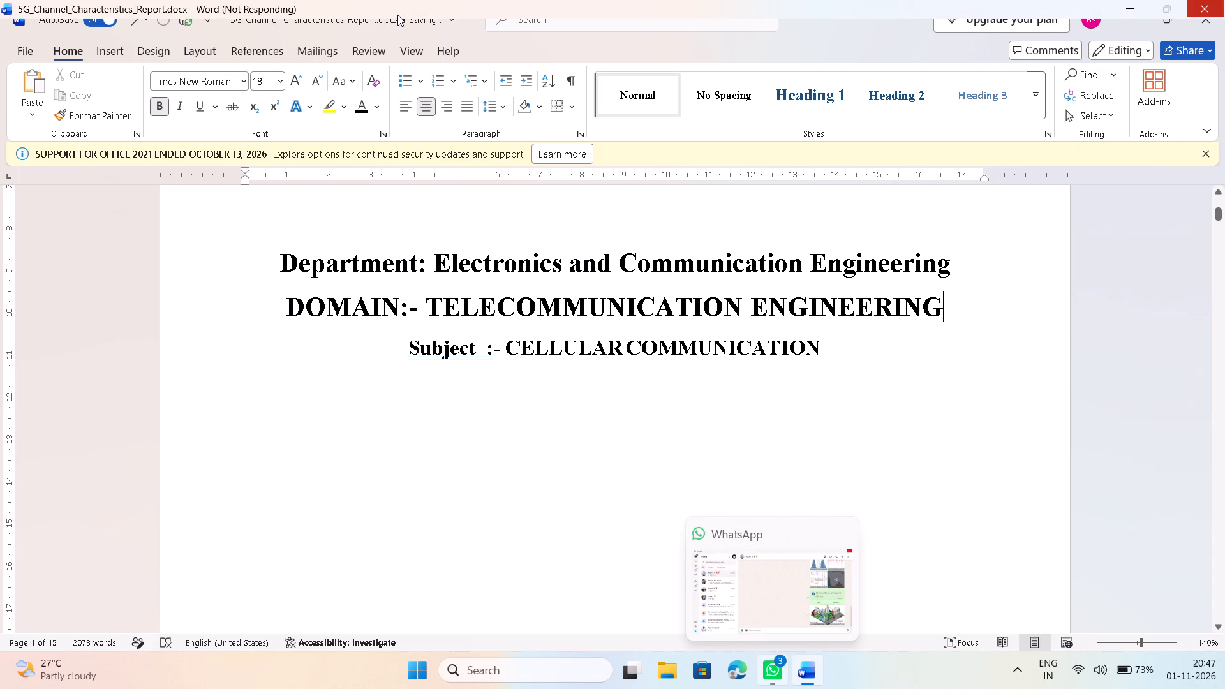
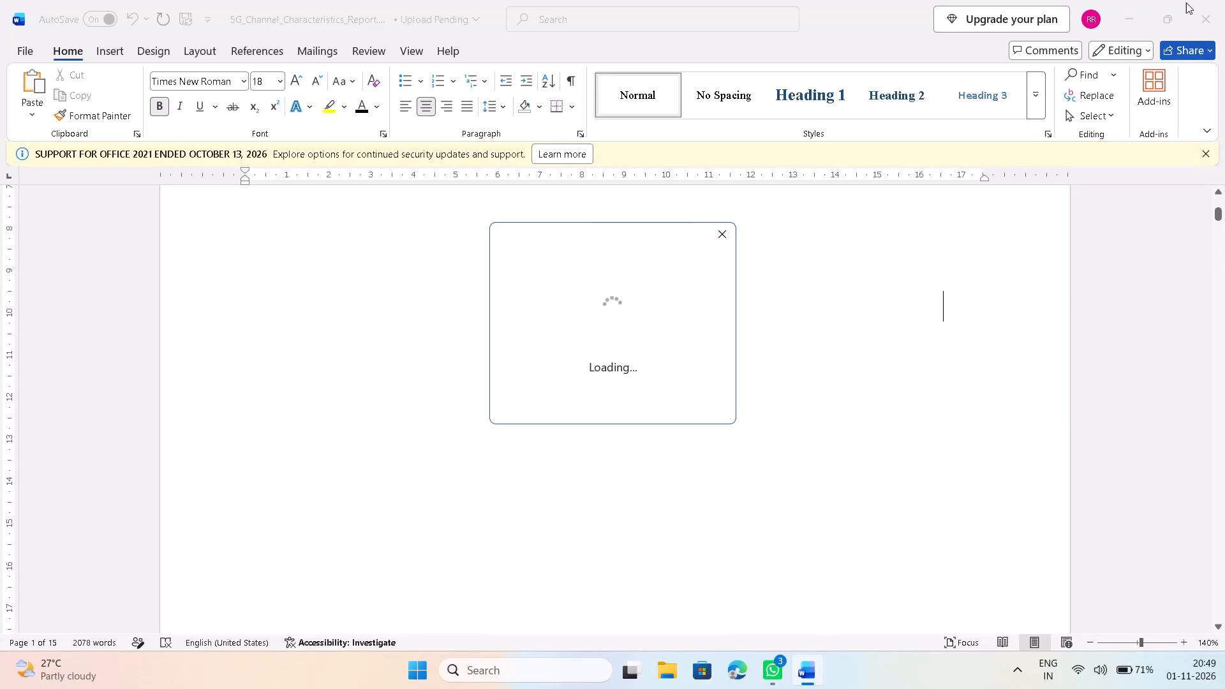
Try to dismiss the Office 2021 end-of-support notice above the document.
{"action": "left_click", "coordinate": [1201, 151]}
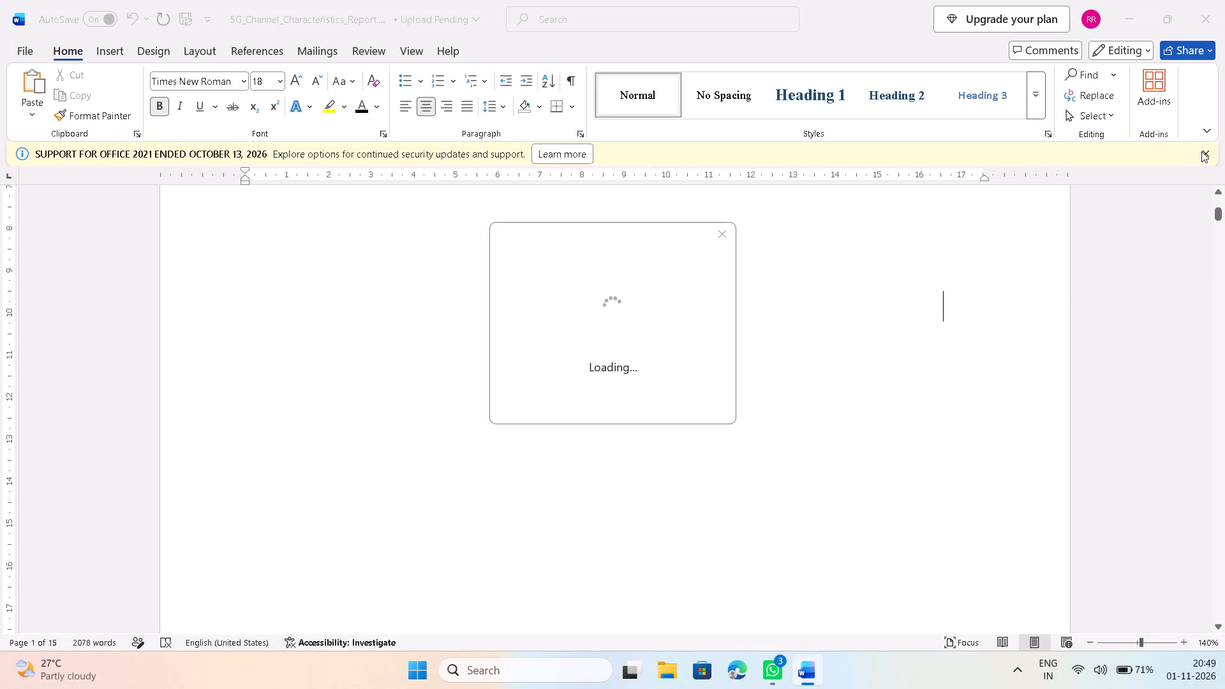
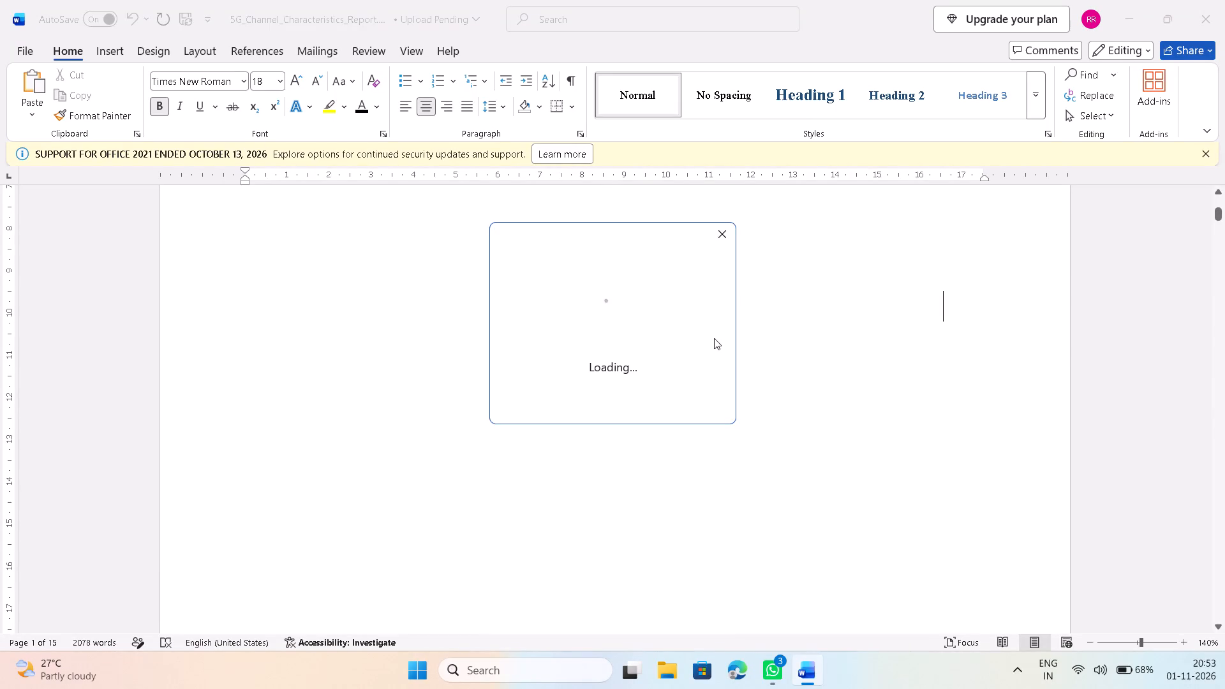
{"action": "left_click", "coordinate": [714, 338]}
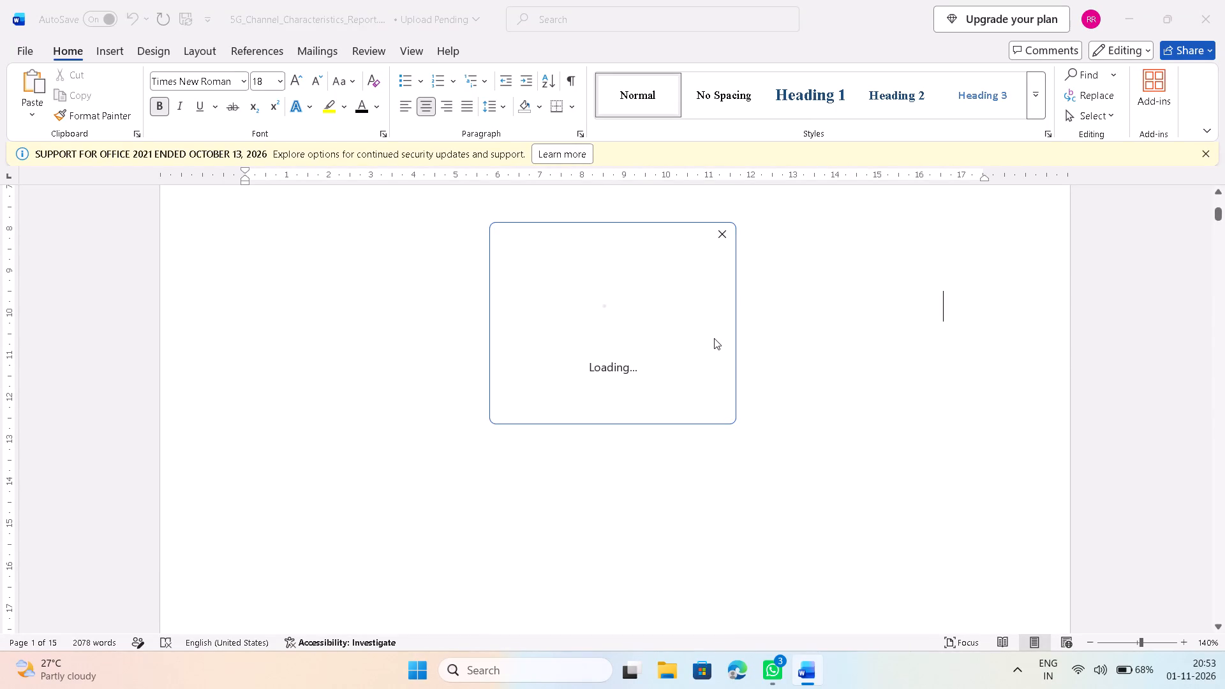
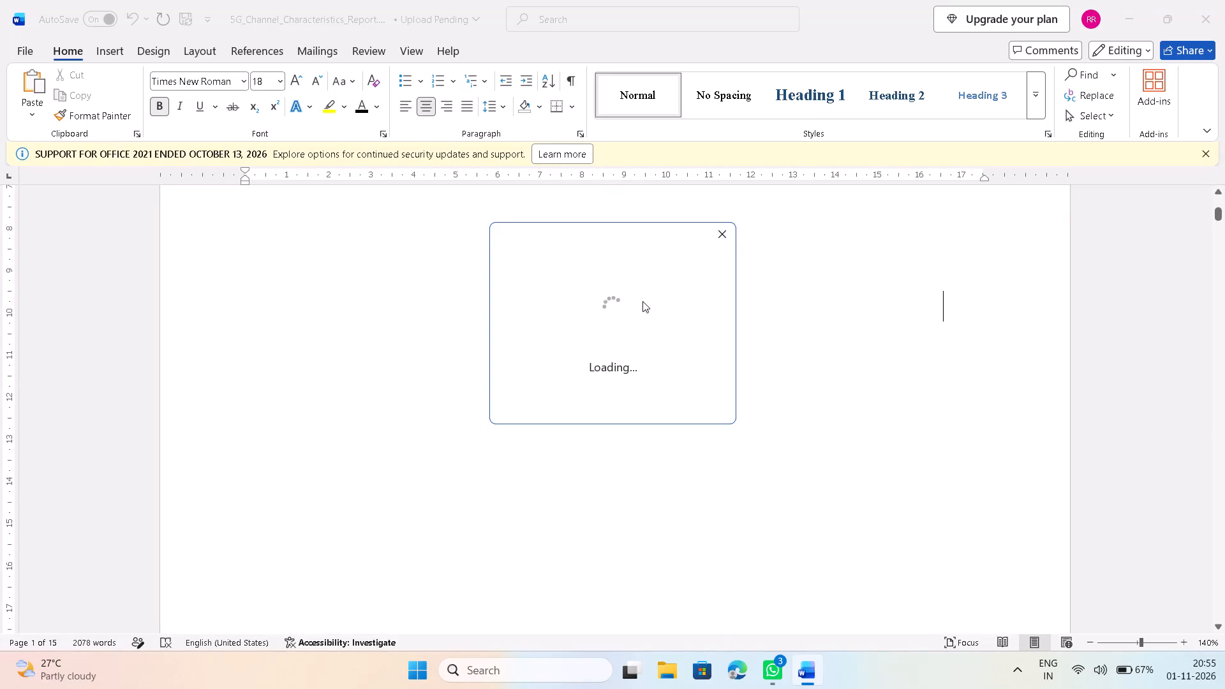
Close the sharing window that is still loading.
{"action": "left_click", "coordinate": [717, 242]}
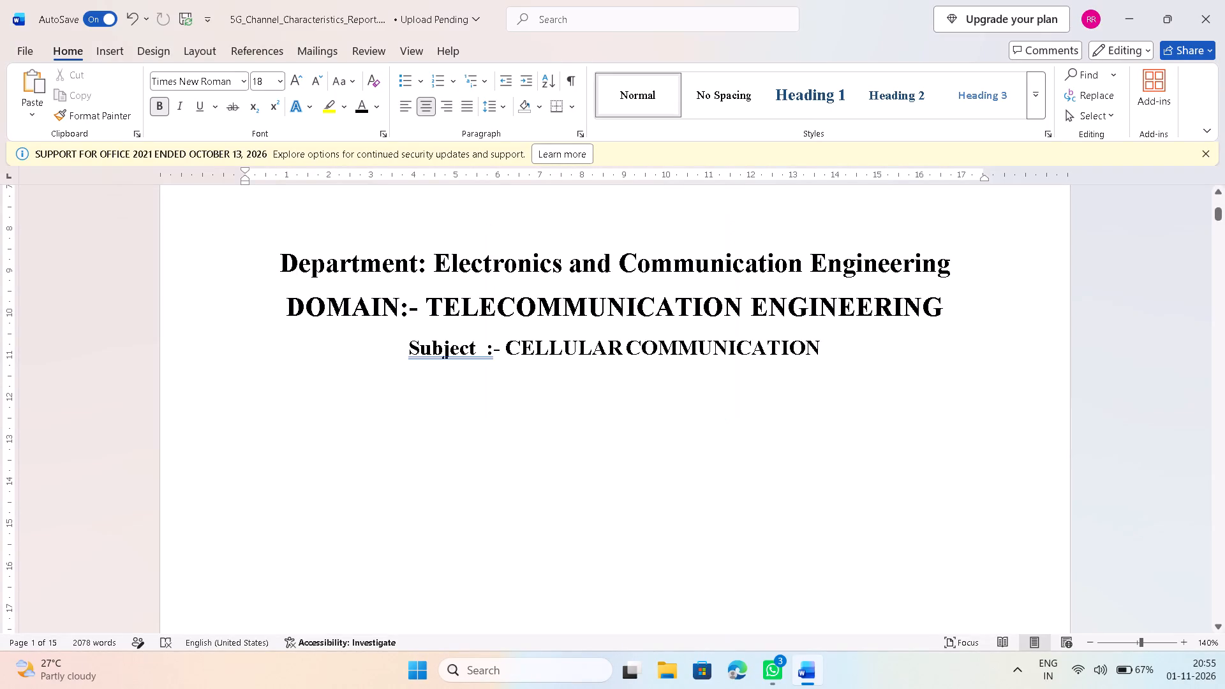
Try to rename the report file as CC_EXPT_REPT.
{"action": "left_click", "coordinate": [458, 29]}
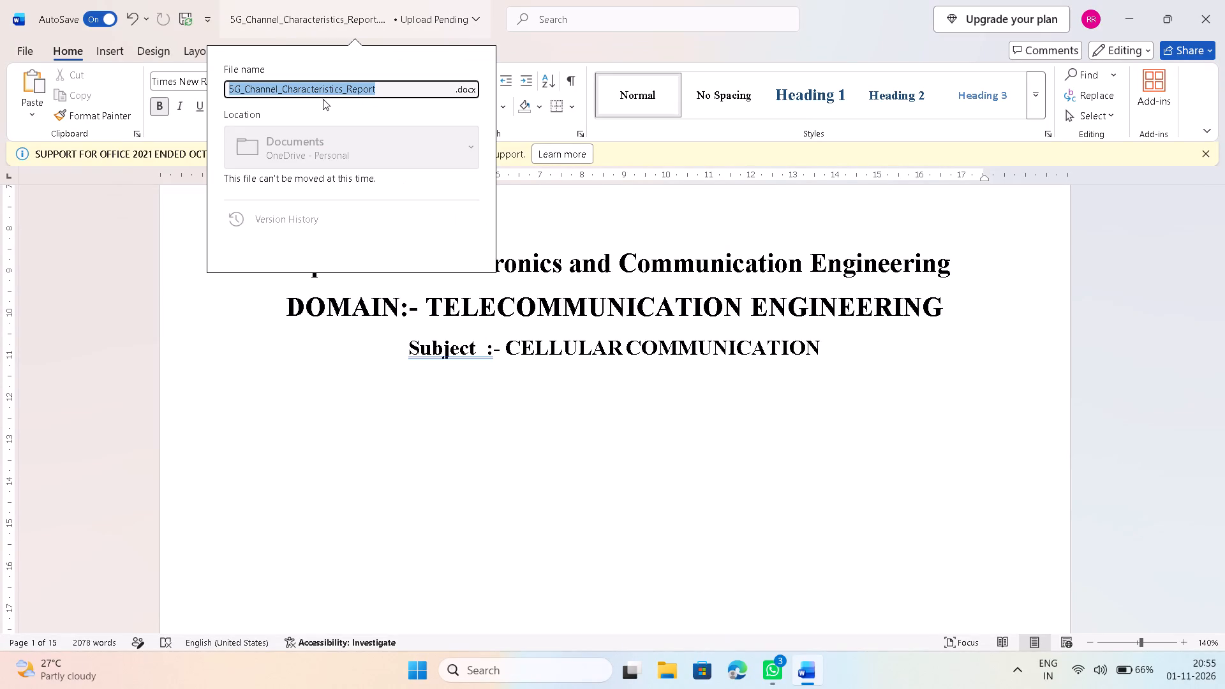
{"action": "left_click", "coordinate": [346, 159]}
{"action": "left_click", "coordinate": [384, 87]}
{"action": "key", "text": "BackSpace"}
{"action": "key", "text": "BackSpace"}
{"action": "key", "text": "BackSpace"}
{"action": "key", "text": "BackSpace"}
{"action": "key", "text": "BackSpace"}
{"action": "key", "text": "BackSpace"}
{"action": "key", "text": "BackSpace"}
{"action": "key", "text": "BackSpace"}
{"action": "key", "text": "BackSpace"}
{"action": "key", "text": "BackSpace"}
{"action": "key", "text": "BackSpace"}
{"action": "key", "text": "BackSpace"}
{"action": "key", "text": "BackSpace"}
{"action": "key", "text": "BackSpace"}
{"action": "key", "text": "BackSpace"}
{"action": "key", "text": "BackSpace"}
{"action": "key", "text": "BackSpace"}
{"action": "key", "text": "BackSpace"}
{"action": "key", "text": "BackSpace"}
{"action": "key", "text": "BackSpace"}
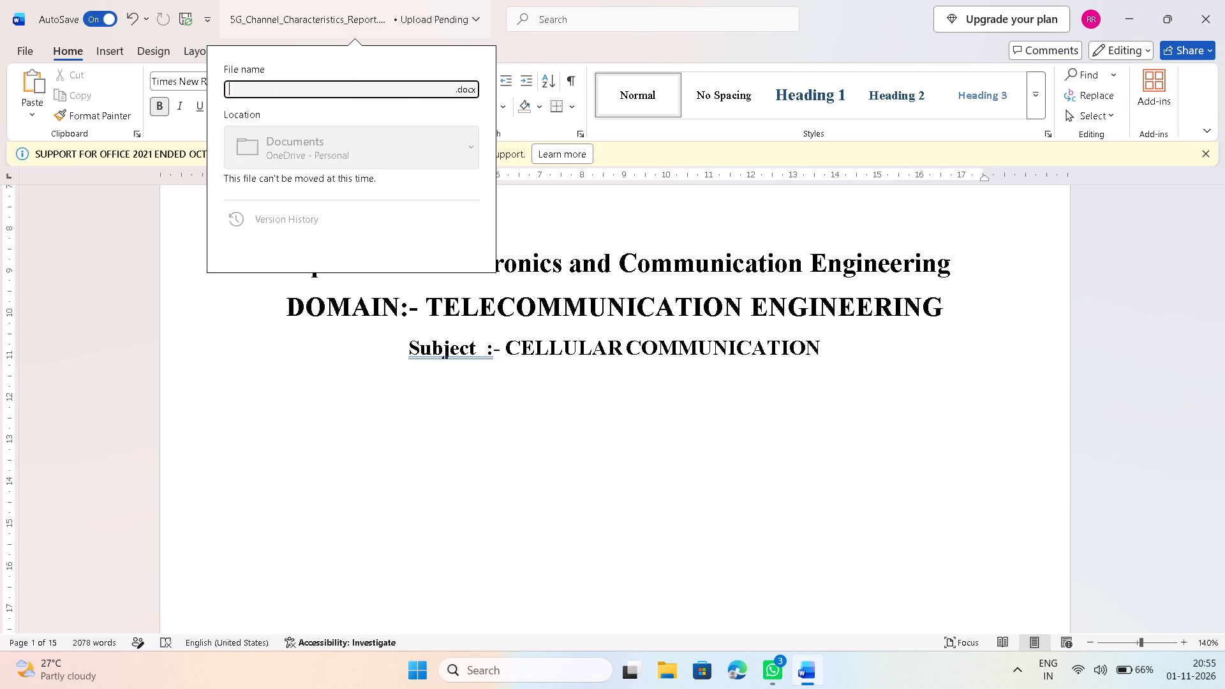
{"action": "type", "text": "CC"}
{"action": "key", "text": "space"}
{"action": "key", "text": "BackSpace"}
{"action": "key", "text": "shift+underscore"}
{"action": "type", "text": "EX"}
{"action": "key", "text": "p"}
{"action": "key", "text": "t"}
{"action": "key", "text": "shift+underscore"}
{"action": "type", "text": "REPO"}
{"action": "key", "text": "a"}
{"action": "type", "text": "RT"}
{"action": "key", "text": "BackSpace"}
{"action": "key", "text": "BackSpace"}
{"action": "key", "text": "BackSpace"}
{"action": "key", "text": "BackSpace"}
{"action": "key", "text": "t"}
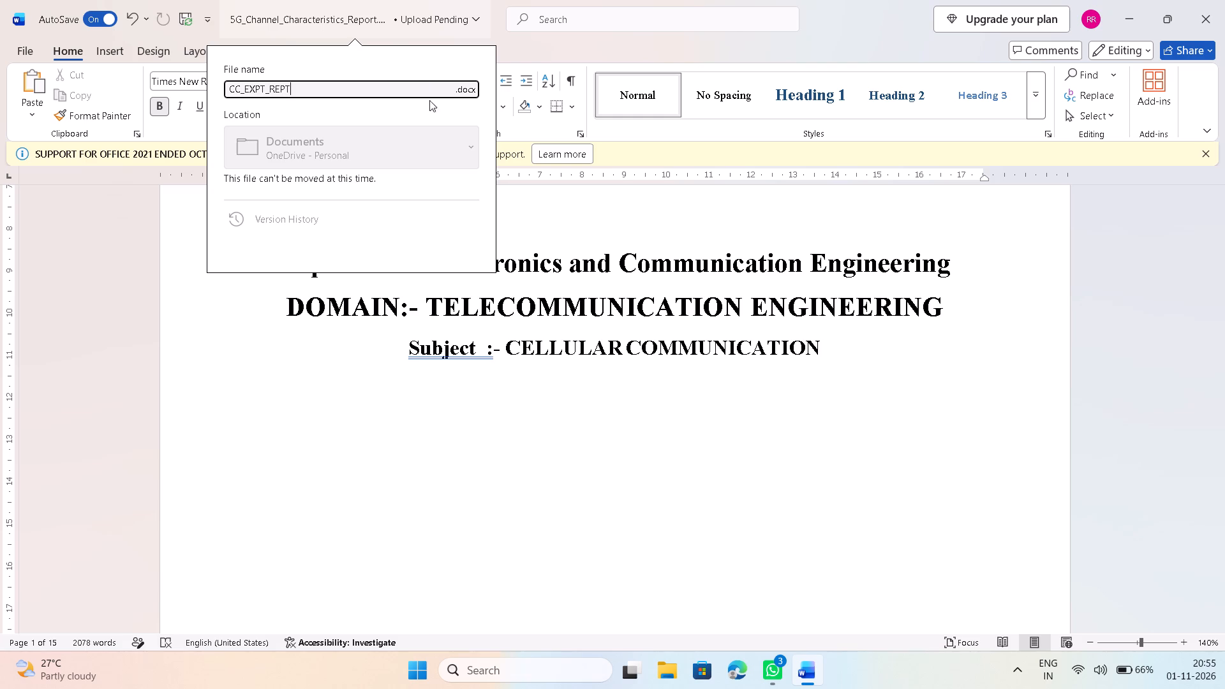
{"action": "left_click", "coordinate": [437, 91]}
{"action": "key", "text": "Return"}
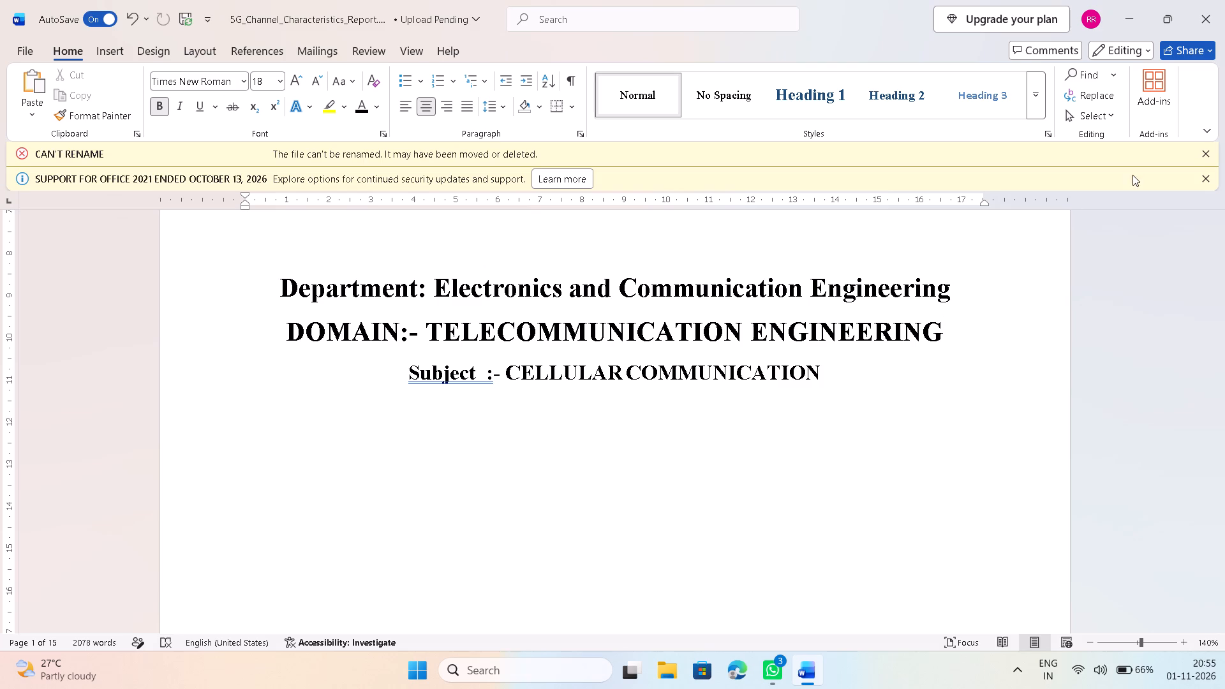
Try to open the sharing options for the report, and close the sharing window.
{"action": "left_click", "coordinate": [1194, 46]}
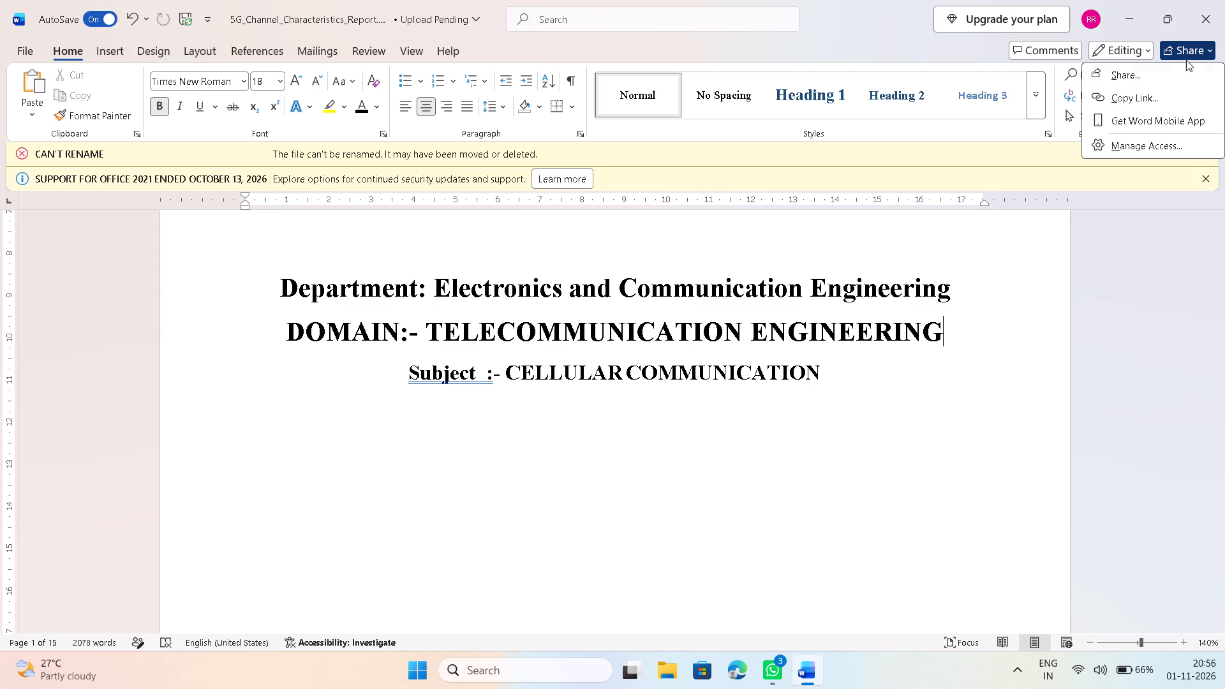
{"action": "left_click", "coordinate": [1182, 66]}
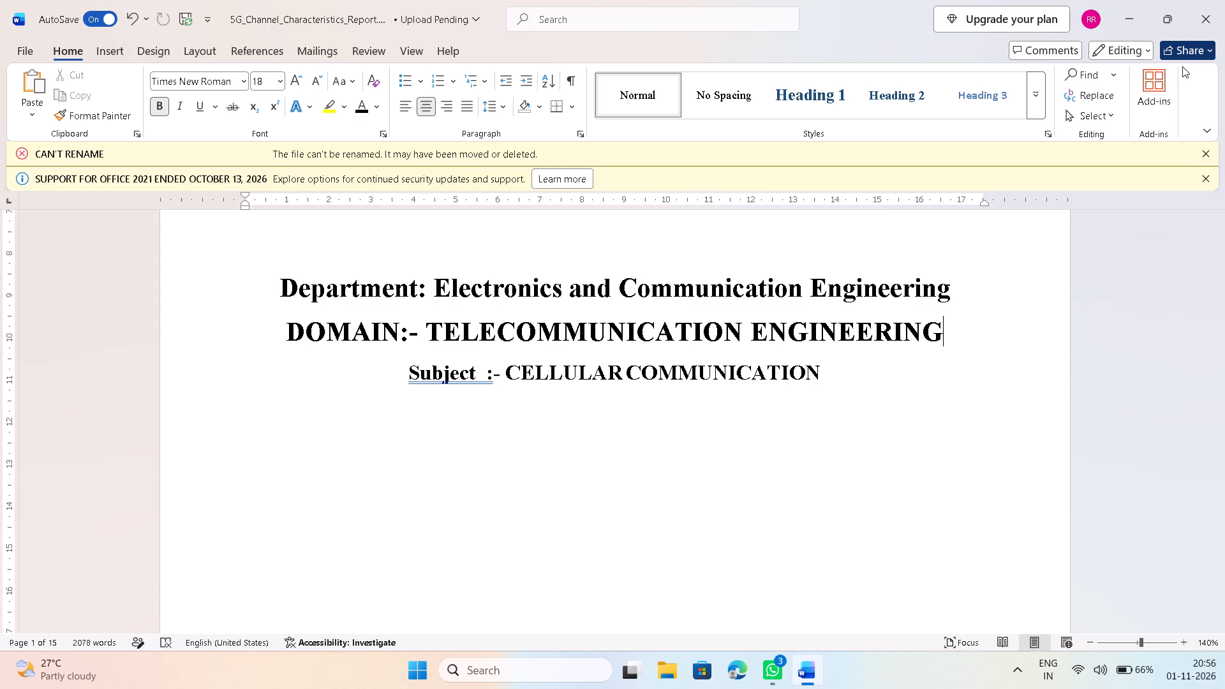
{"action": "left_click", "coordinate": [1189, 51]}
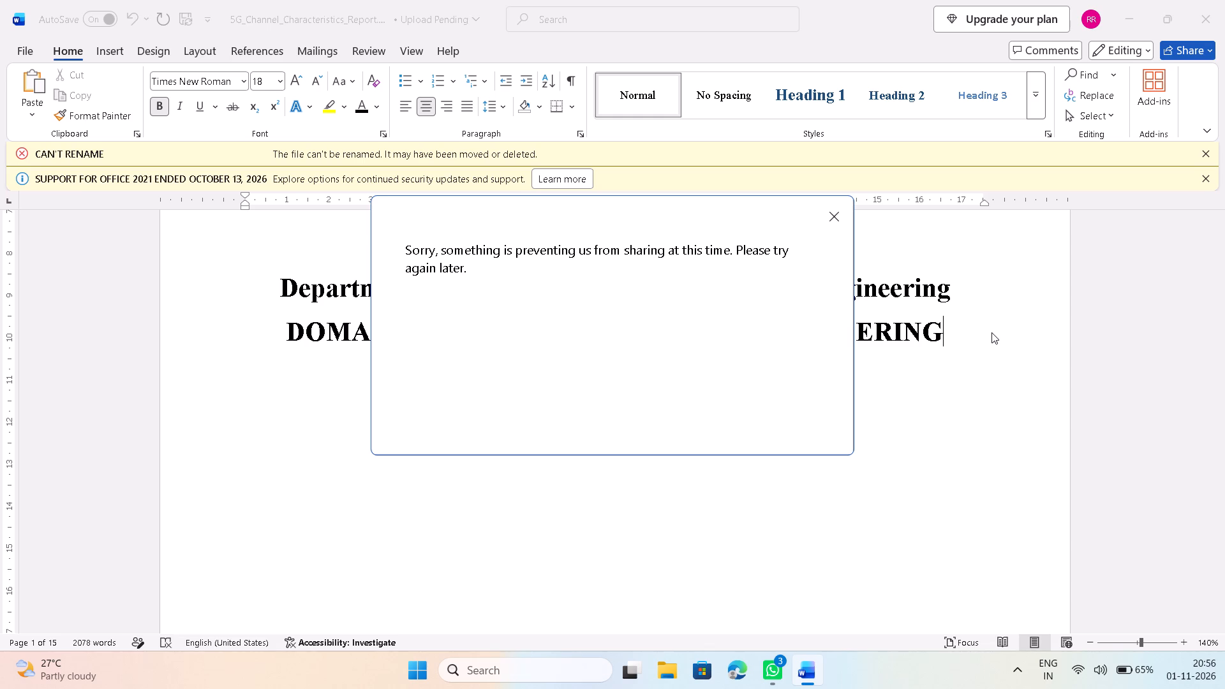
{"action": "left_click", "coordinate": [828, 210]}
Dismiss both notification bars above the document.
{"action": "left_click", "coordinate": [1208, 180]}
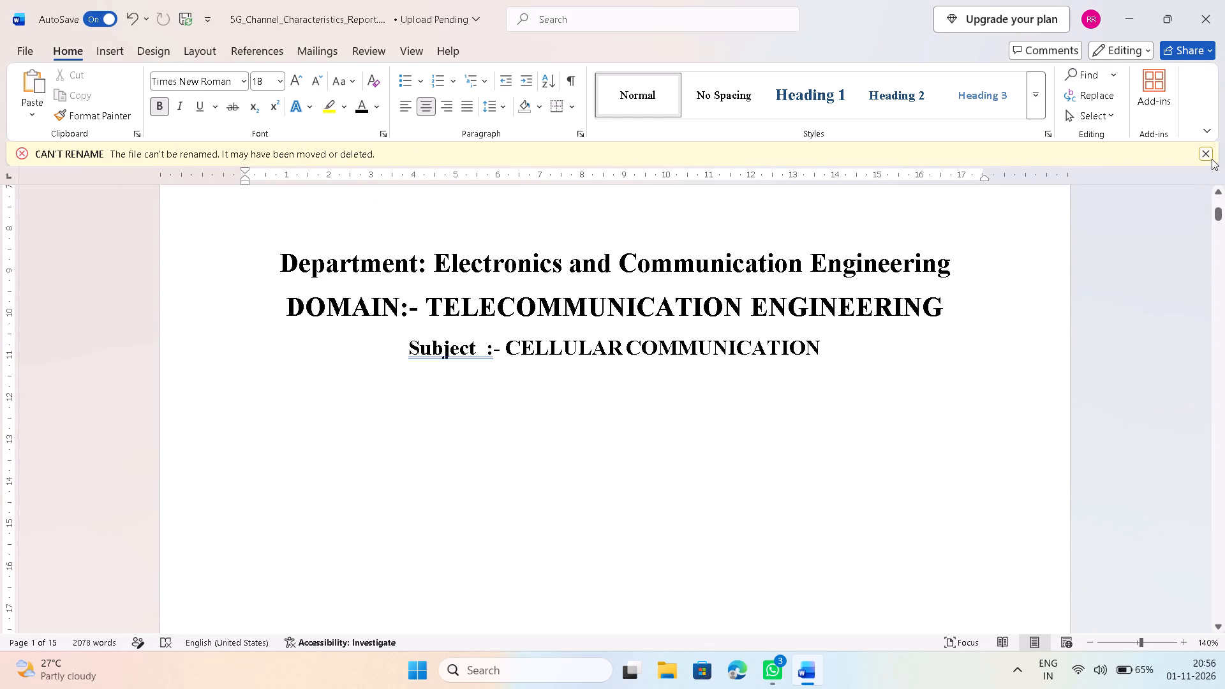
{"action": "left_click", "coordinate": [1212, 159]}
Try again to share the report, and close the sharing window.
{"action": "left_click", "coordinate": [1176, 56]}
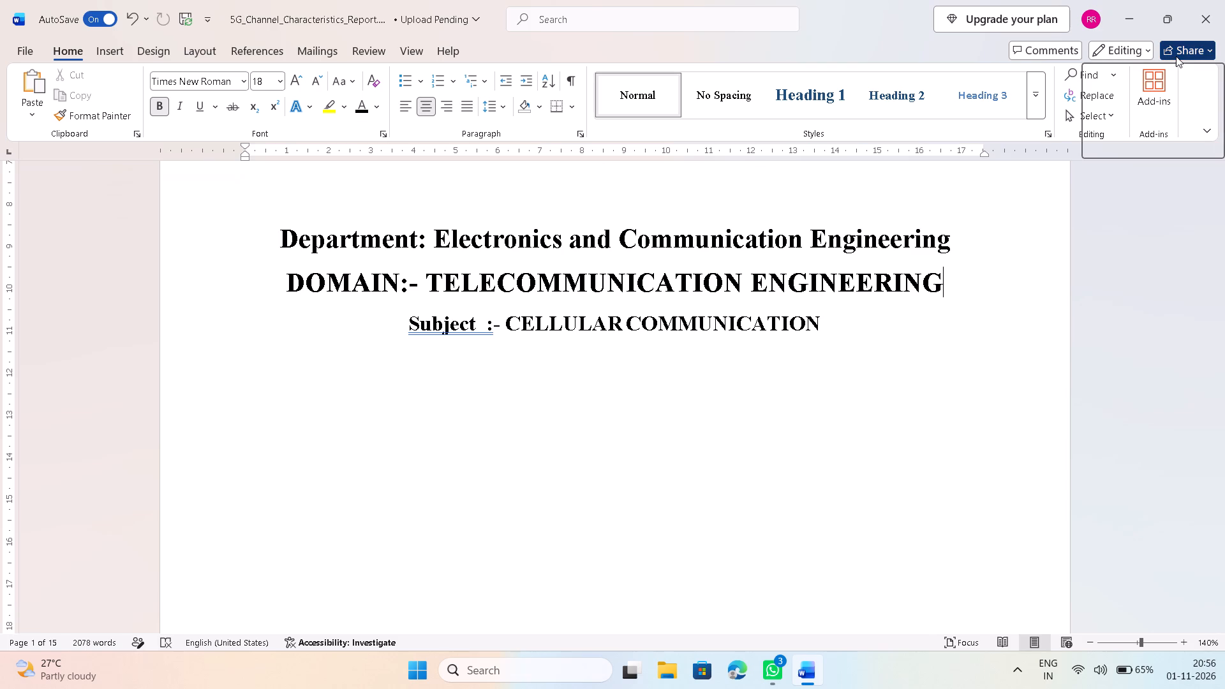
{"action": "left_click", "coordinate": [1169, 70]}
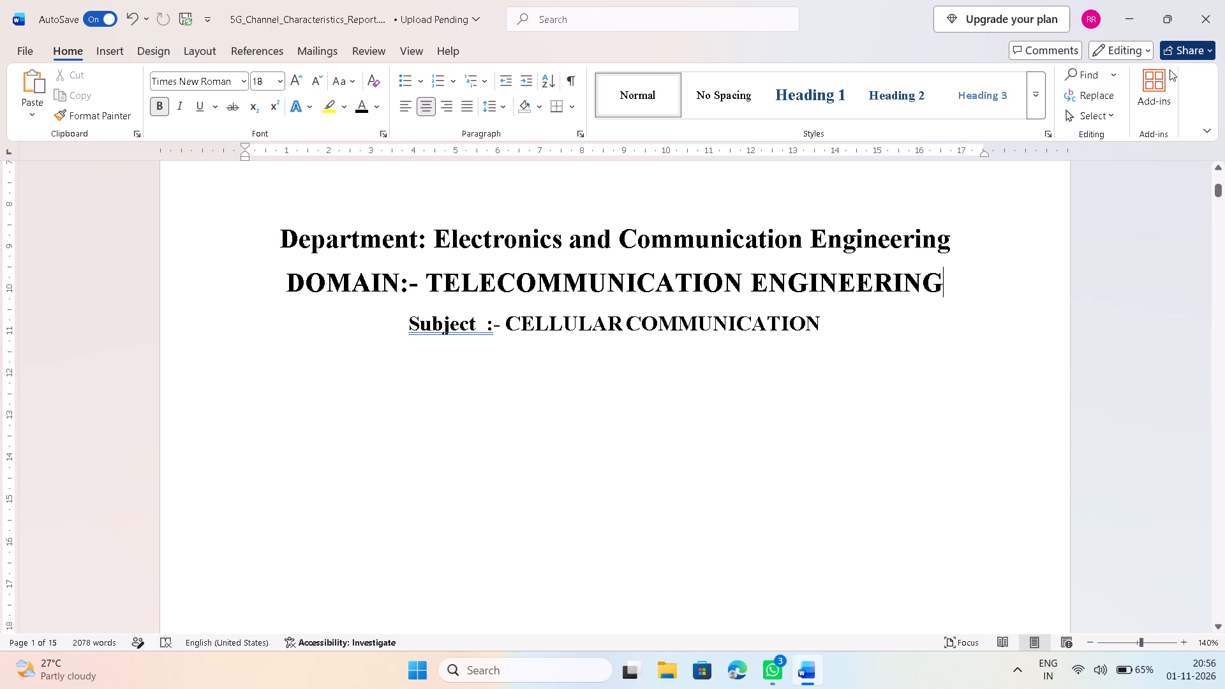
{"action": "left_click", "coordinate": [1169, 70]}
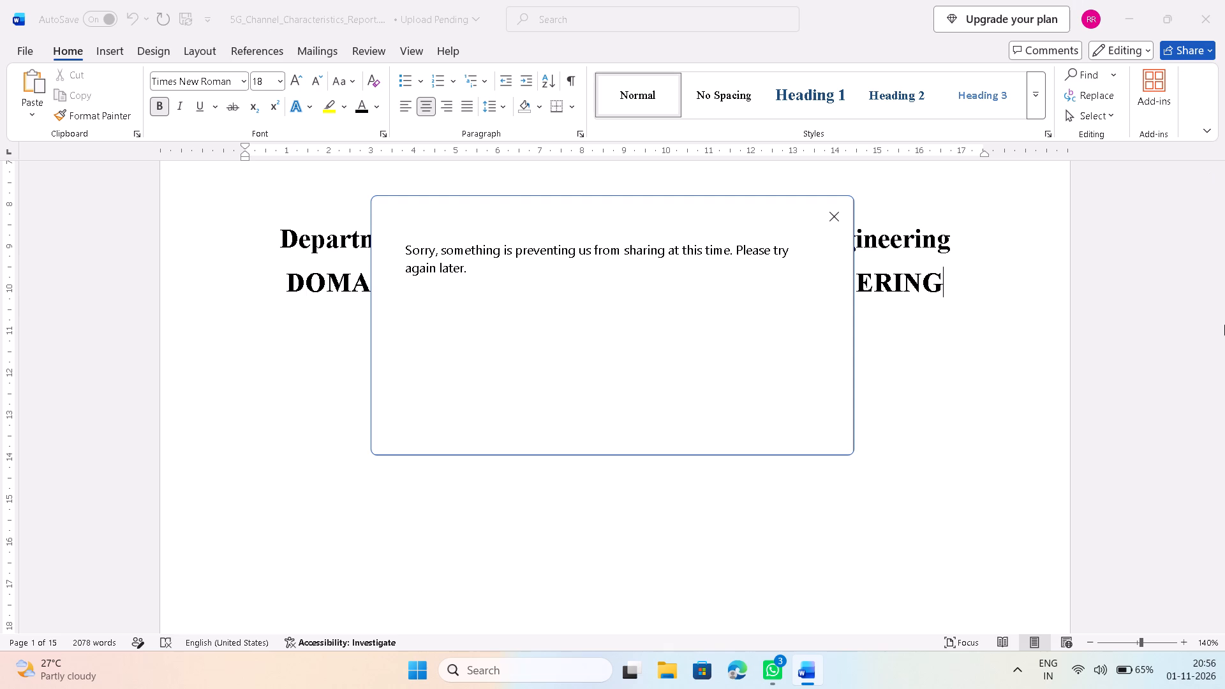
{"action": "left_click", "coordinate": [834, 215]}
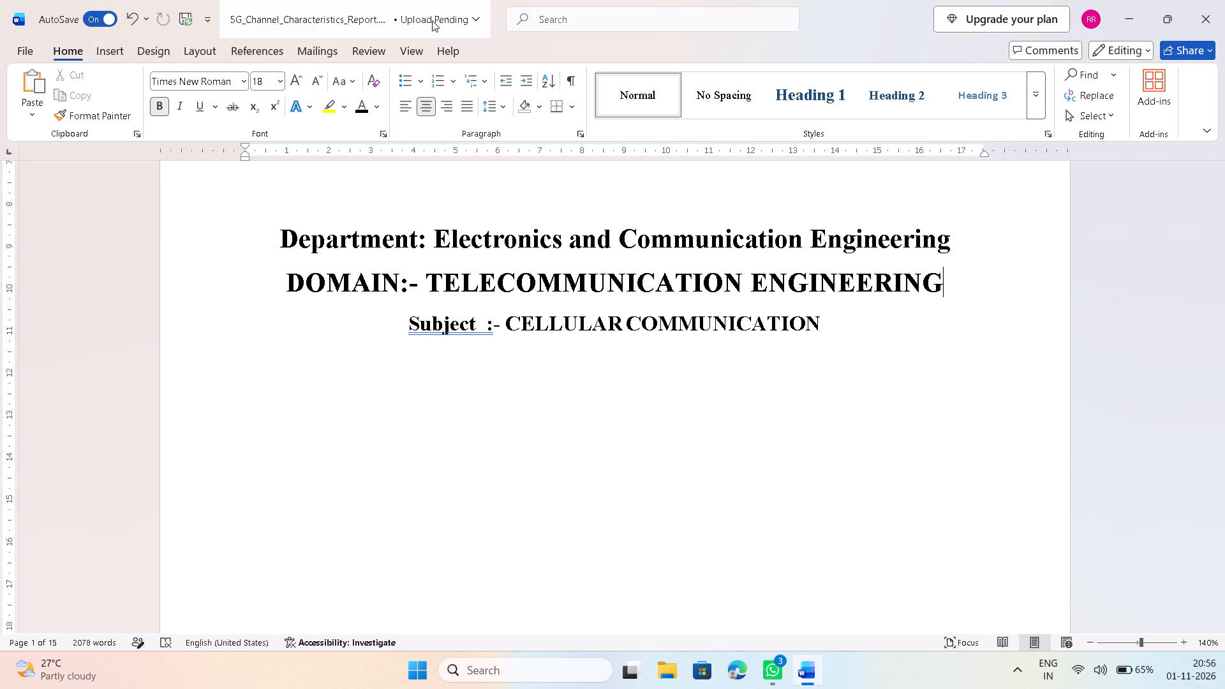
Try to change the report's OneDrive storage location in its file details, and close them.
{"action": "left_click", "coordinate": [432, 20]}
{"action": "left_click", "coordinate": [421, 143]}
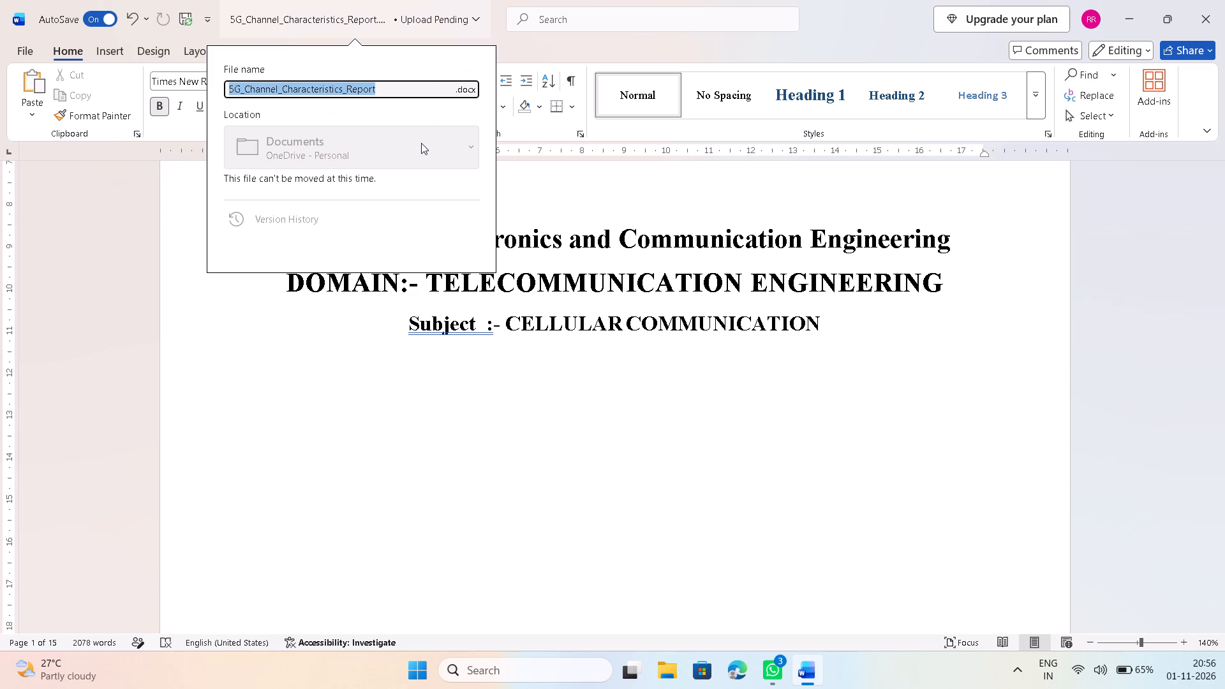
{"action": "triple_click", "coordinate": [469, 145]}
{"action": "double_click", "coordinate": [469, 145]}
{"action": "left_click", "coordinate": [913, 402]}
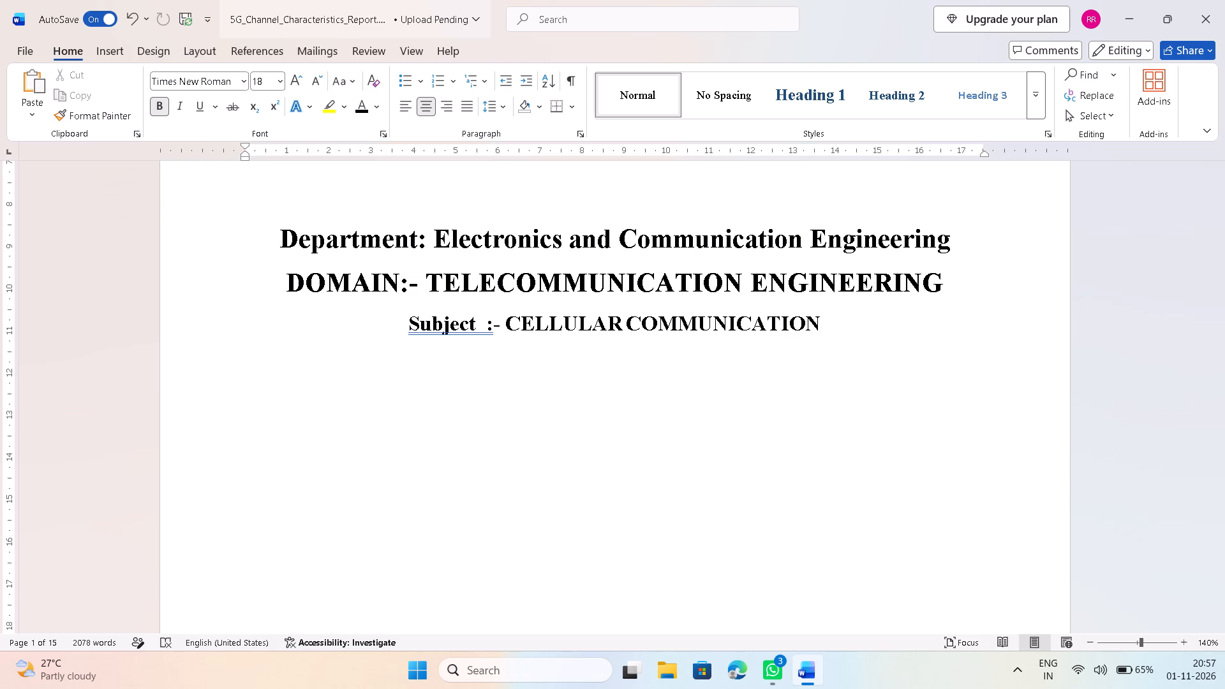
Request a copyable sharing link for the report.
{"action": "left_click", "coordinate": [1206, 54]}
{"action": "left_click", "coordinate": [1168, 91]}
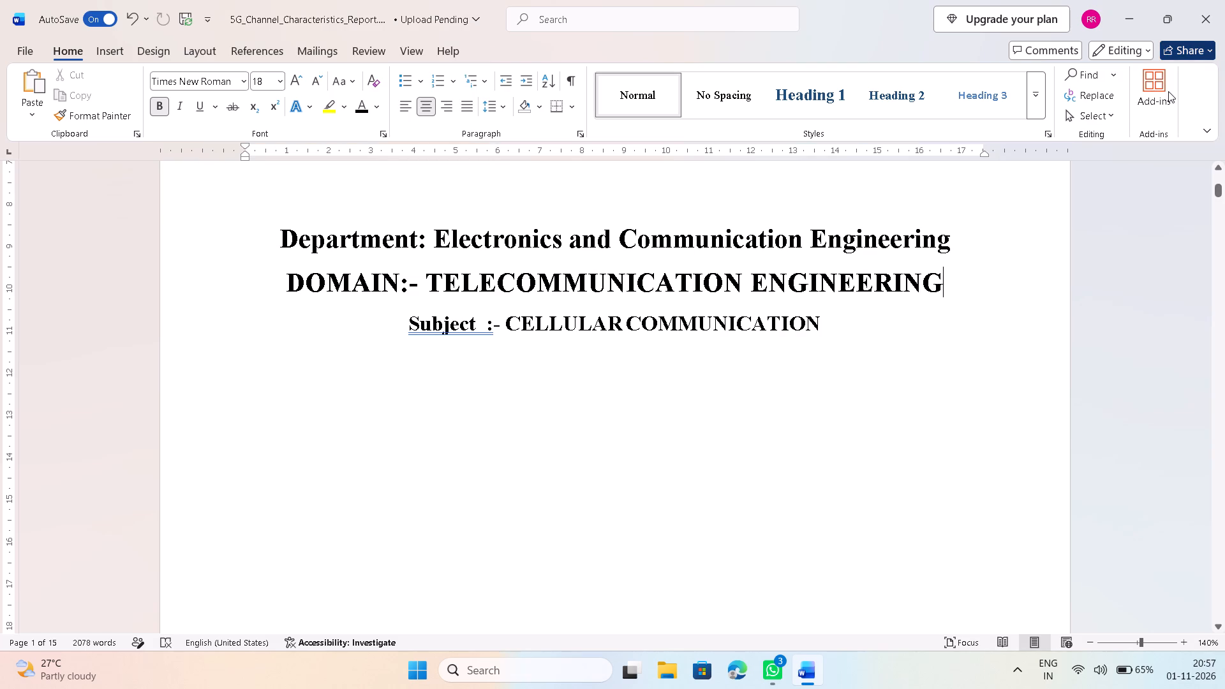
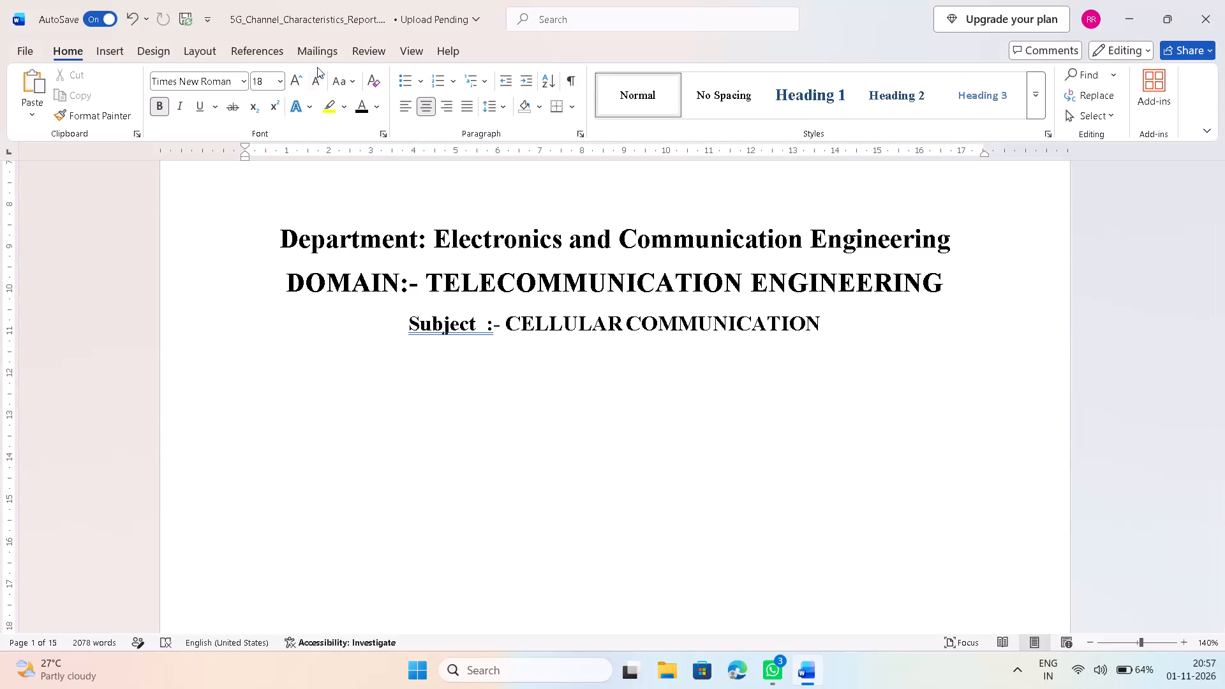
Start sharing 5G_Channel_Characteristics_Report.docx from the list of recent files.
{"action": "left_click", "coordinate": [10, 53]}
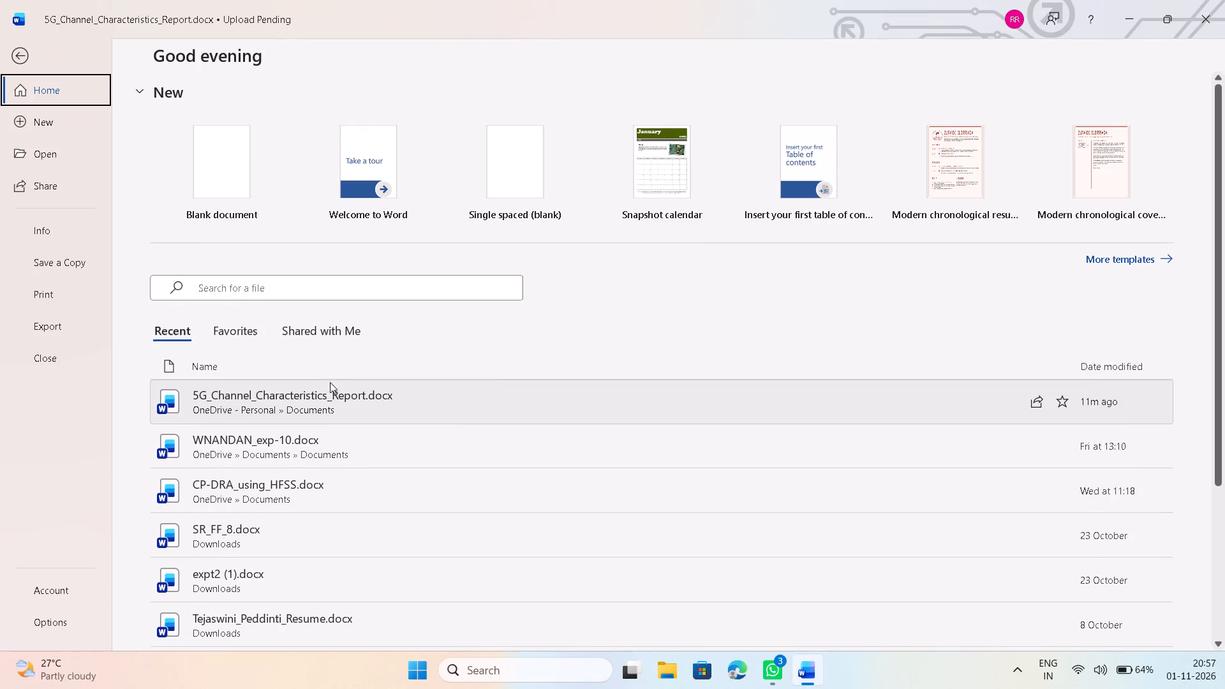
{"action": "right_click", "coordinate": [357, 392]}
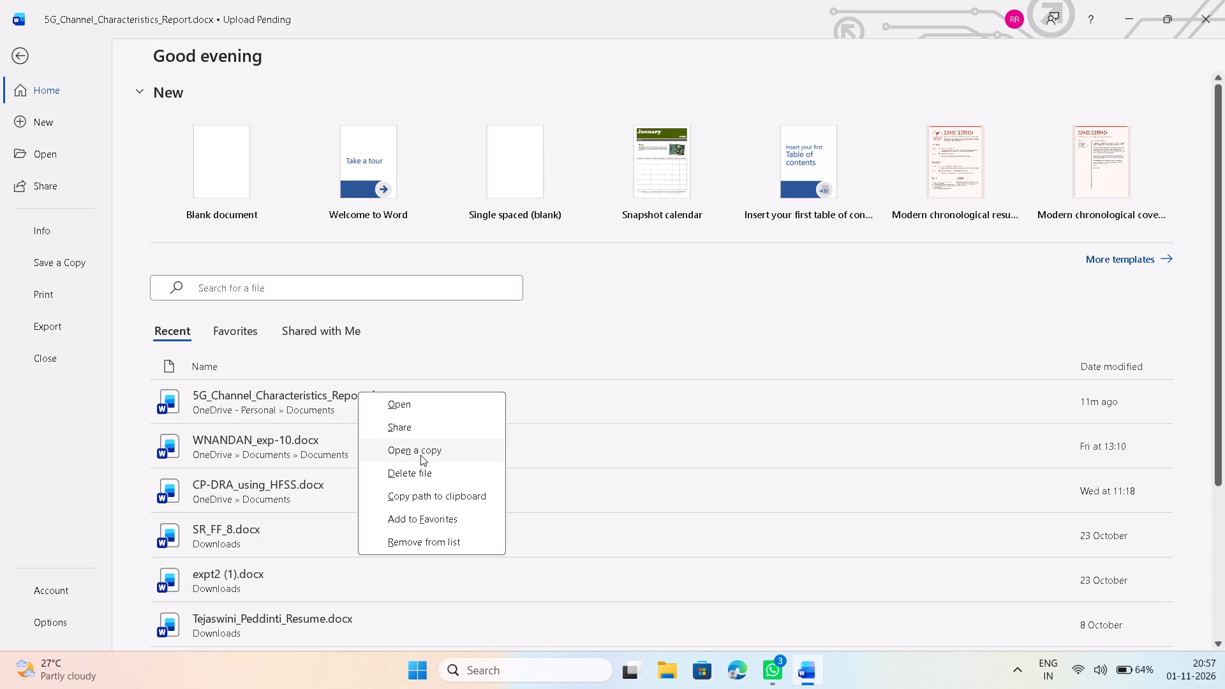
{"action": "left_click", "coordinate": [413, 428]}
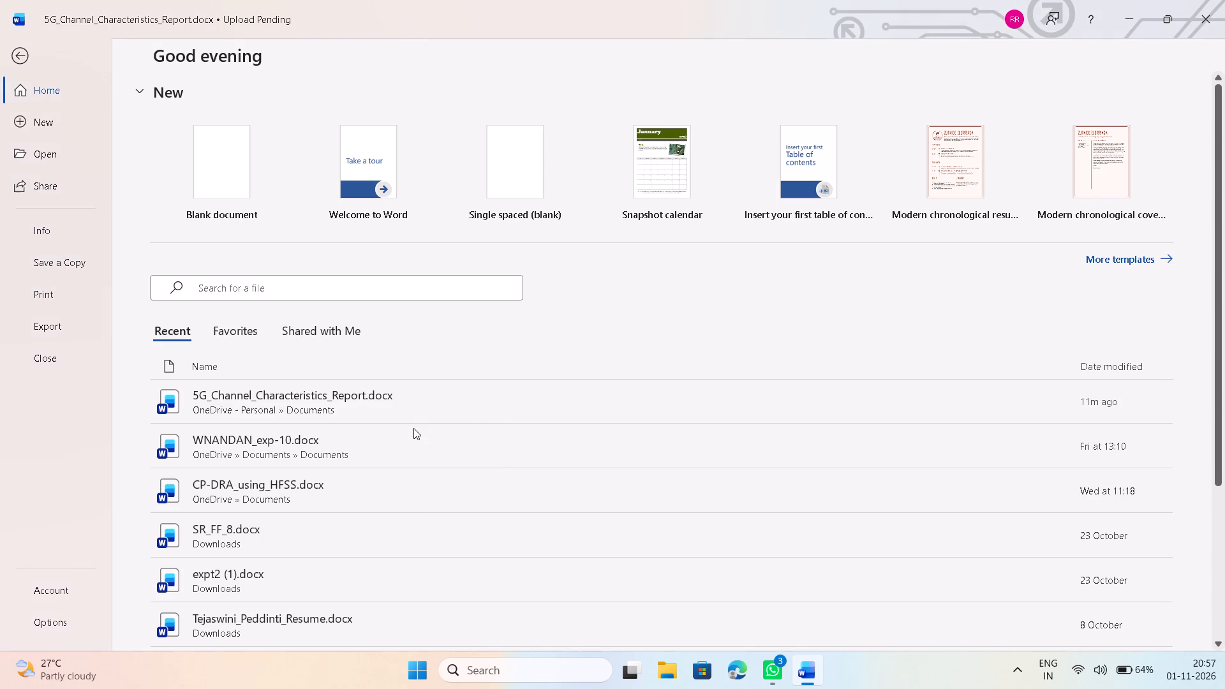
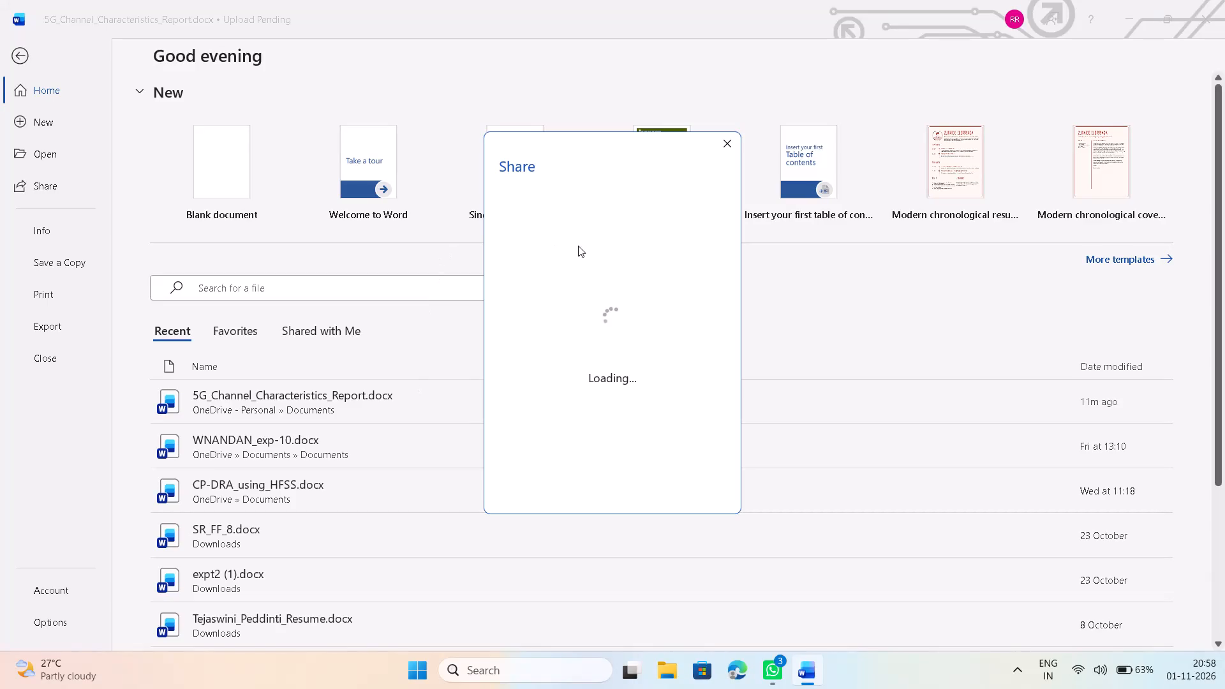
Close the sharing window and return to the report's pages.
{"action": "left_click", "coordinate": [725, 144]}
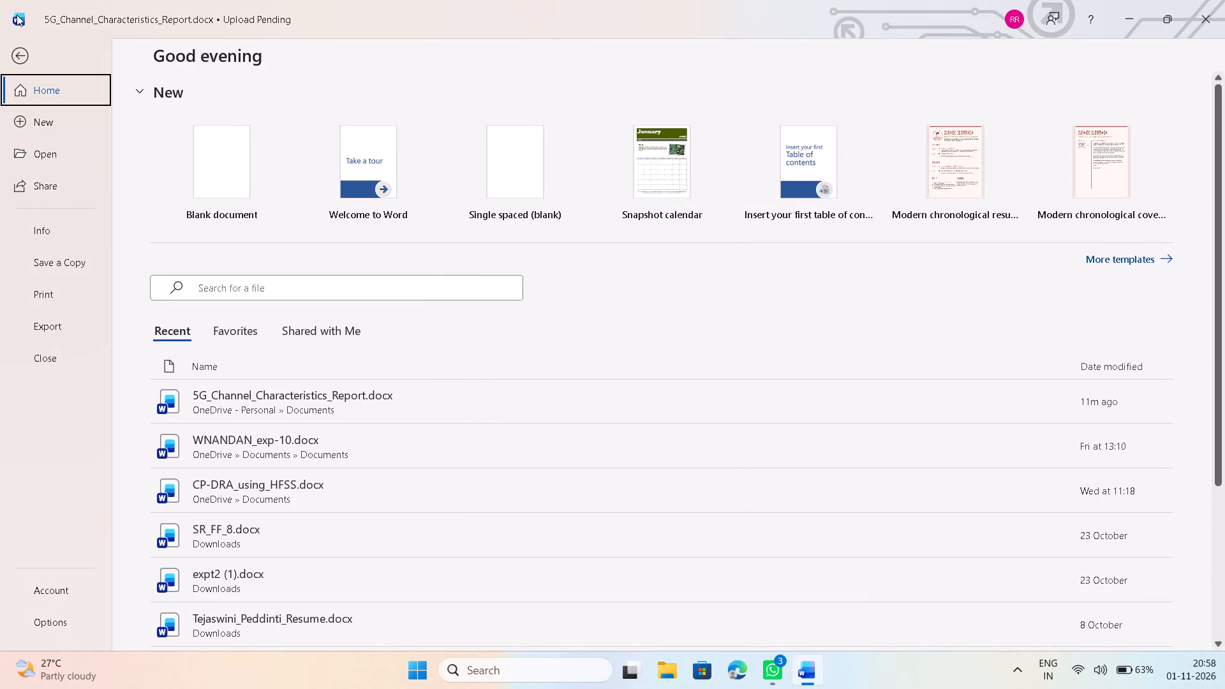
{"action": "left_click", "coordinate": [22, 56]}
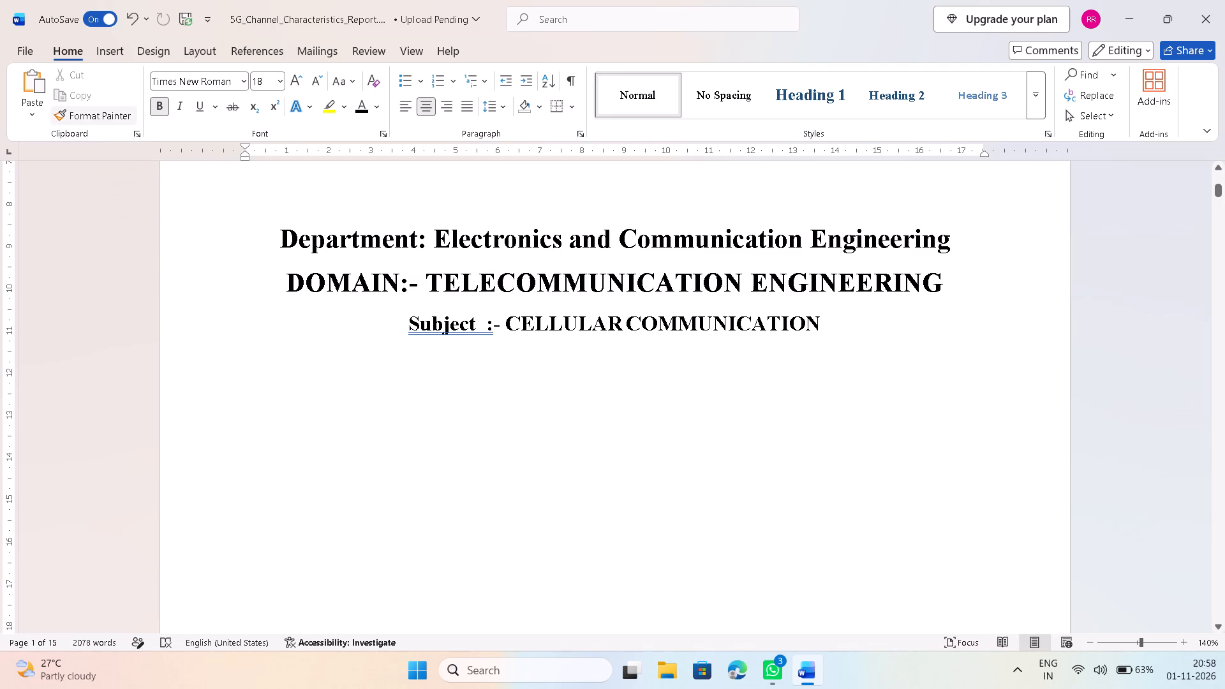
Capture a rectangular screenshot of the report's entire cover page, from its top edge to its bottom edge.
{"action": "scroll", "coordinate": [524, 498], "scroll_direction": "down", "scroll_amount": 7, "text": "ctrl"}
{"action": "scroll", "coordinate": [504, 434], "scroll_direction": "up", "scroll_amount": 2}
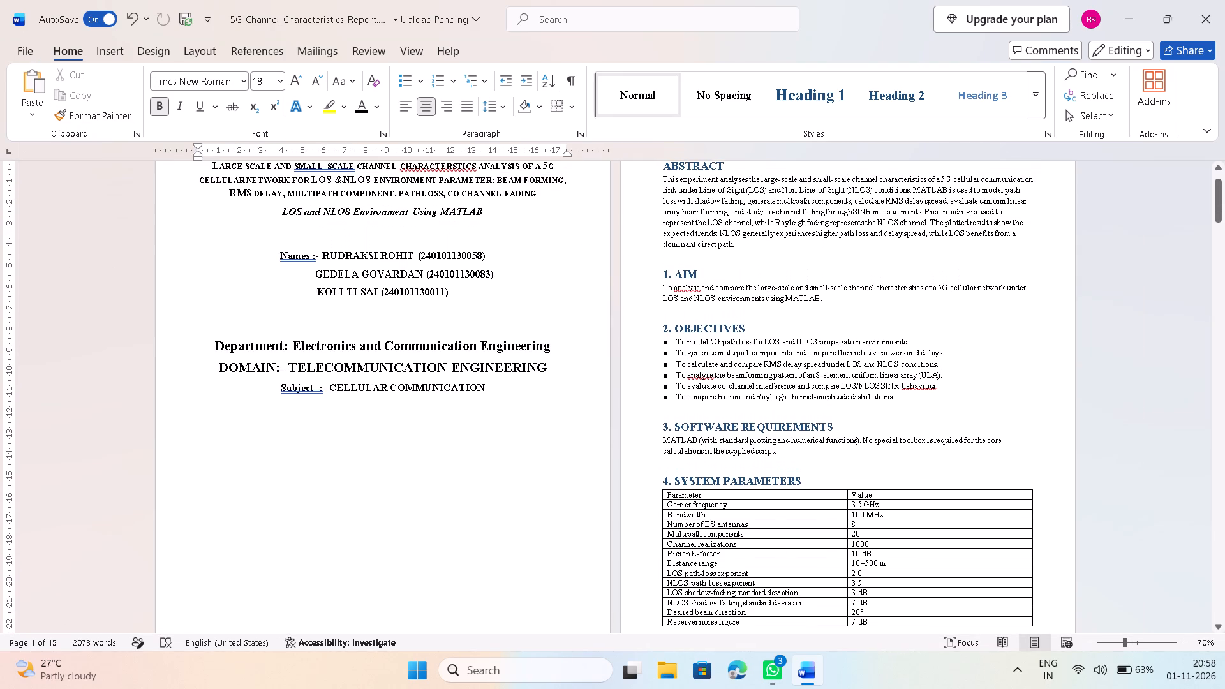
{"action": "scroll", "coordinate": [494, 426], "scroll_direction": "down", "scroll_amount": 2, "text": "ctrl"}
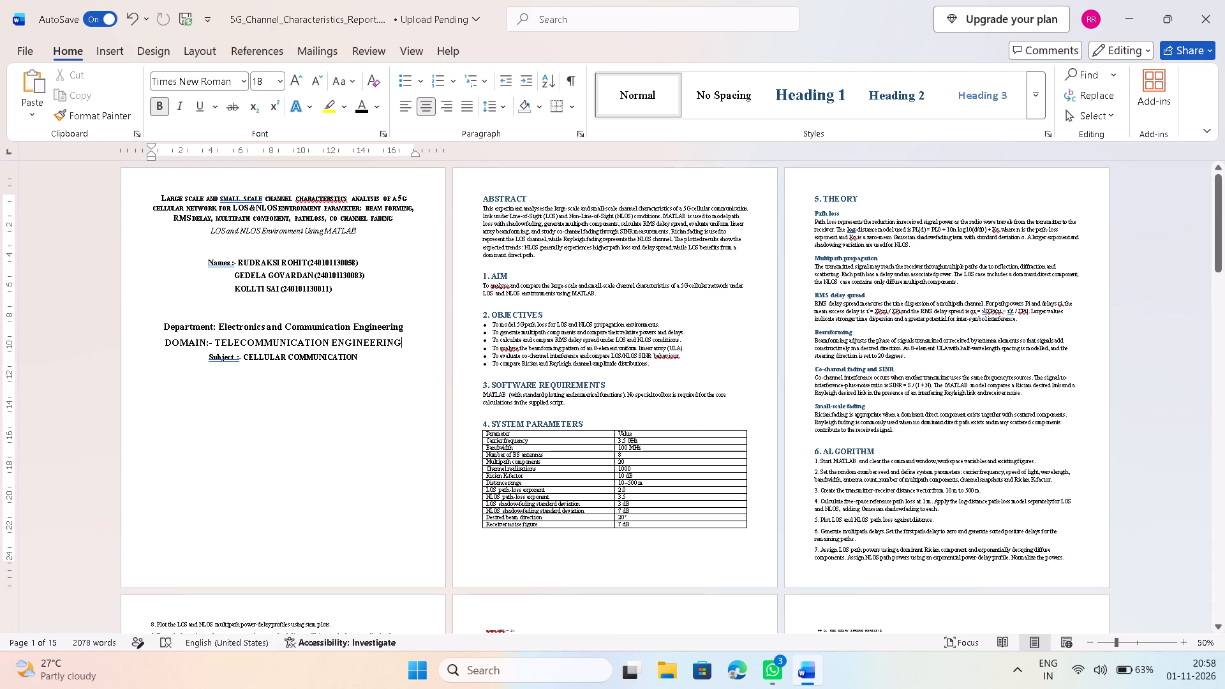
{"action": "key", "text": "shift+super+s"}
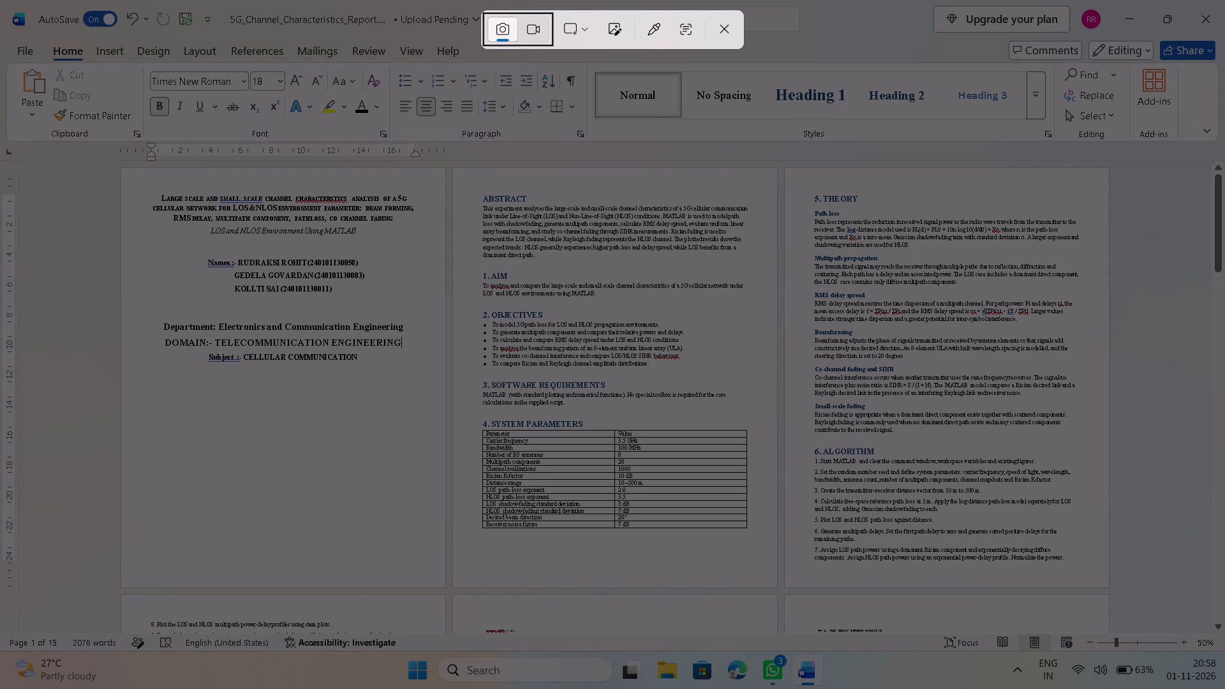
{"action": "left_click_drag", "start_coordinate": [121, 168], "coordinate": [440, 286]}
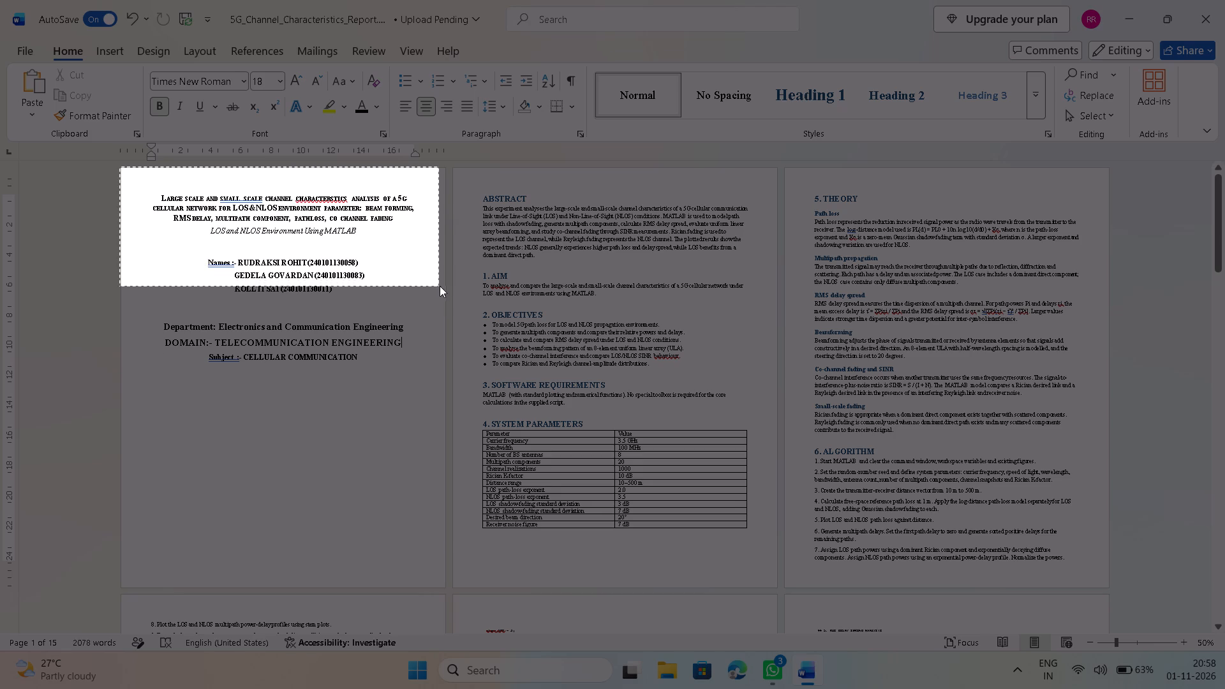
{"action": "left_click_drag", "start_coordinate": [440, 286], "coordinate": [448, 536]}
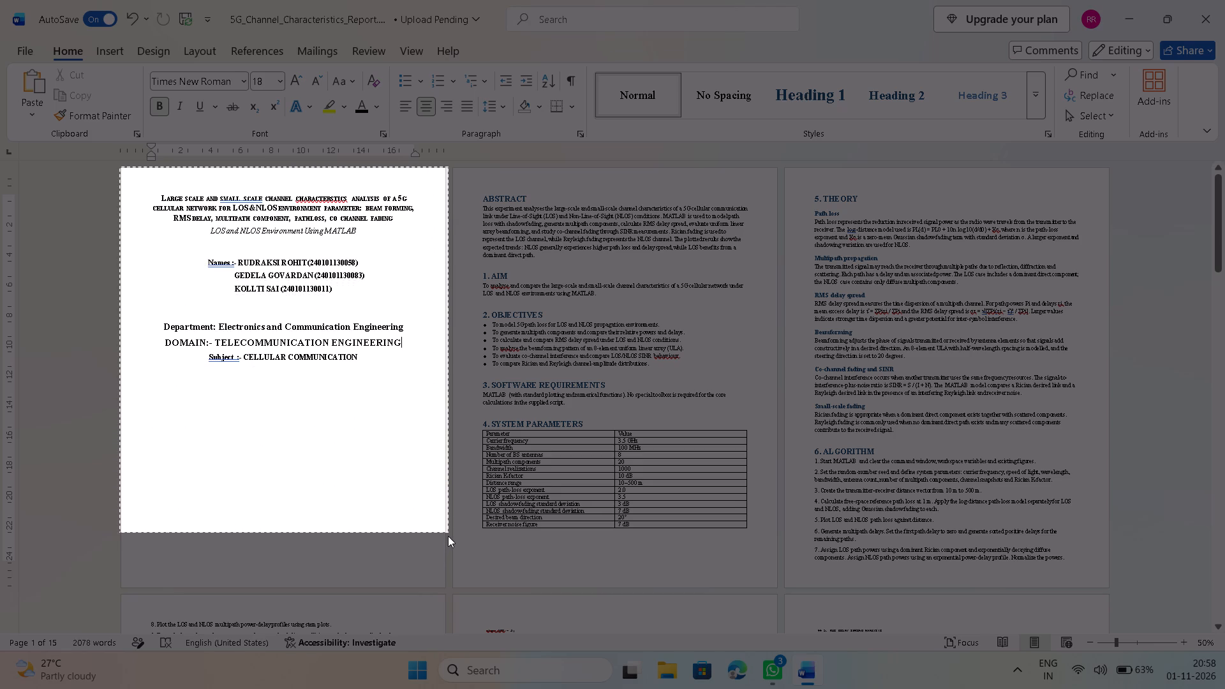
{"action": "left_click_drag", "start_coordinate": [448, 536], "coordinate": [445, 589]}
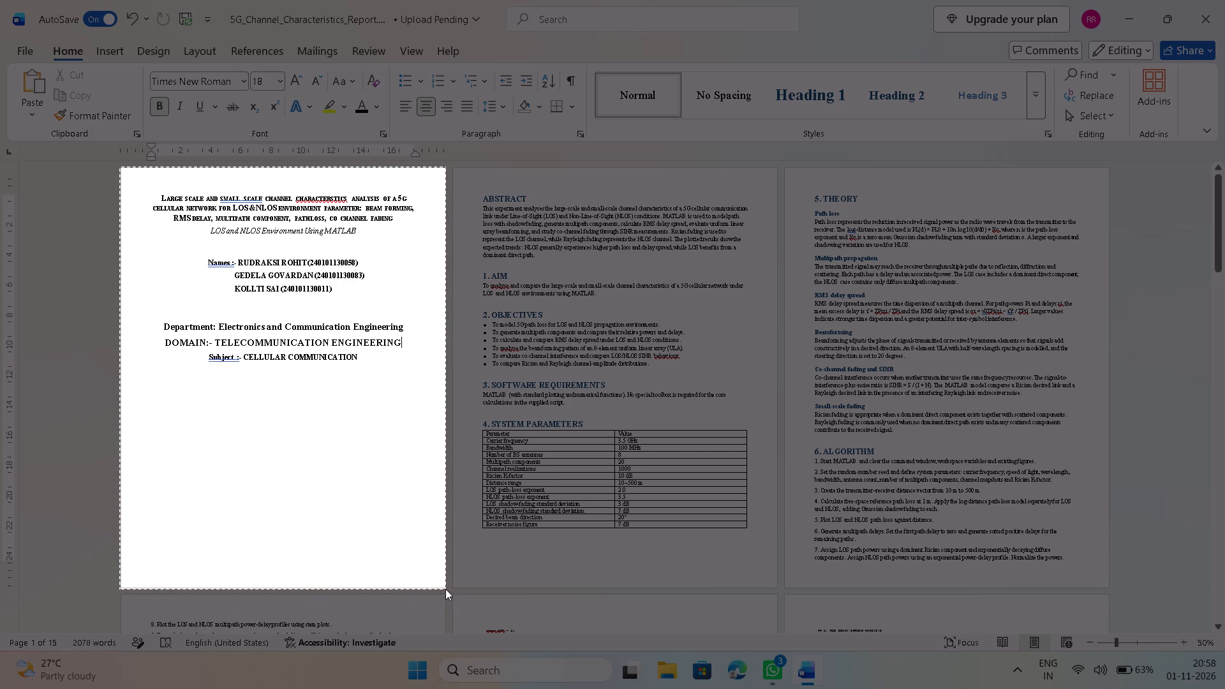
{"action": "left_click_drag", "start_coordinate": [445, 589], "coordinate": [447, 589]}
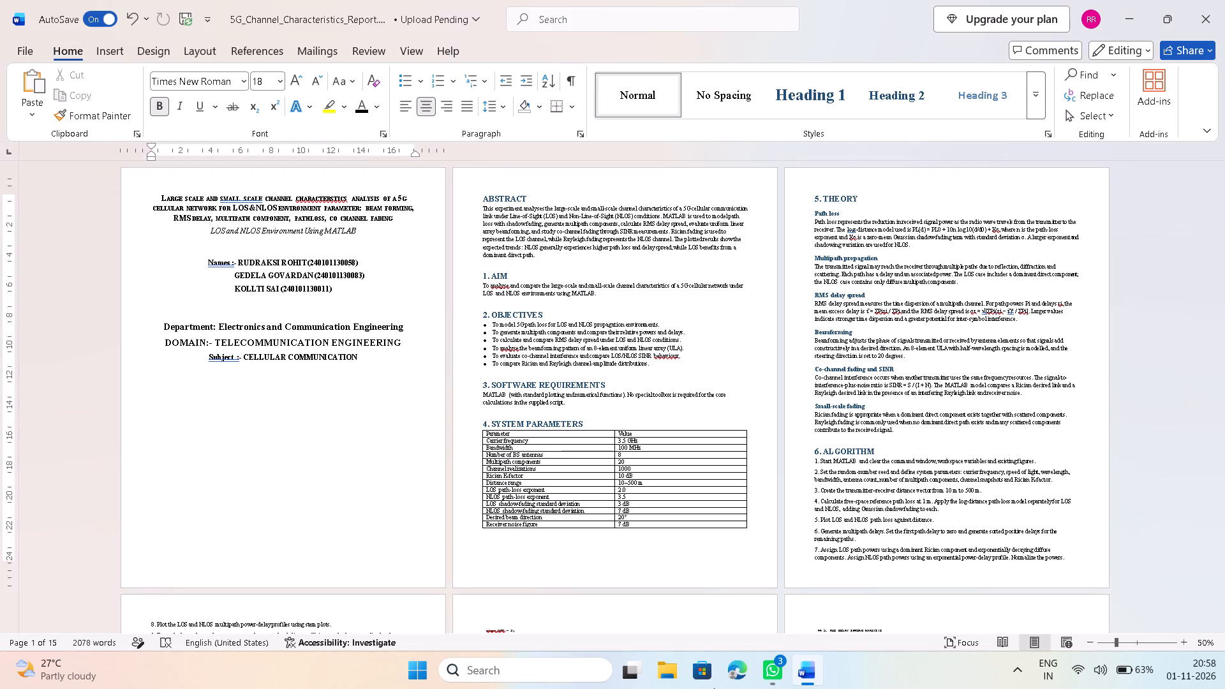